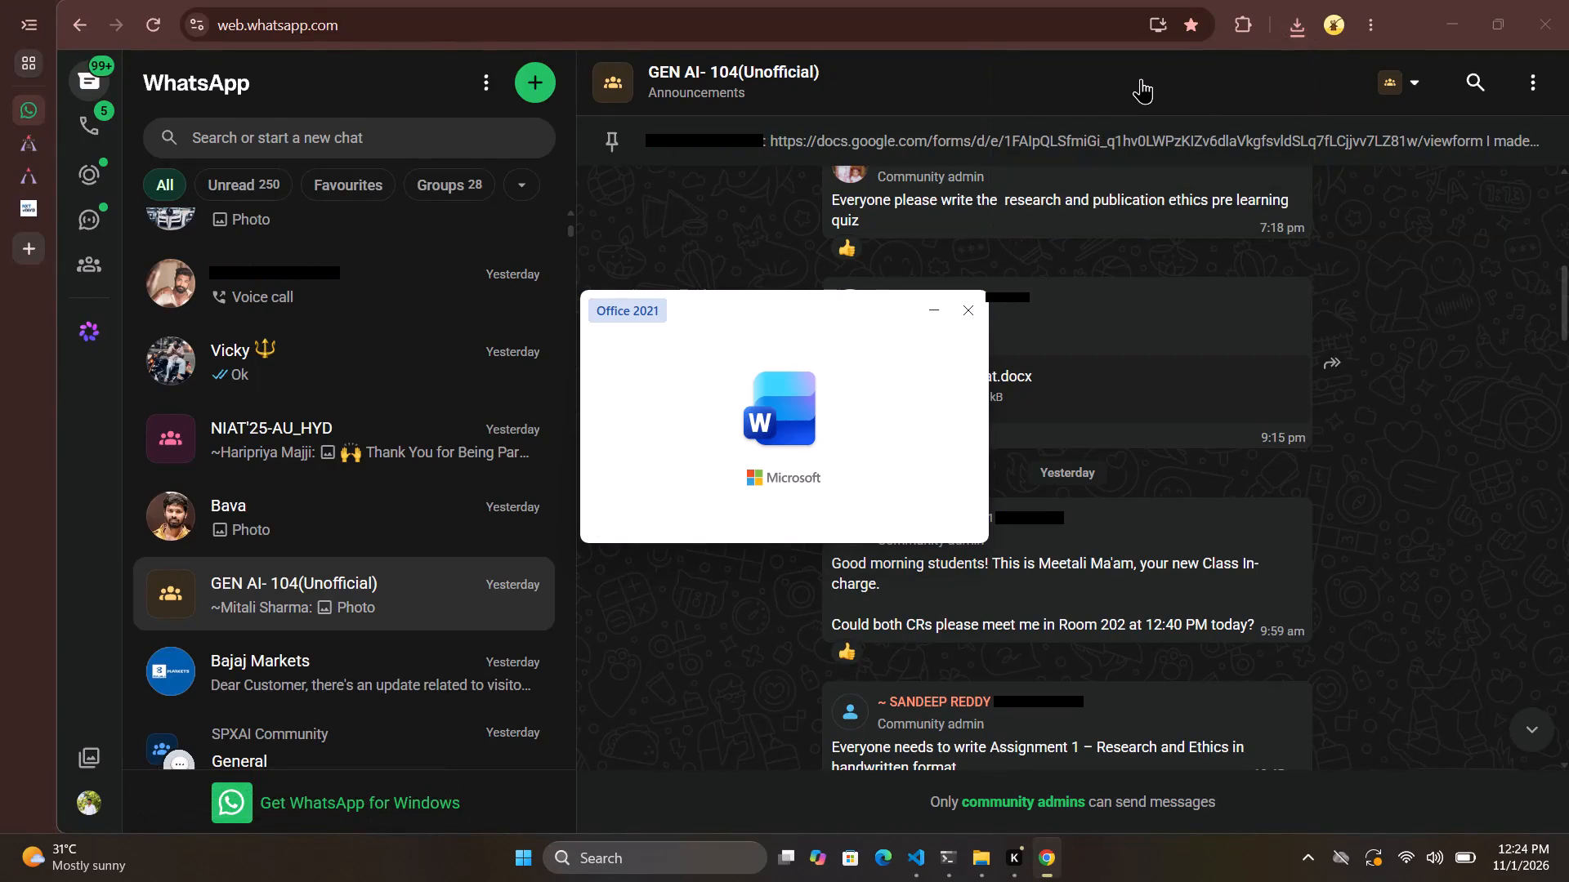
Look through the lab report template, from the title page and certificate to the programming questions with sample code and output.
{"action": "scroll", "coordinate": [887, 399], "scroll_direction": "down", "scroll_amount": 2}
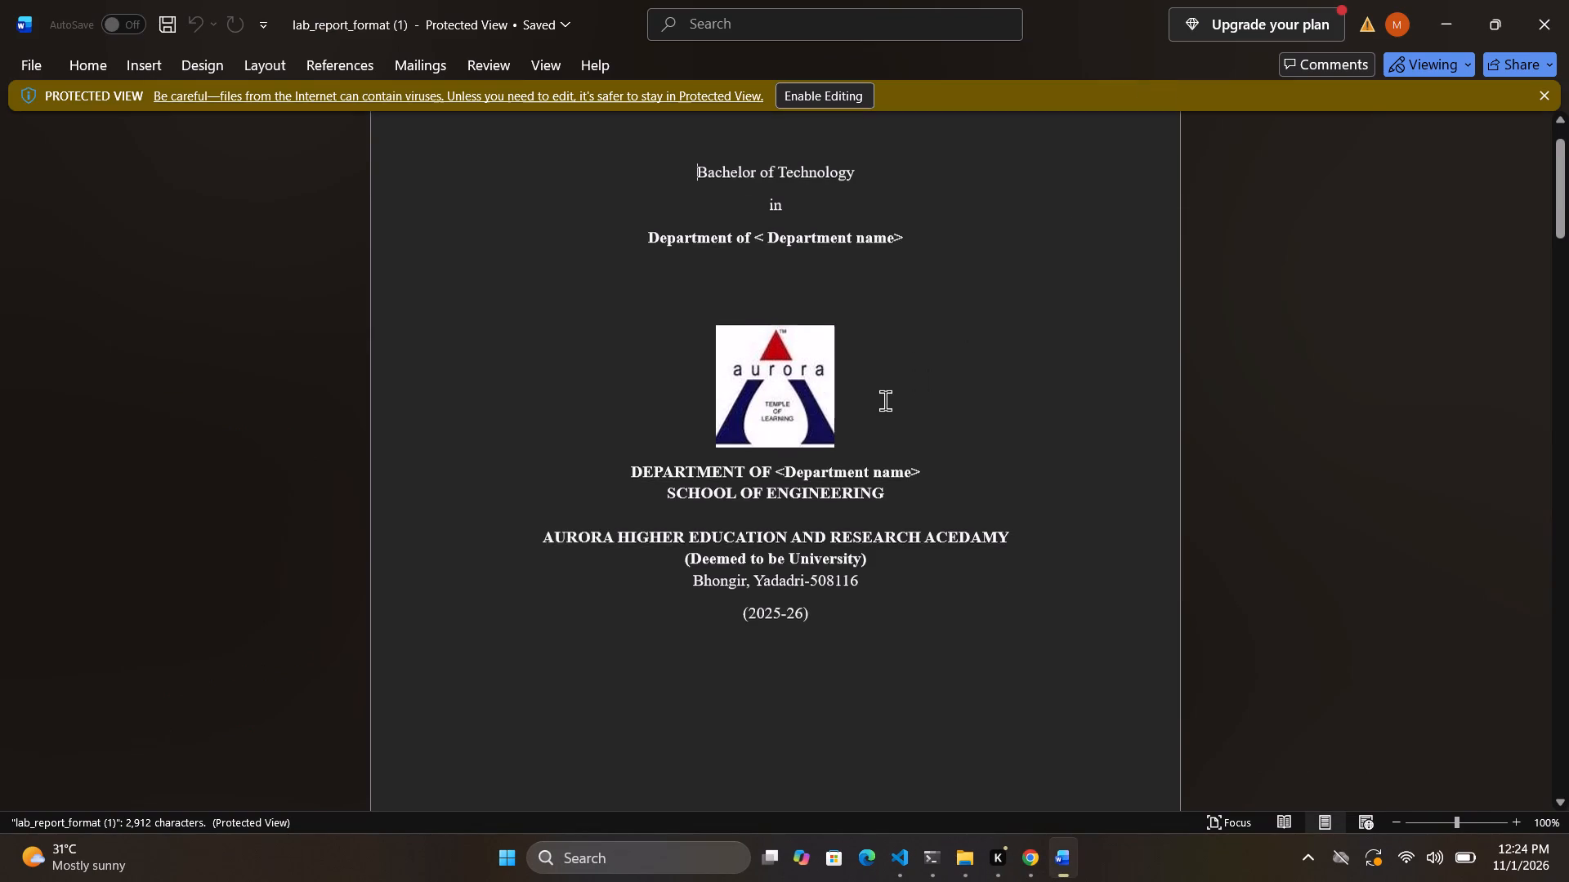
{"action": "scroll", "coordinate": [885, 400], "scroll_direction": "down", "scroll_amount": 18}
{"action": "scroll", "coordinate": [878, 398], "scroll_direction": "down", "scroll_amount": 8}
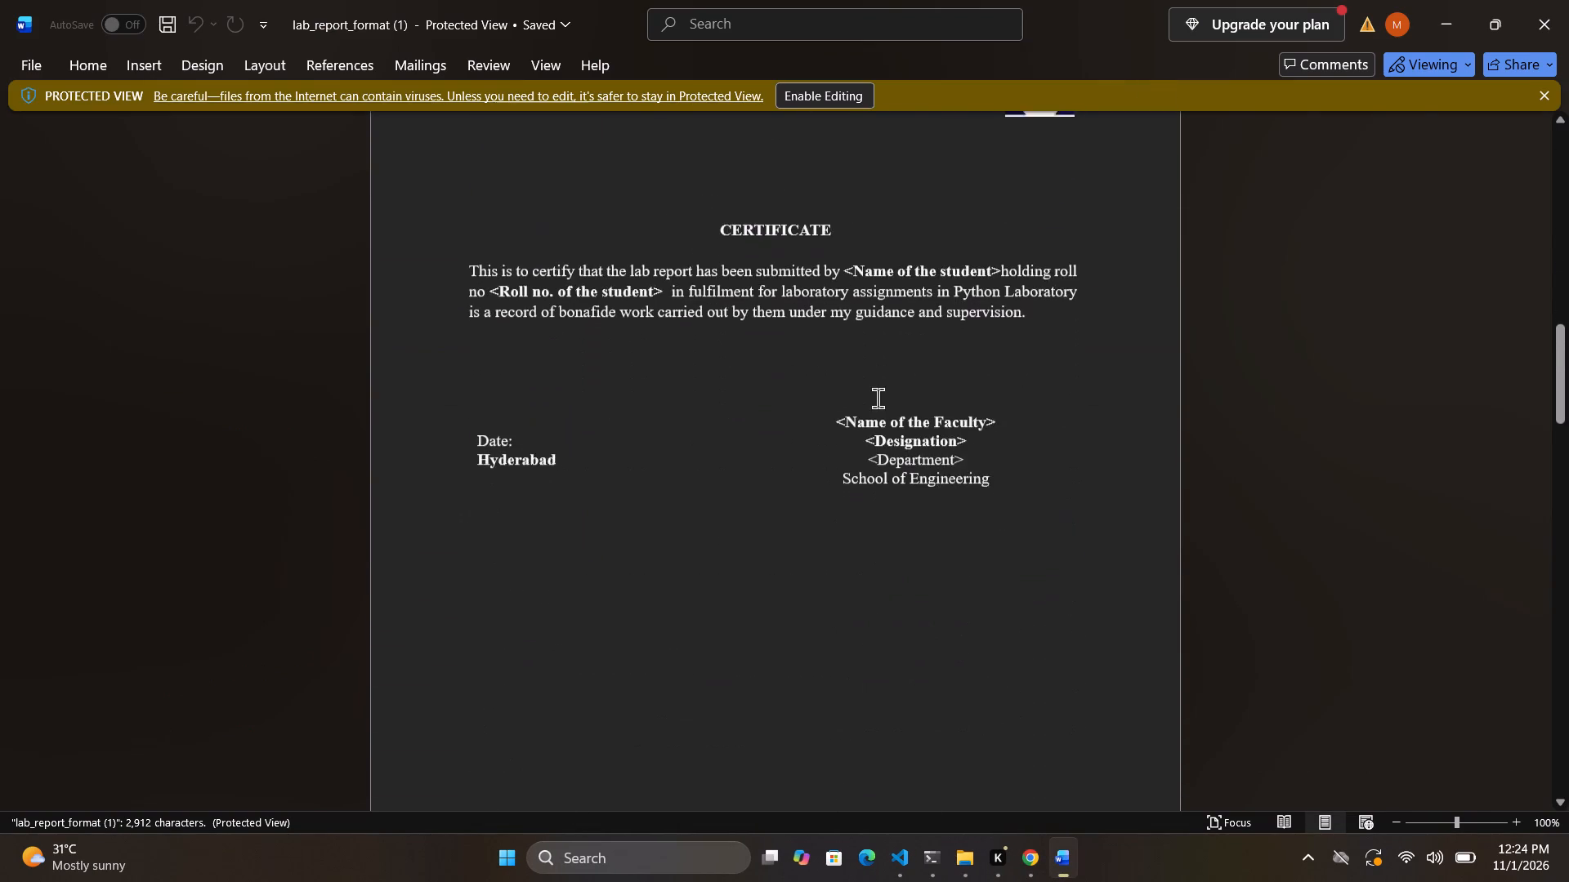
{"action": "scroll", "coordinate": [878, 398], "scroll_direction": "down", "scroll_amount": 20}
{"action": "scroll", "coordinate": [877, 397], "scroll_direction": "down", "scroll_amount": 4}
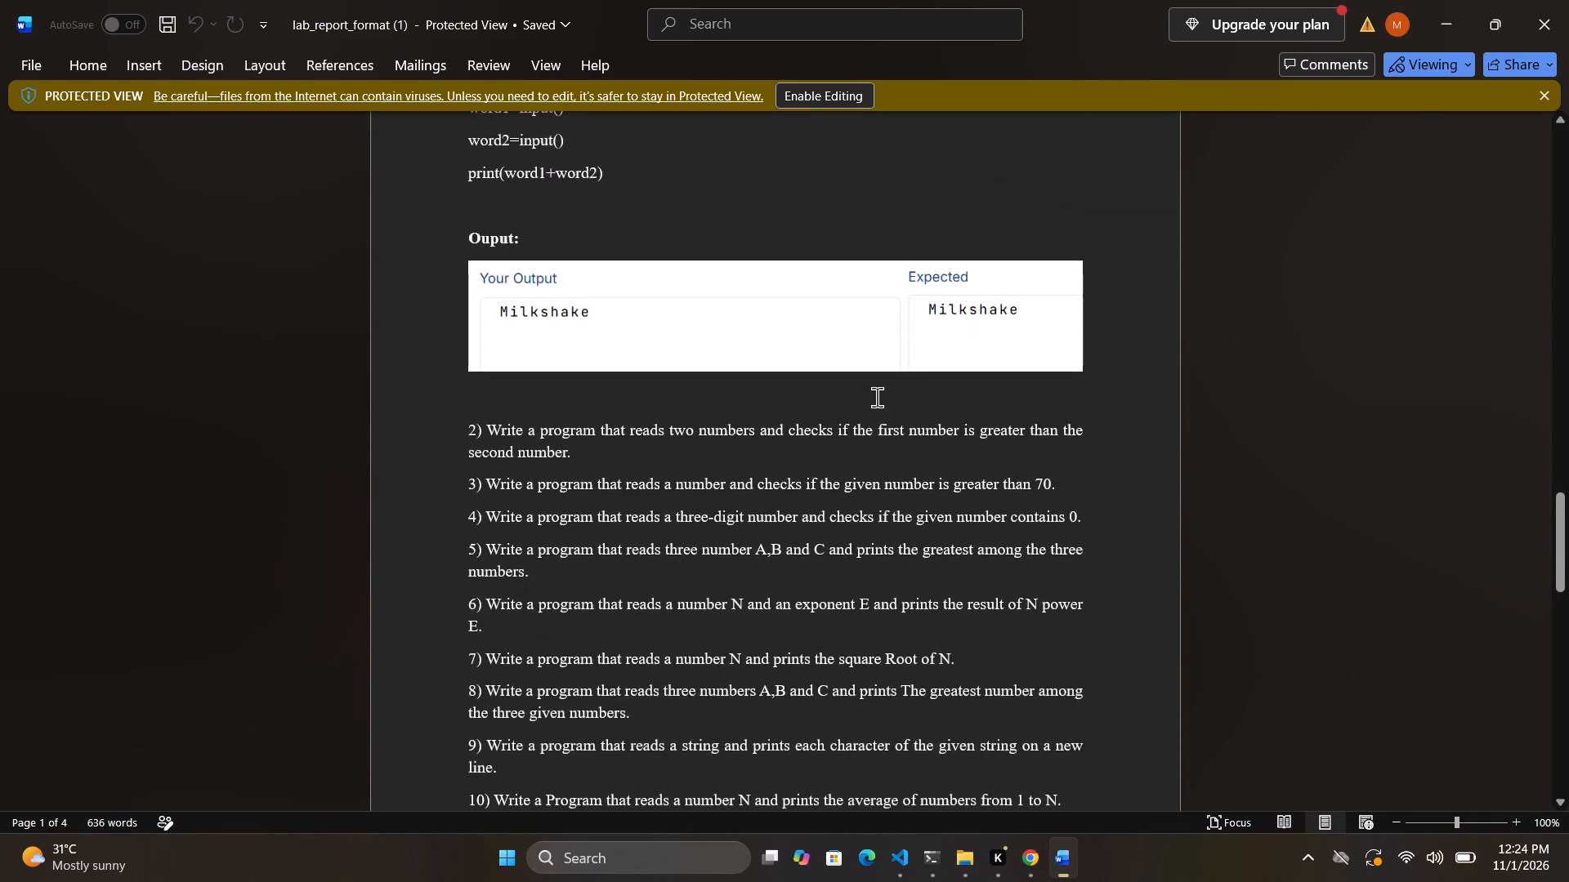
{"action": "scroll", "coordinate": [877, 397], "scroll_direction": "down", "scroll_amount": 1}
{"action": "scroll", "coordinate": [877, 397], "scroll_direction": "up", "scroll_amount": 6}
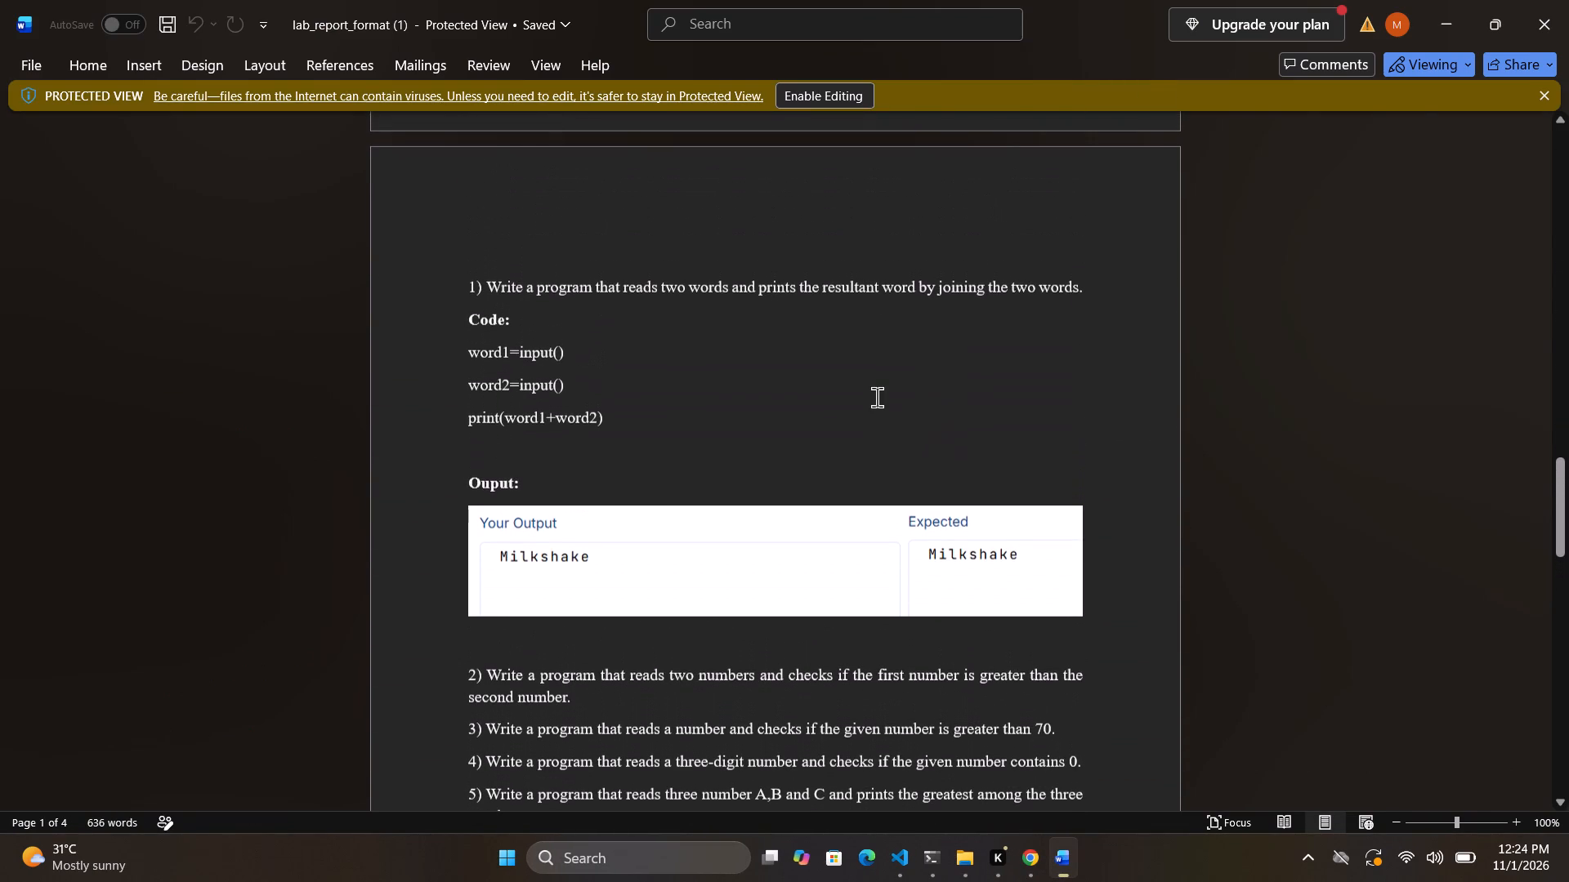
{"action": "scroll", "coordinate": [877, 397], "scroll_direction": "up", "scroll_amount": 2}
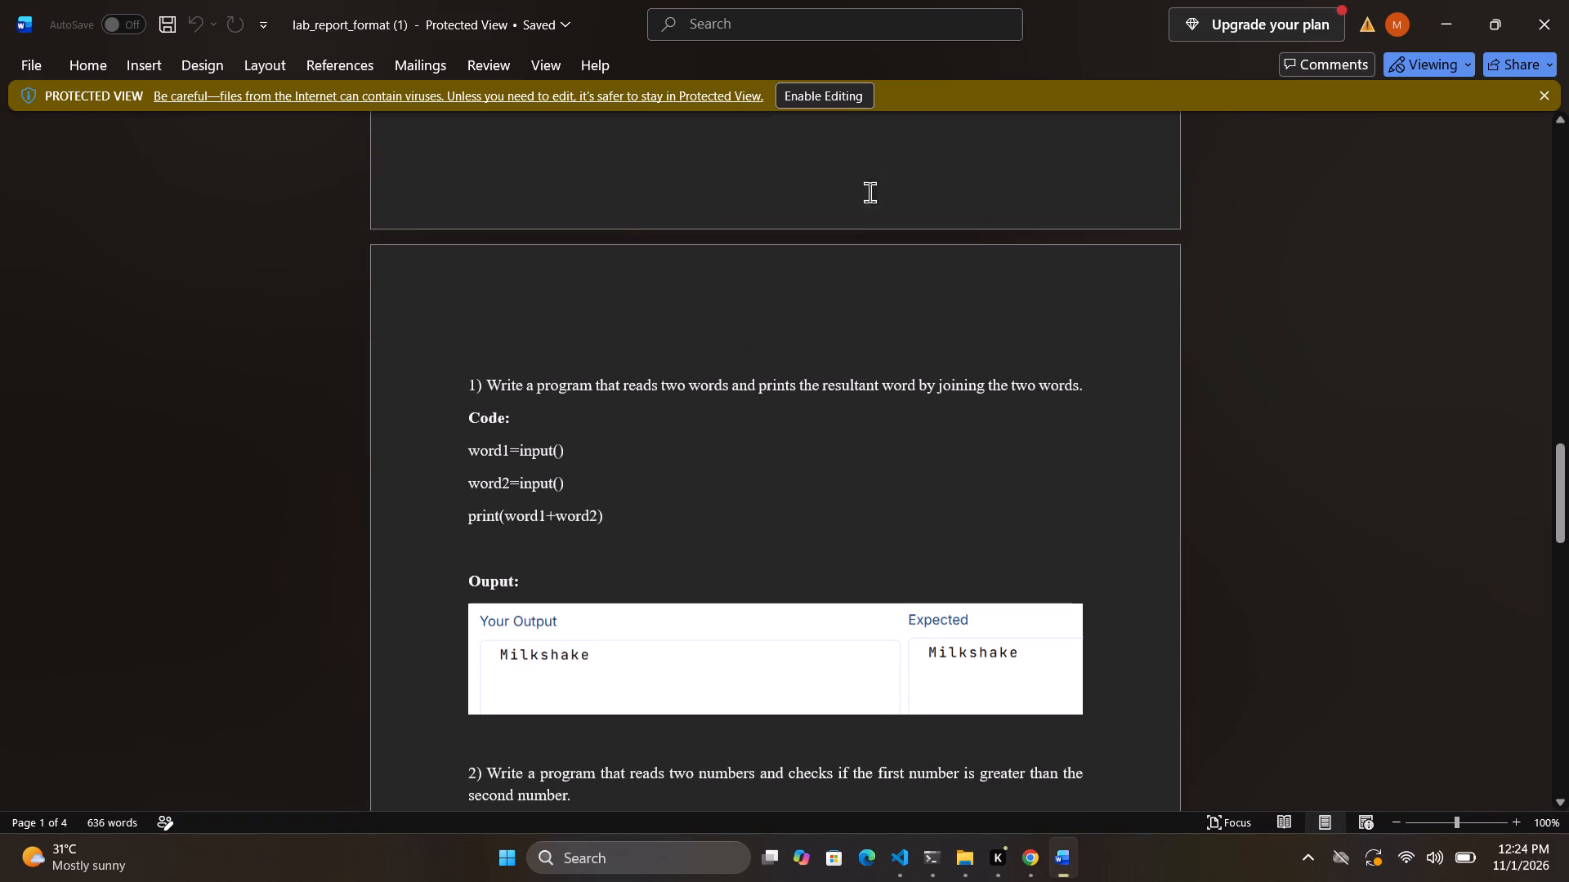
Enable editing for the protected lab report document.
{"action": "left_click", "coordinate": [834, 86]}
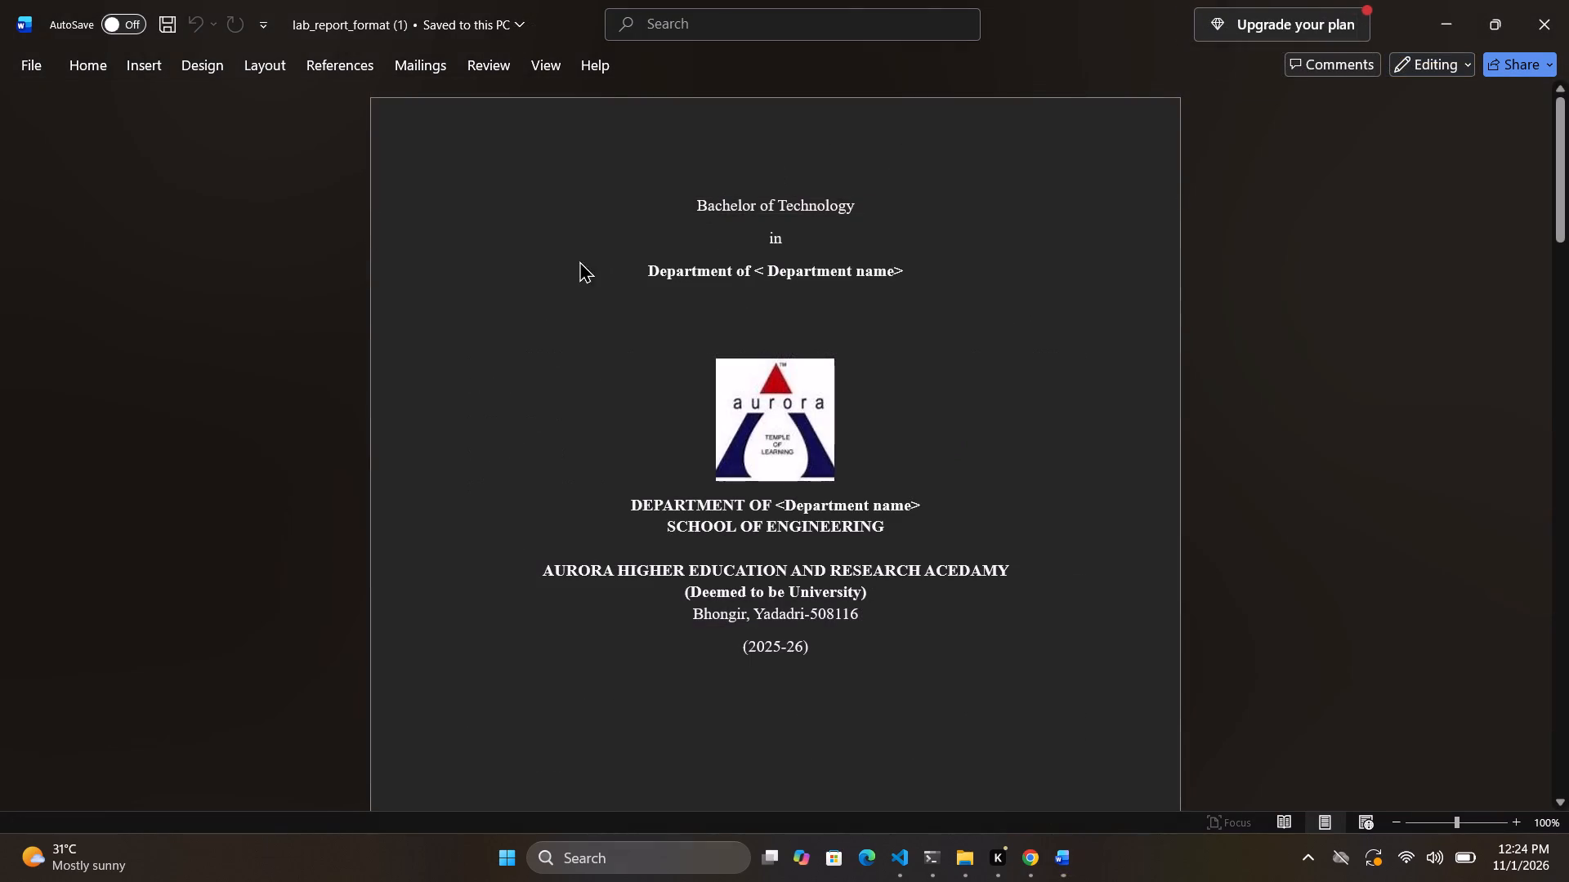
Delete all the numbered programming questions after the certificate page, including the sample code and output, and the leftover "25)" number.
{"action": "scroll", "coordinate": [671, 277], "scroll_direction": "down", "scroll_amount": 19}
{"action": "scroll", "coordinate": [699, 274], "scroll_direction": "down", "scroll_amount": 7}
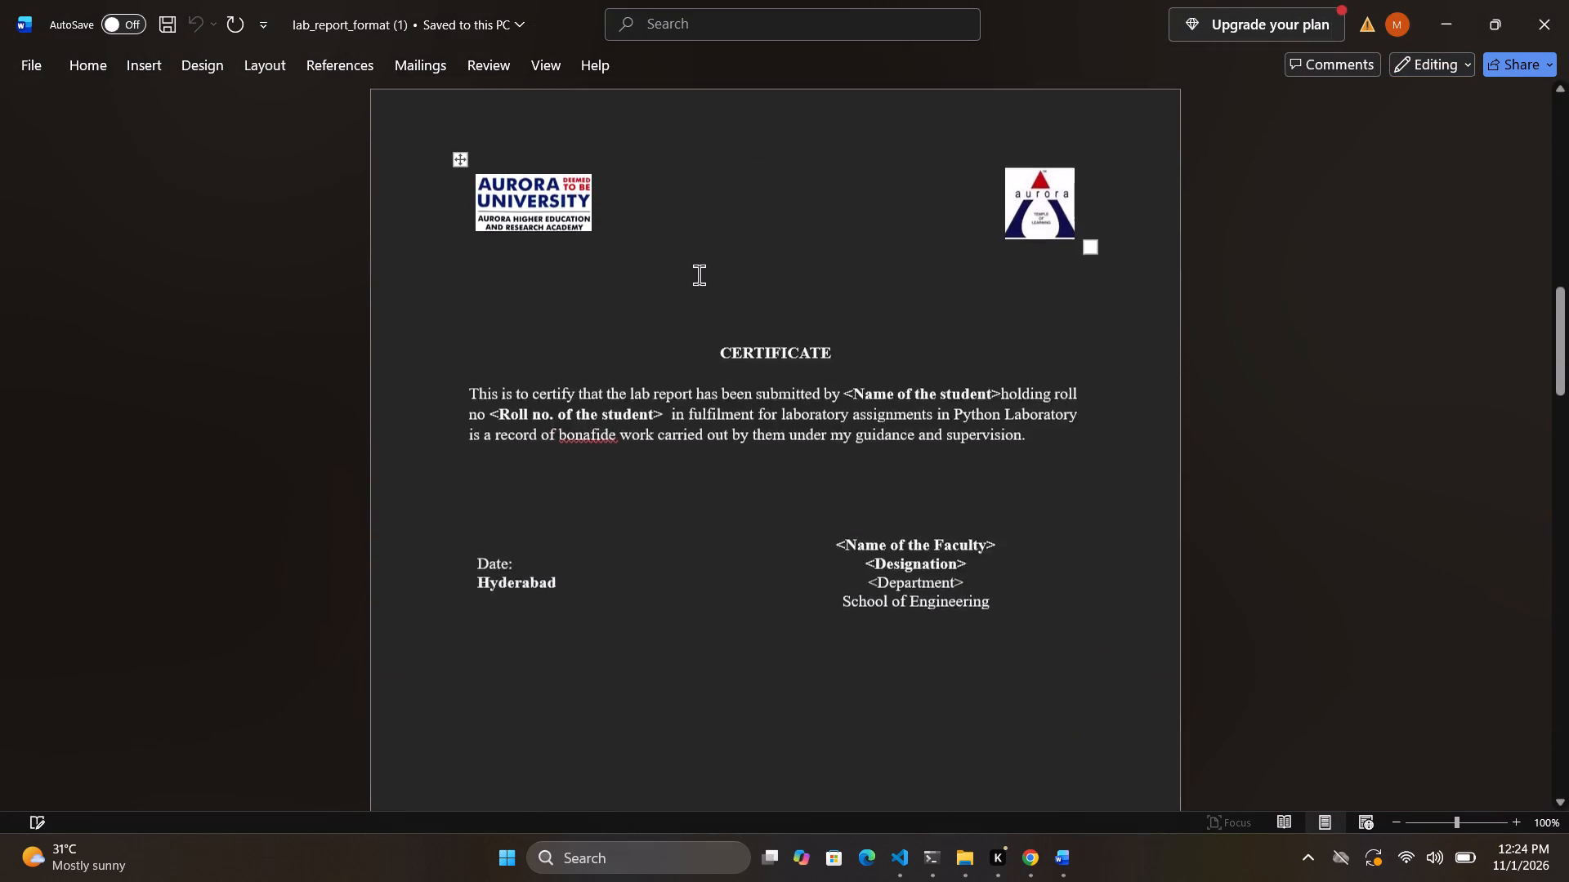
{"action": "scroll", "coordinate": [699, 275], "scroll_direction": "down", "scroll_amount": 20}
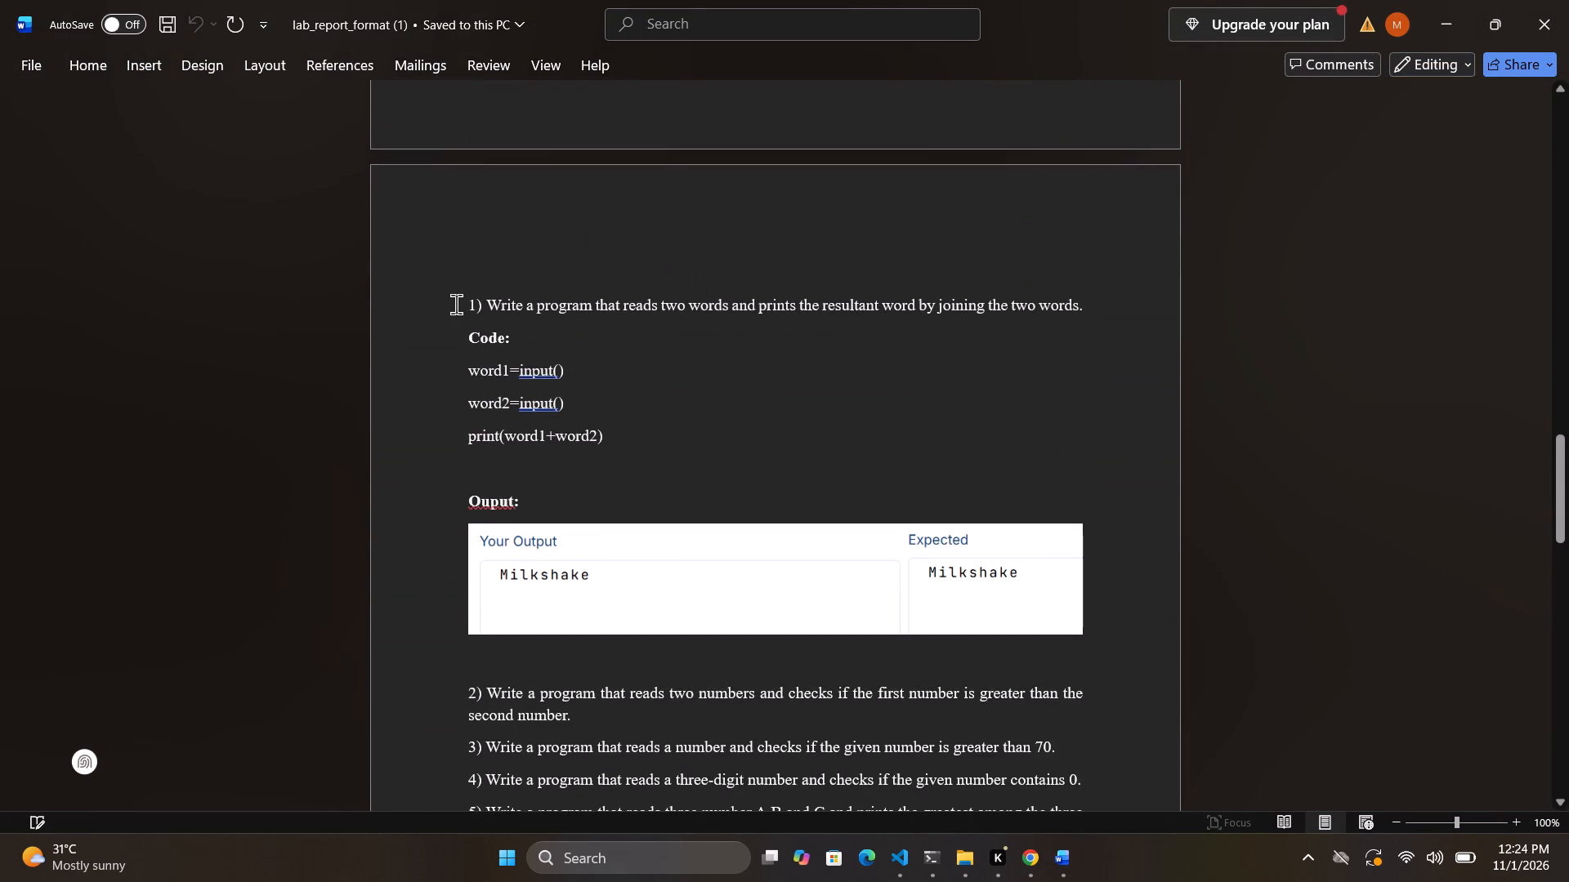
{"action": "left_click_drag", "start_coordinate": [456, 304], "coordinate": [1129, 881]}
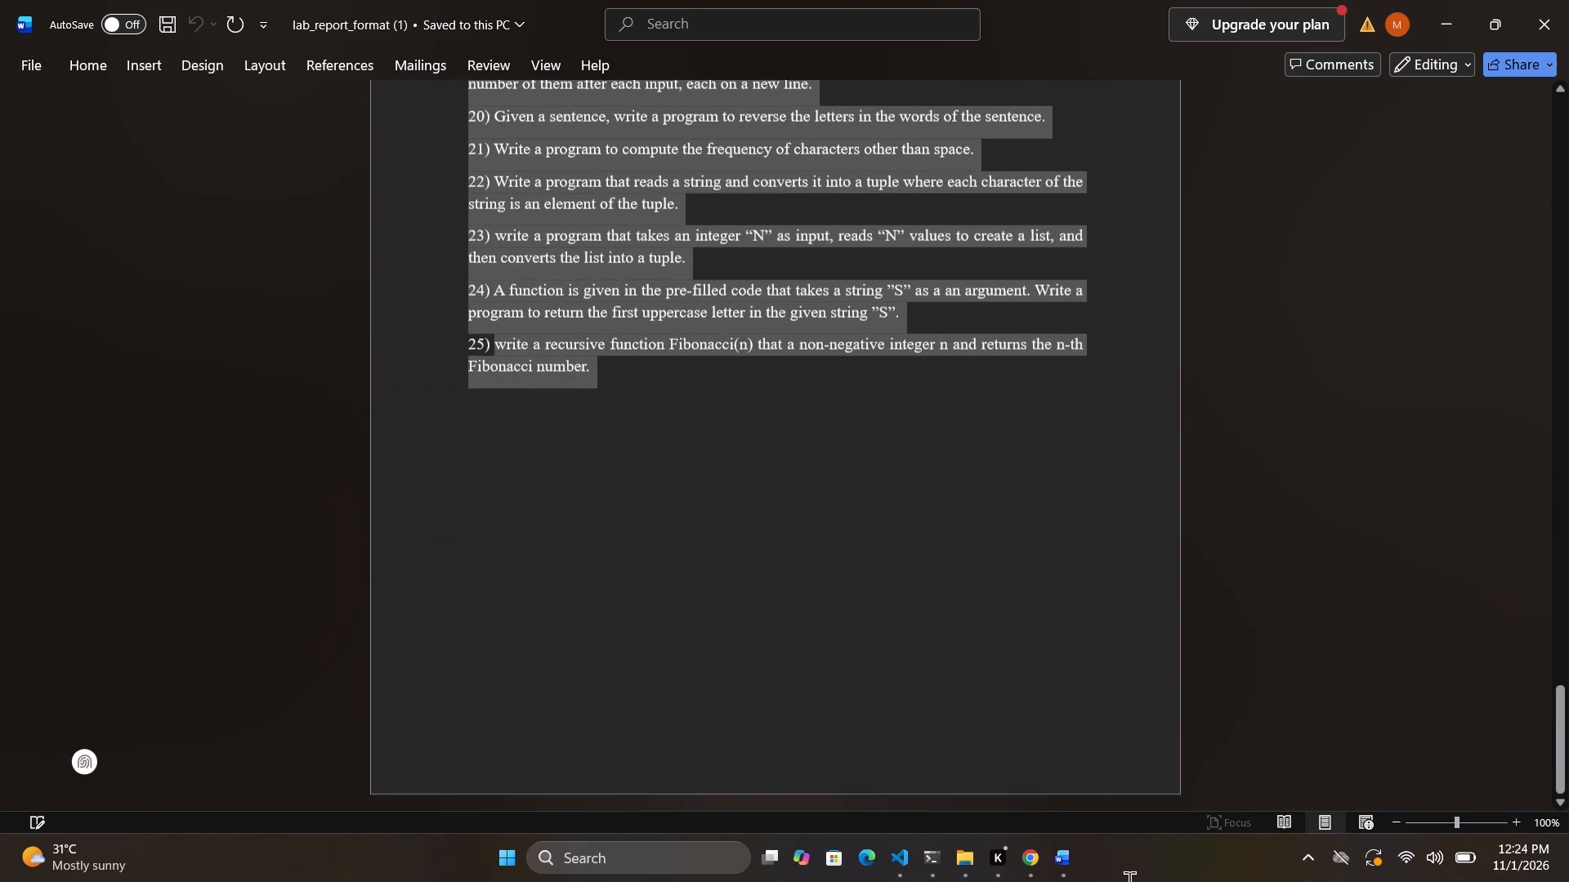
{"action": "left_click_drag", "start_coordinate": [1129, 881], "coordinate": [1129, 880]}
{"action": "key", "text": "BackSpace"}
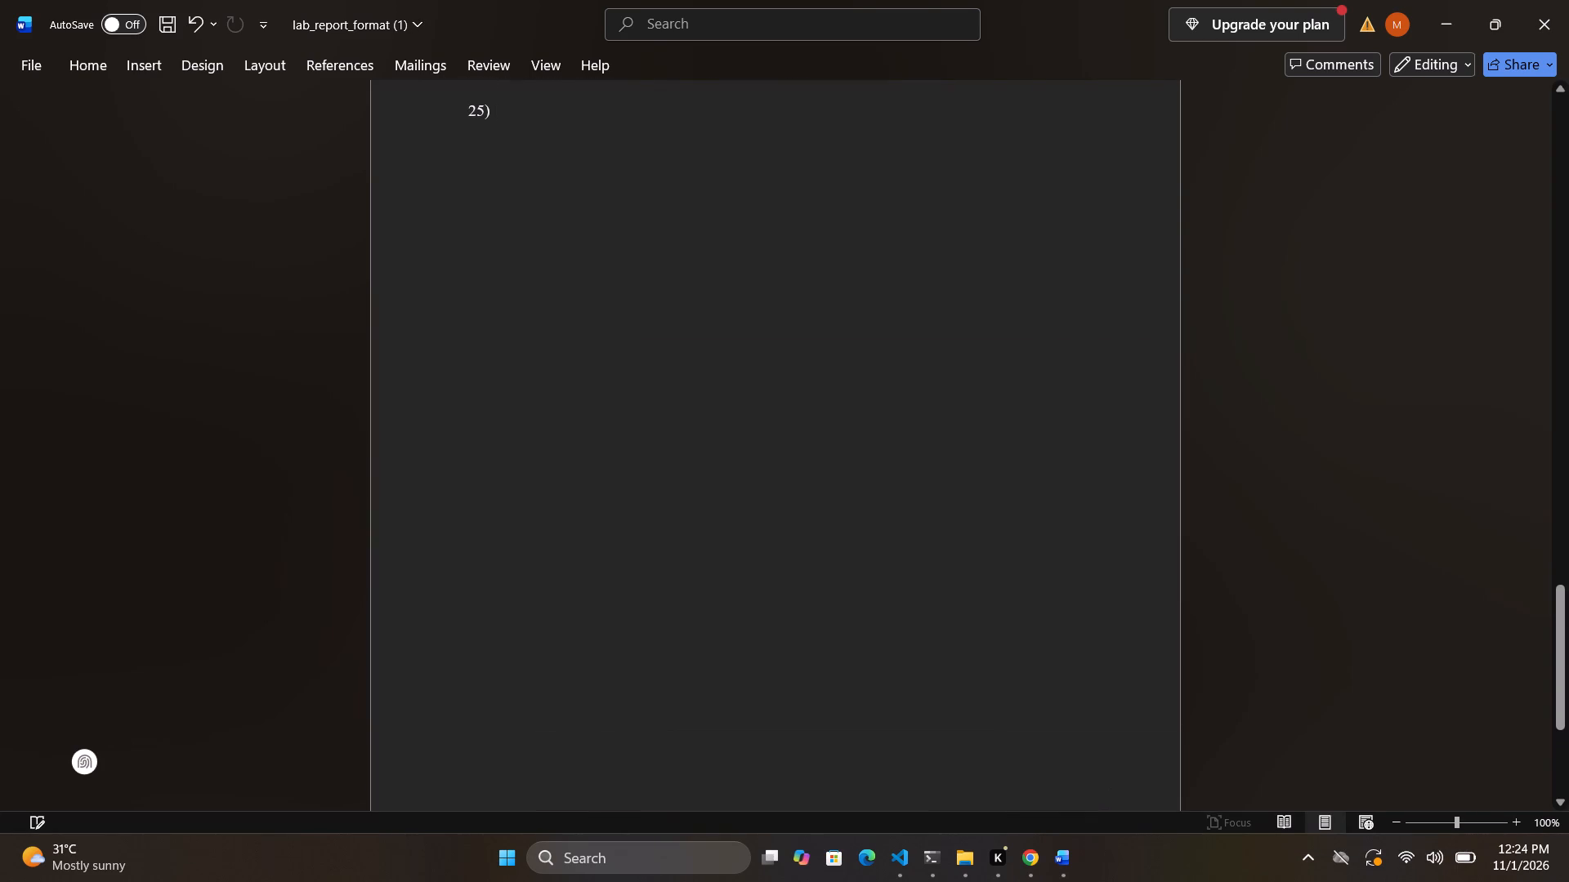
{"action": "scroll", "coordinate": [886, 534], "scroll_direction": "up", "scroll_amount": 4}
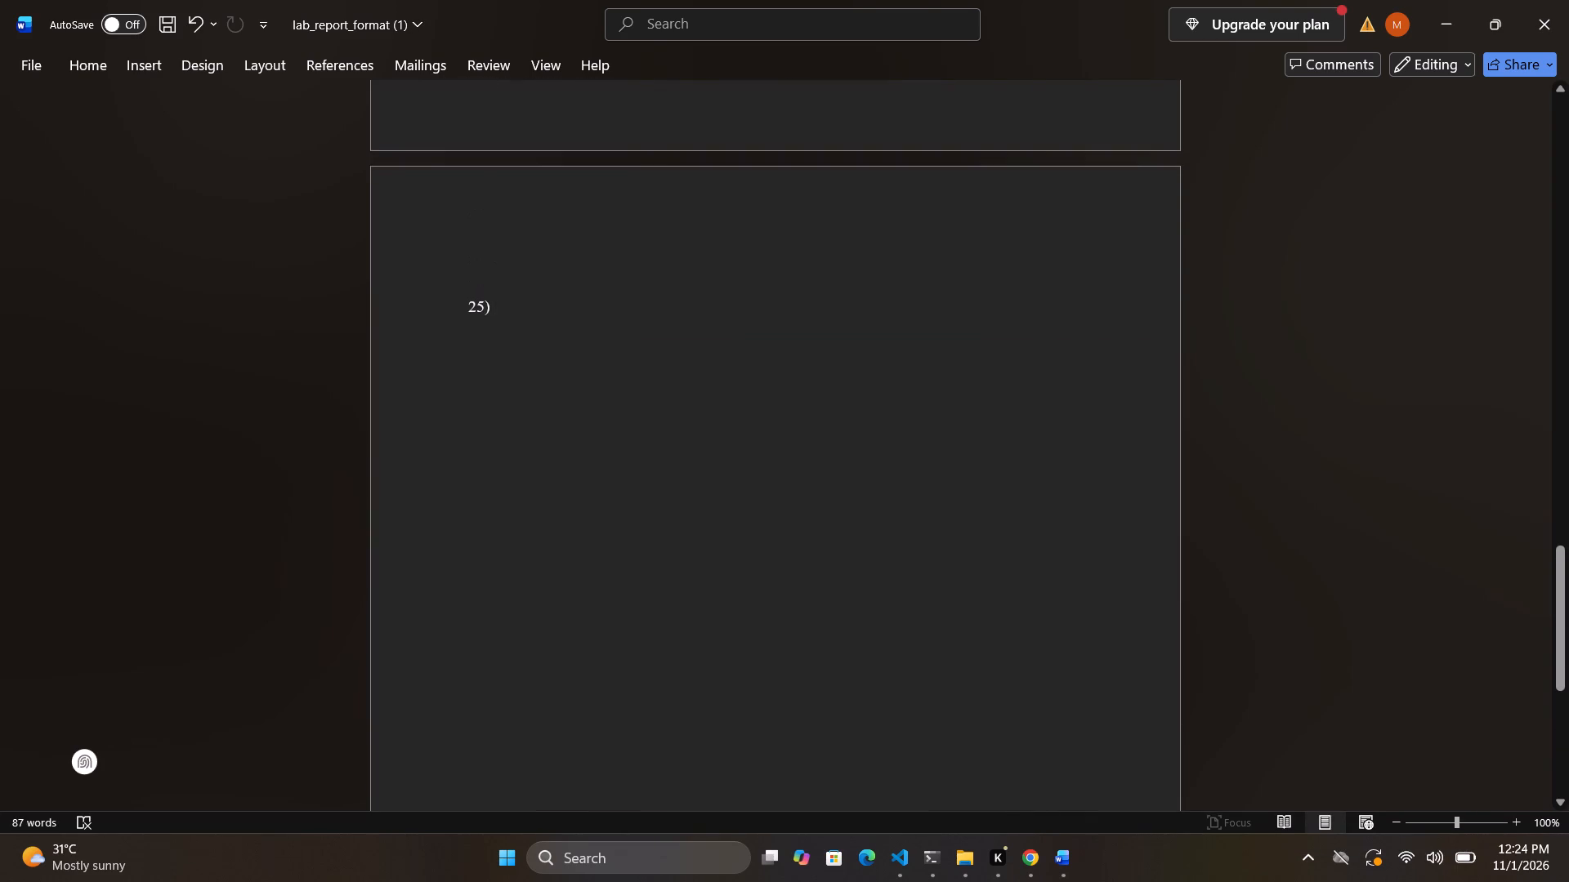
{"action": "key", "text": "BackSpace"}
{"action": "key", "text": "BackSpace"}
Add two blank lines below the date and faculty signature block on the certificate page.
{"action": "scroll", "coordinate": [886, 534], "scroll_direction": "up", "scroll_amount": 13}
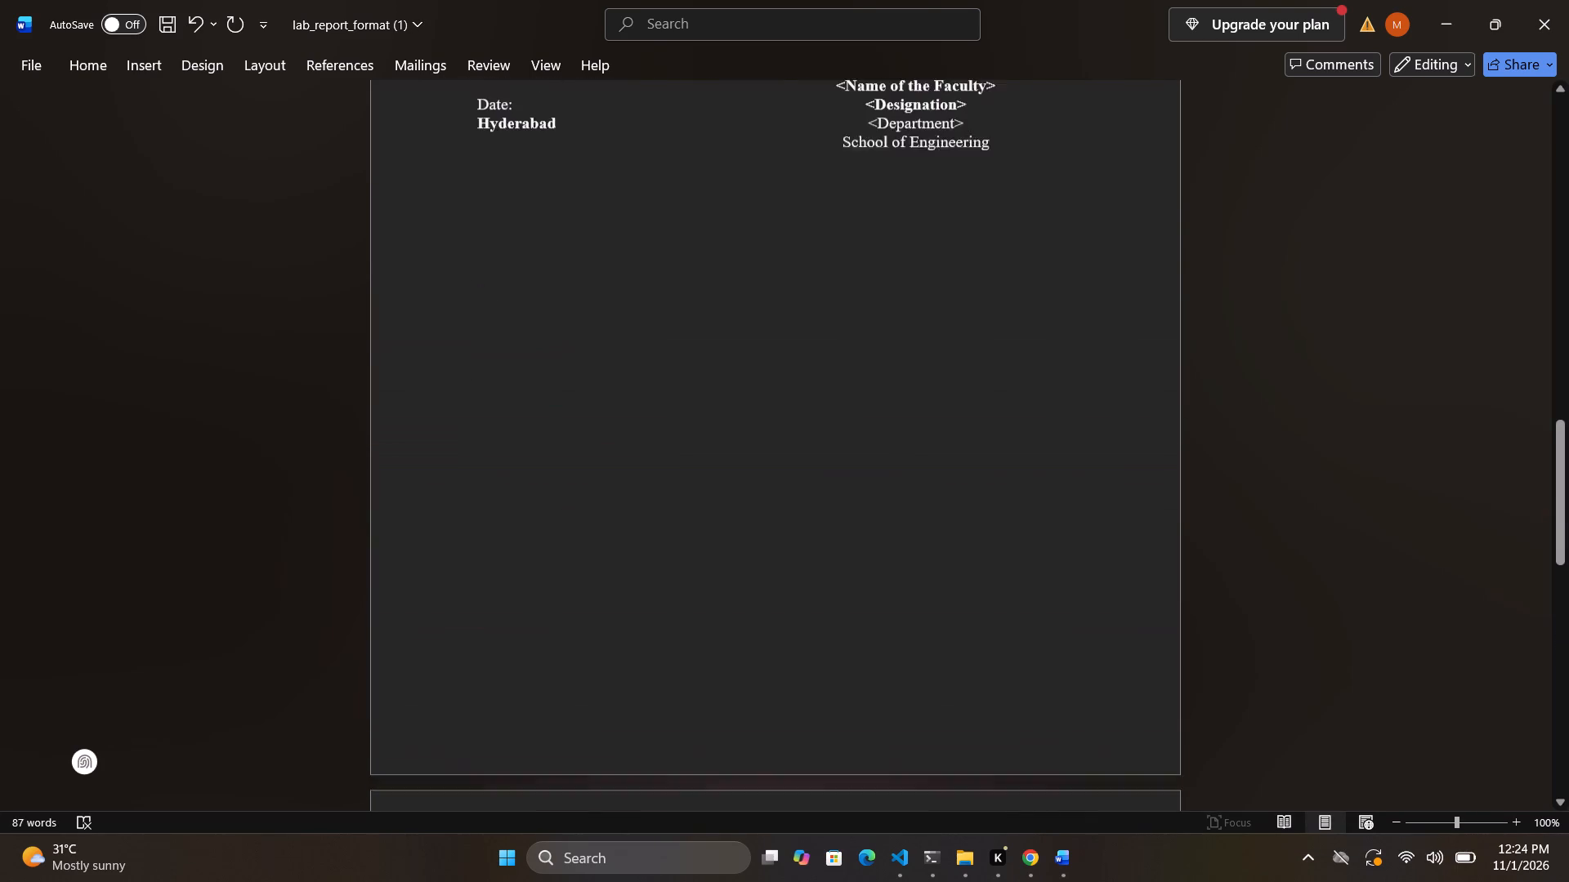
{"action": "scroll", "coordinate": [887, 533], "scroll_direction": "up", "scroll_amount": 3}
{"action": "left_click", "coordinate": [744, 496]}
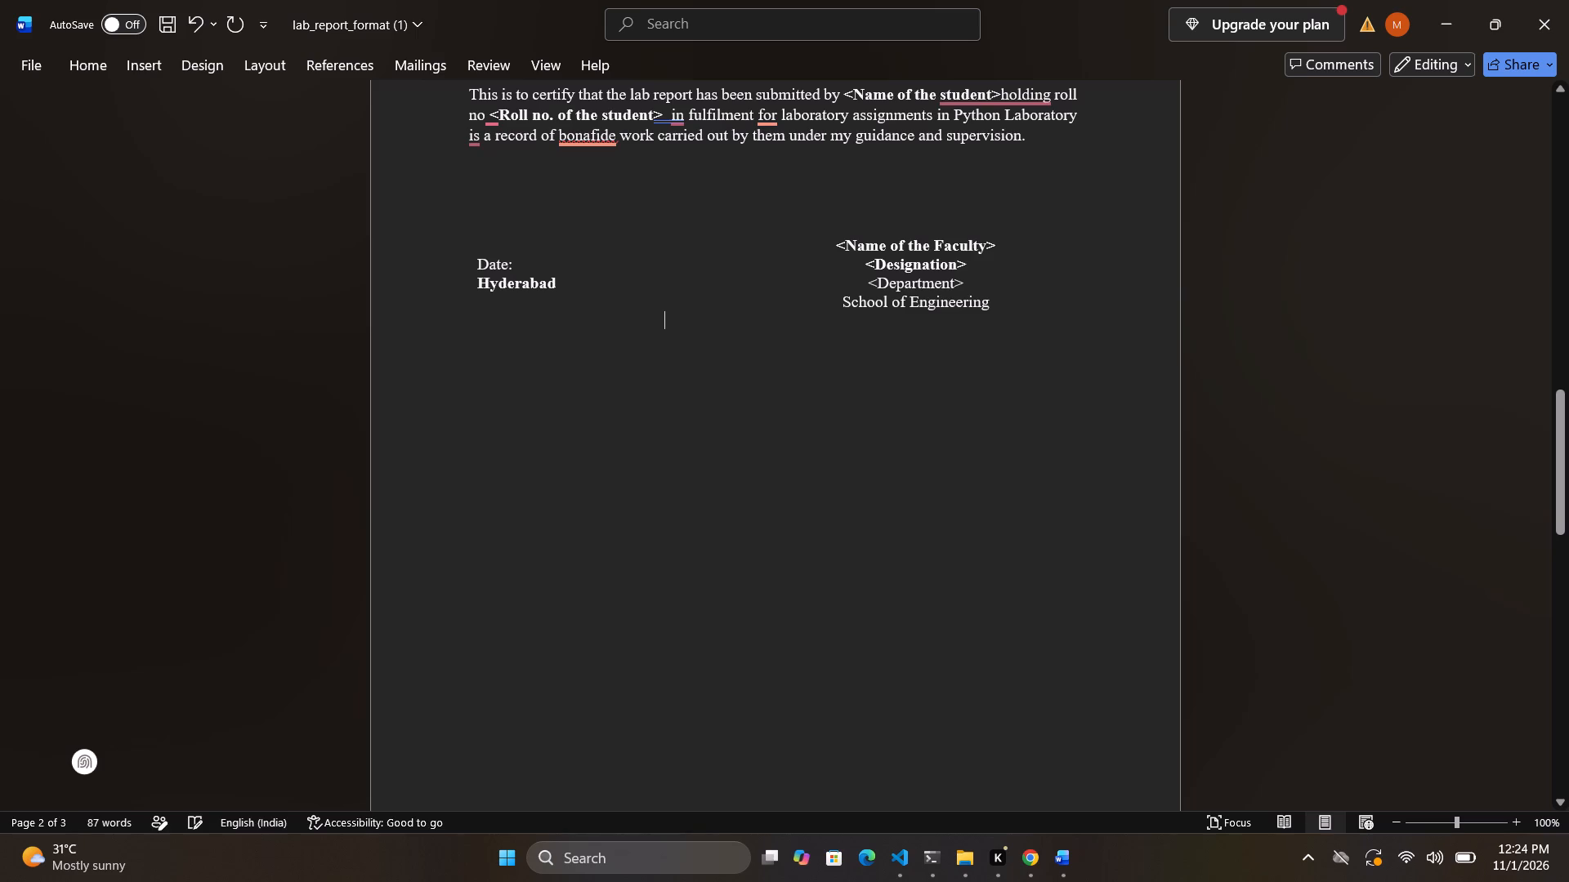
{"action": "left_click", "coordinate": [440, 463]}
{"action": "left_click", "coordinate": [446, 516]}
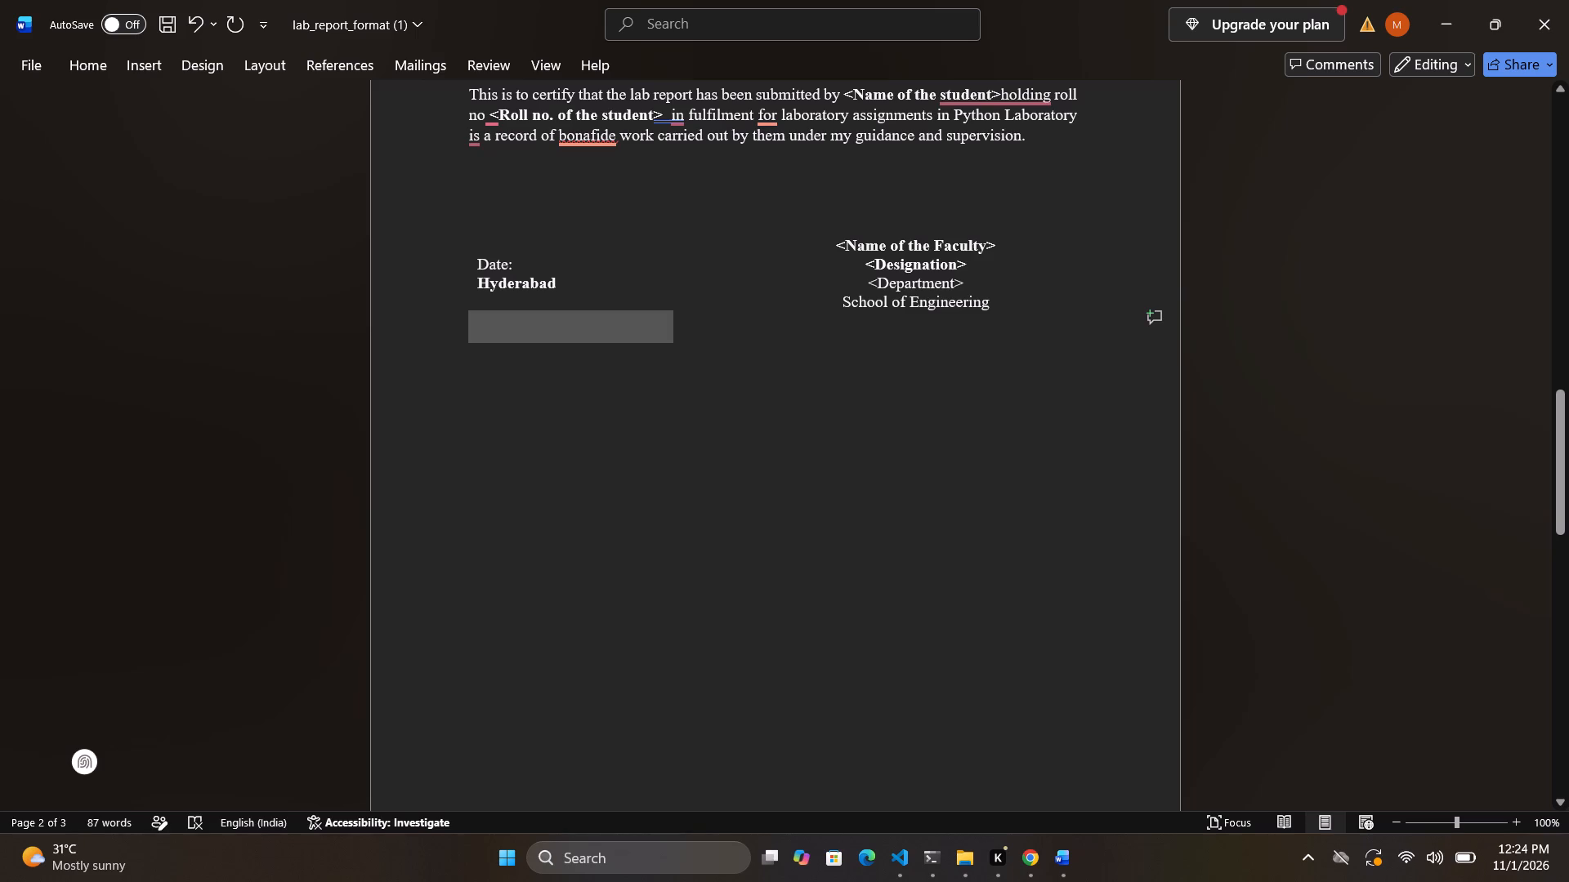
{"action": "left_click", "coordinate": [459, 485]}
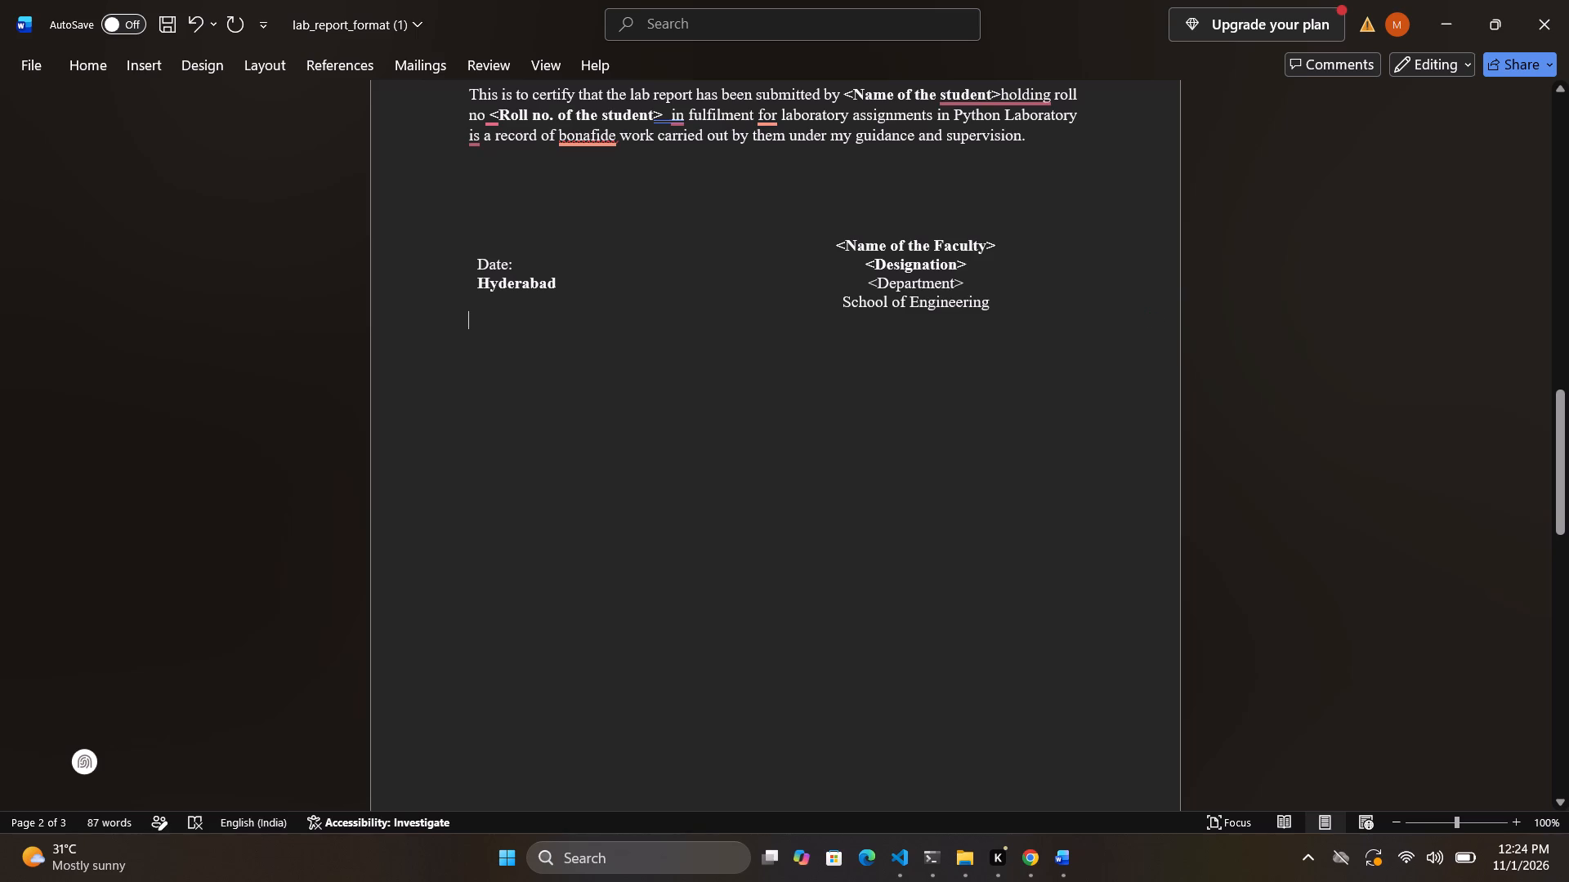
{"action": "key", "text": "Return"}
{"action": "key", "text": "Return"}
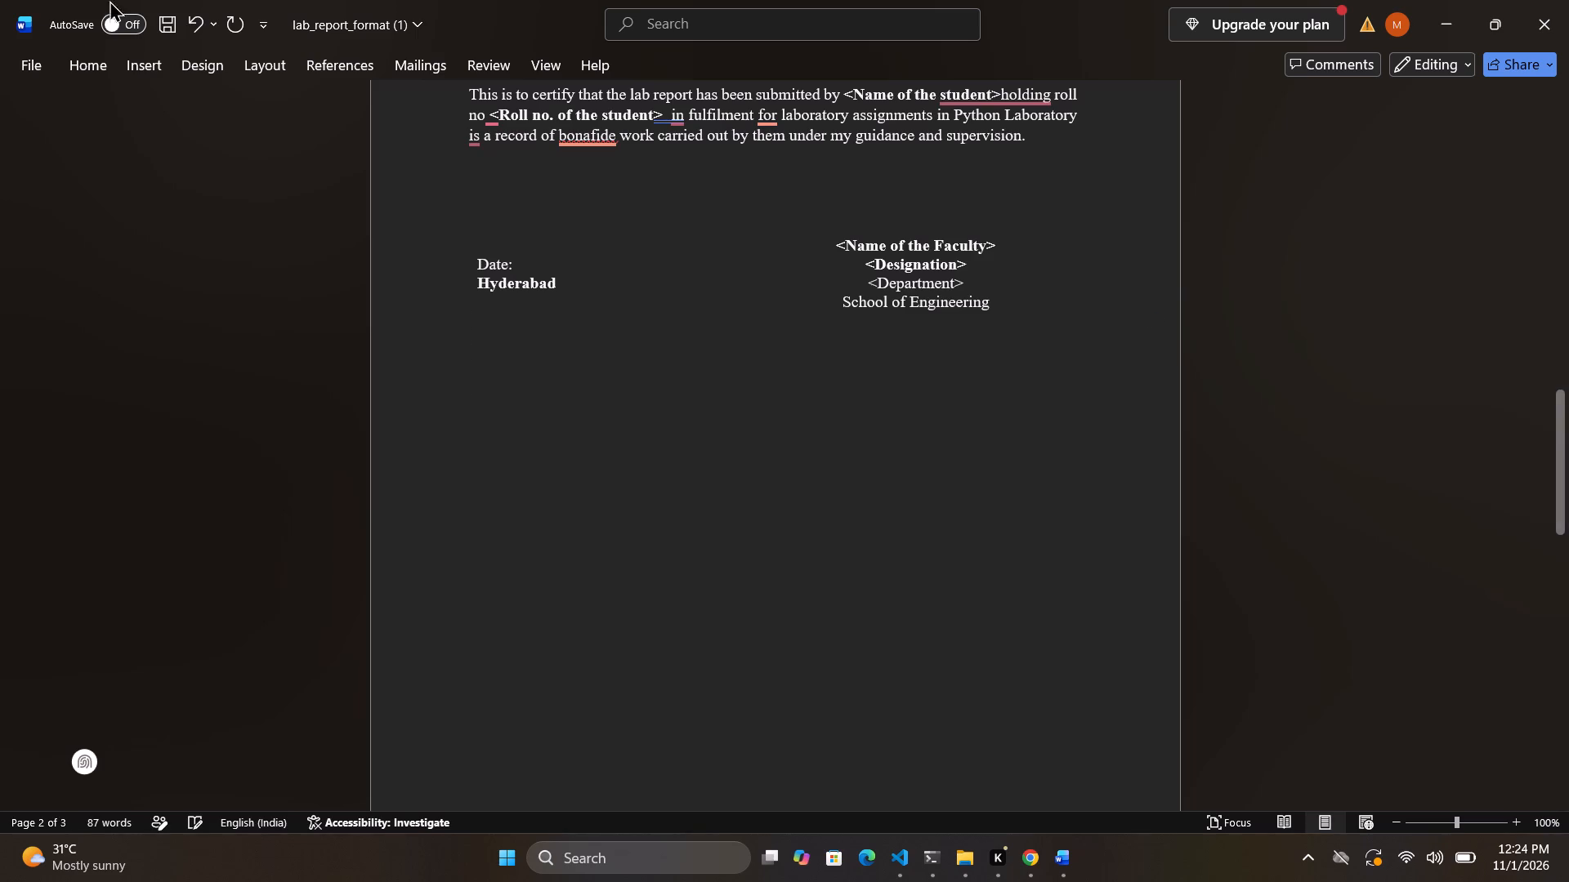
{"action": "left_click", "coordinate": [144, 67]}
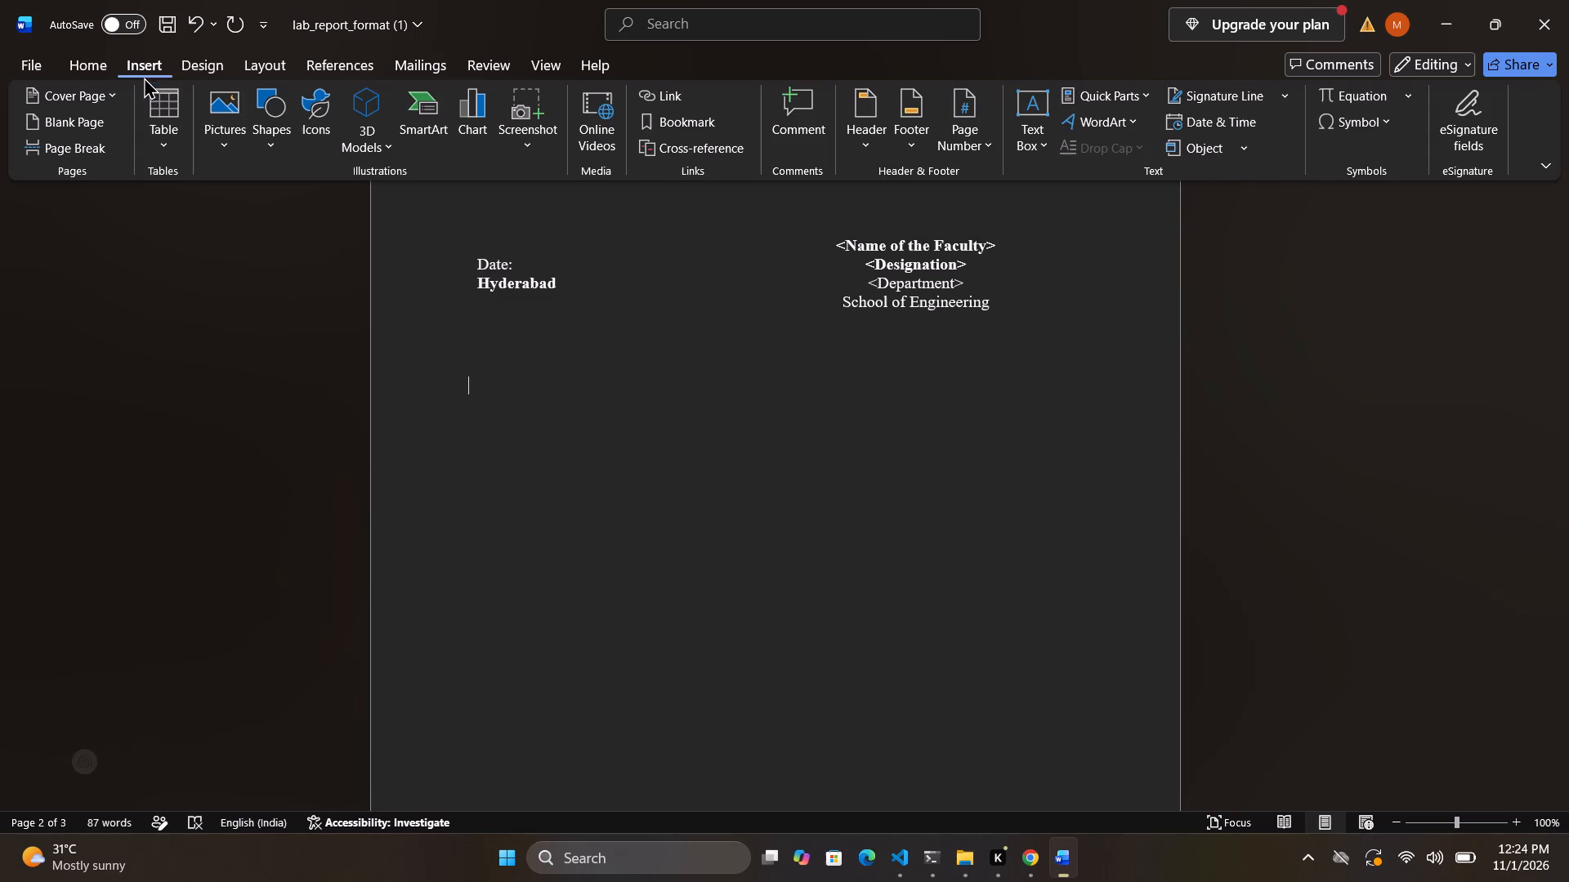
{"action": "left_click", "coordinate": [238, 111]}
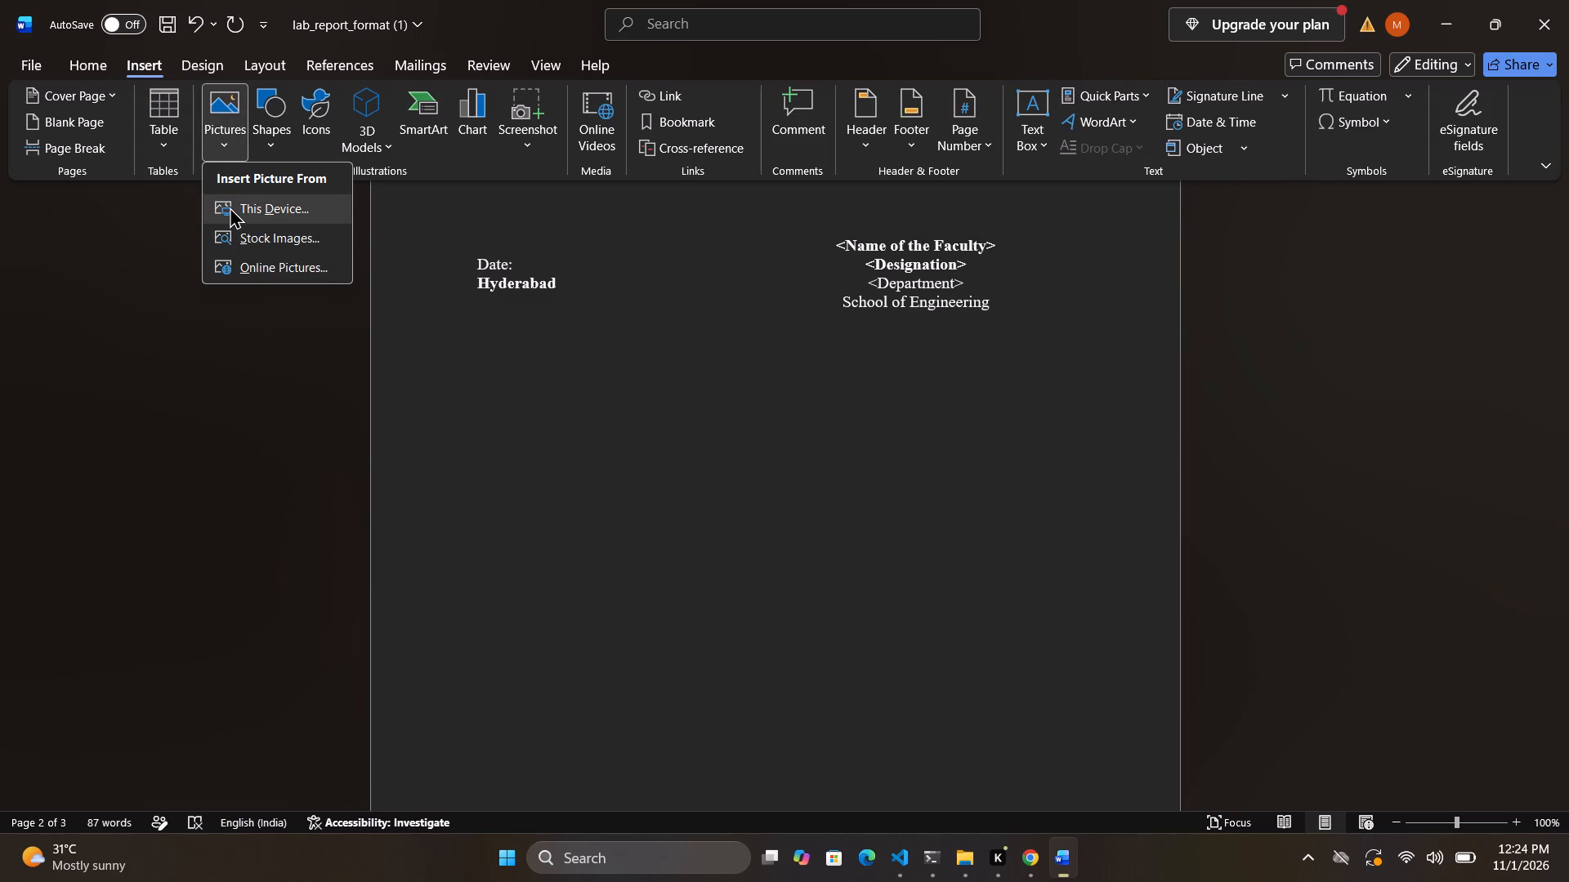
{"action": "left_click", "coordinate": [230, 207]}
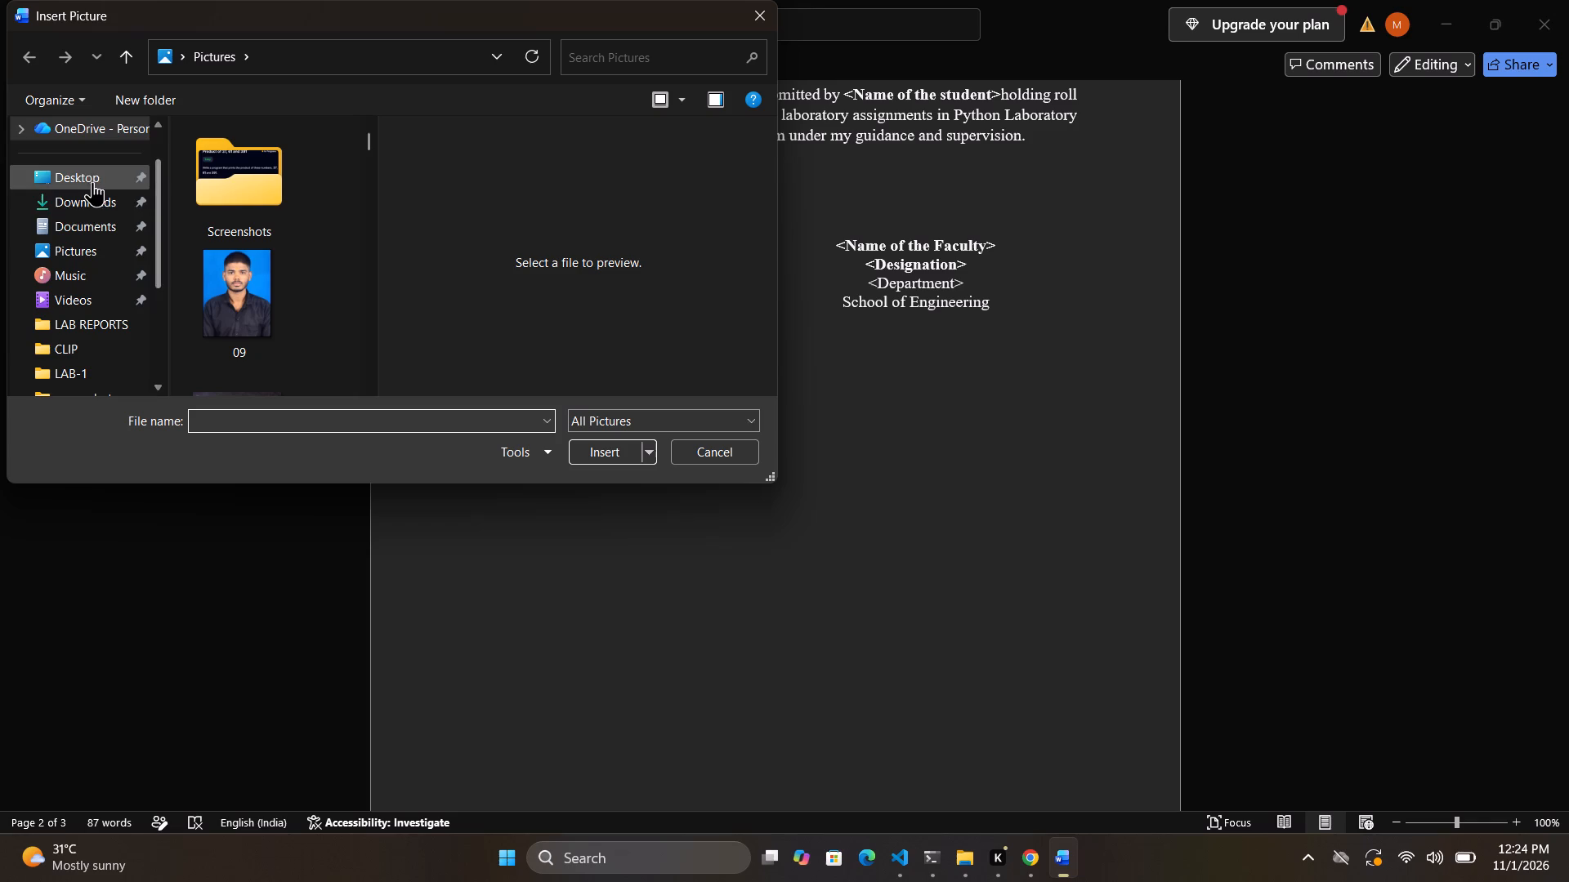
{"action": "scroll", "coordinate": [95, 209], "scroll_direction": "up", "scroll_amount": 5}
{"action": "left_click", "coordinate": [108, 157]}
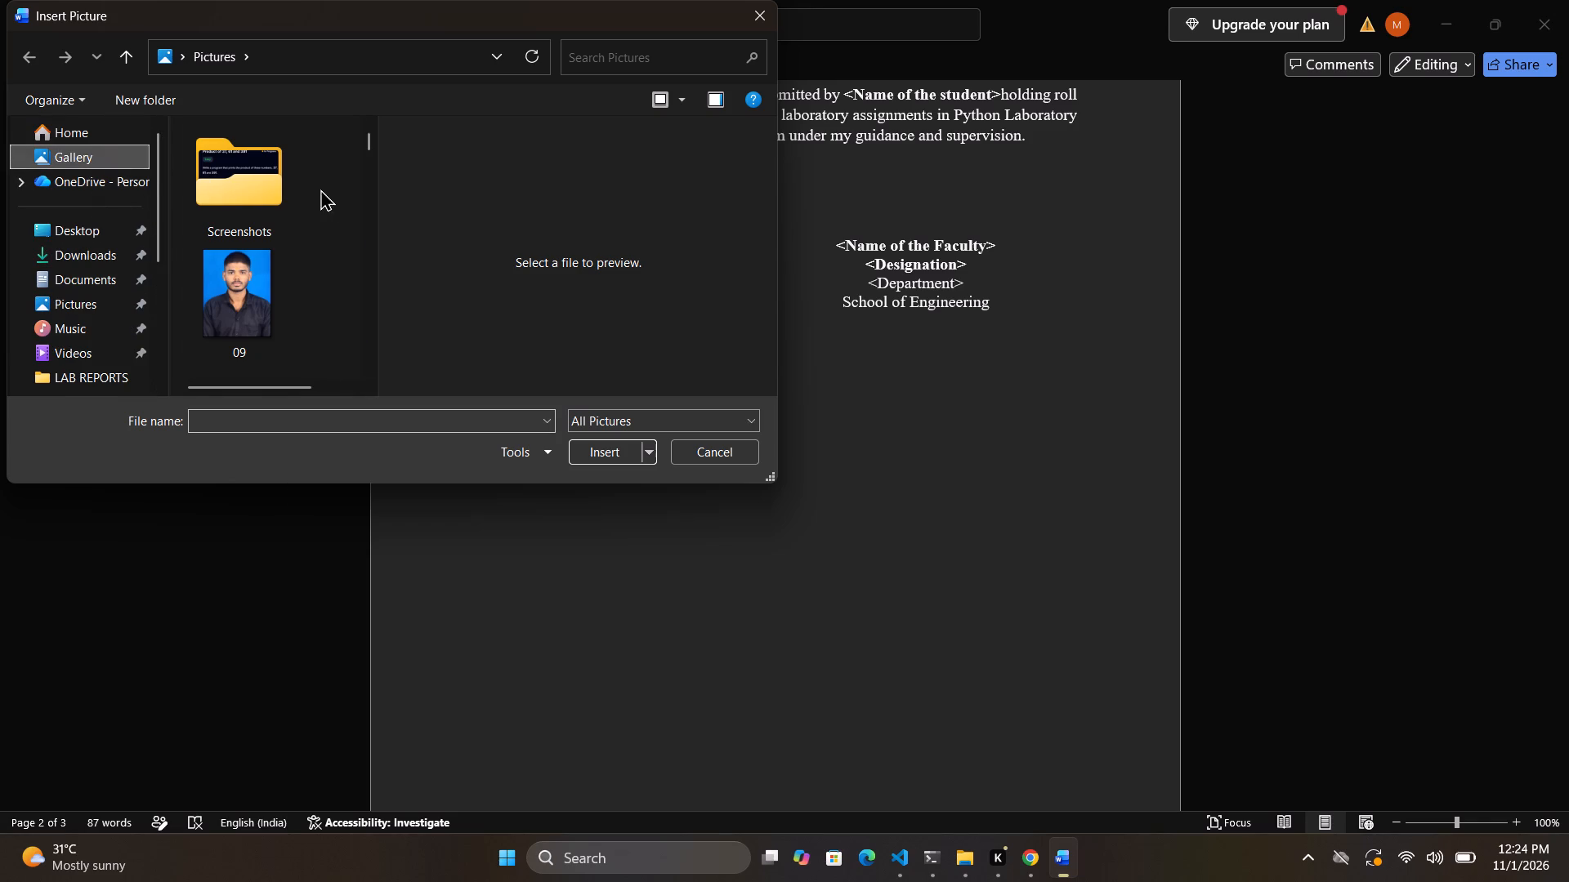
{"action": "left_click", "coordinate": [716, 98]}
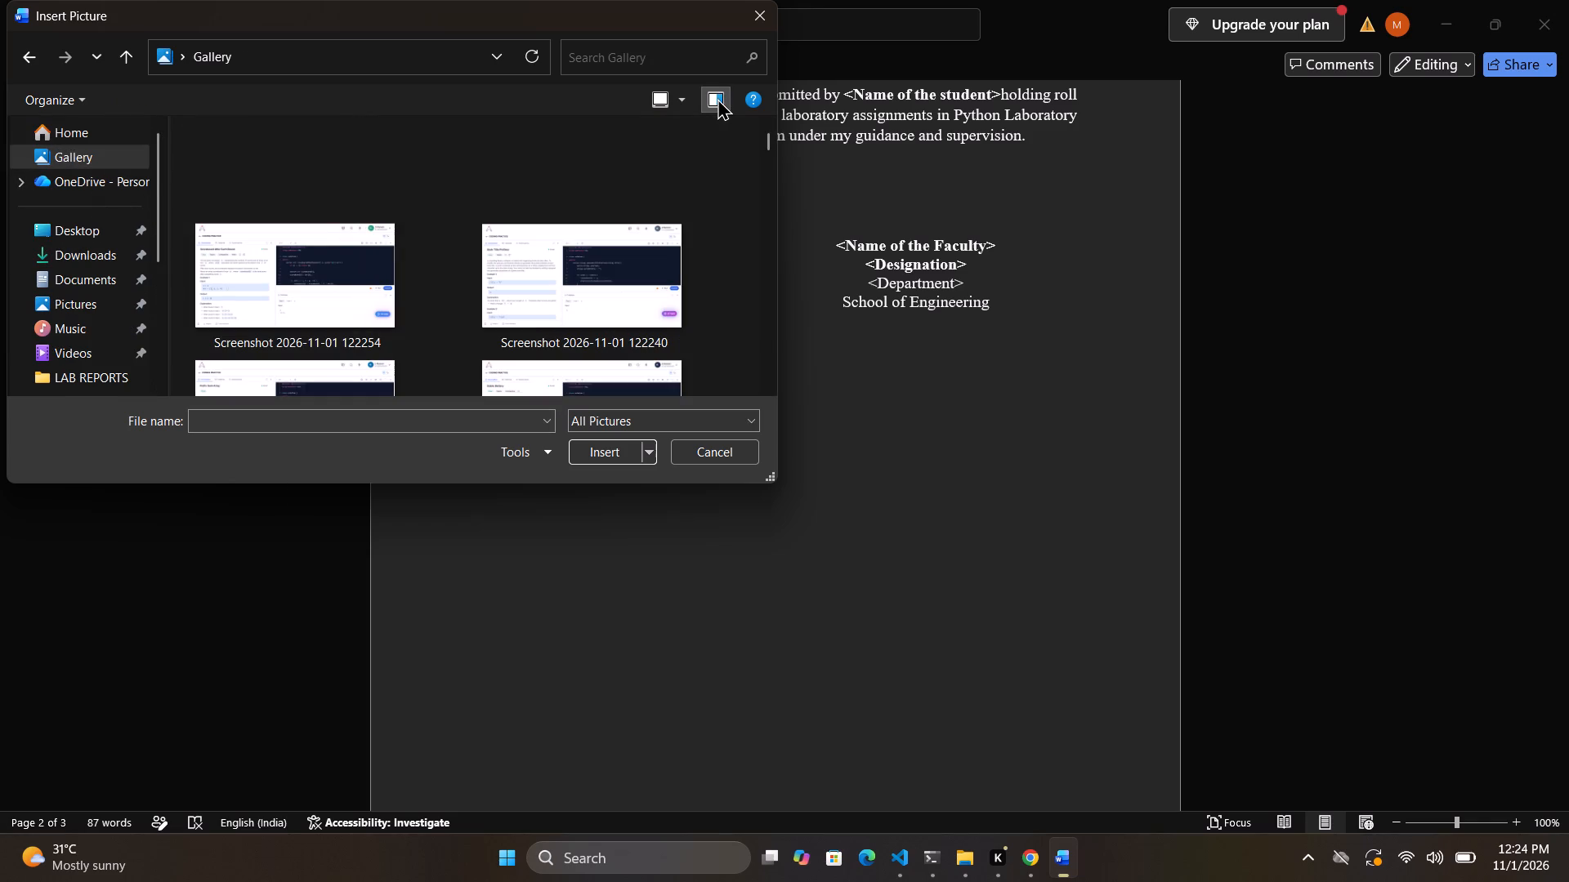
{"action": "scroll", "coordinate": [572, 211], "scroll_direction": "down", "scroll_amount": 11}
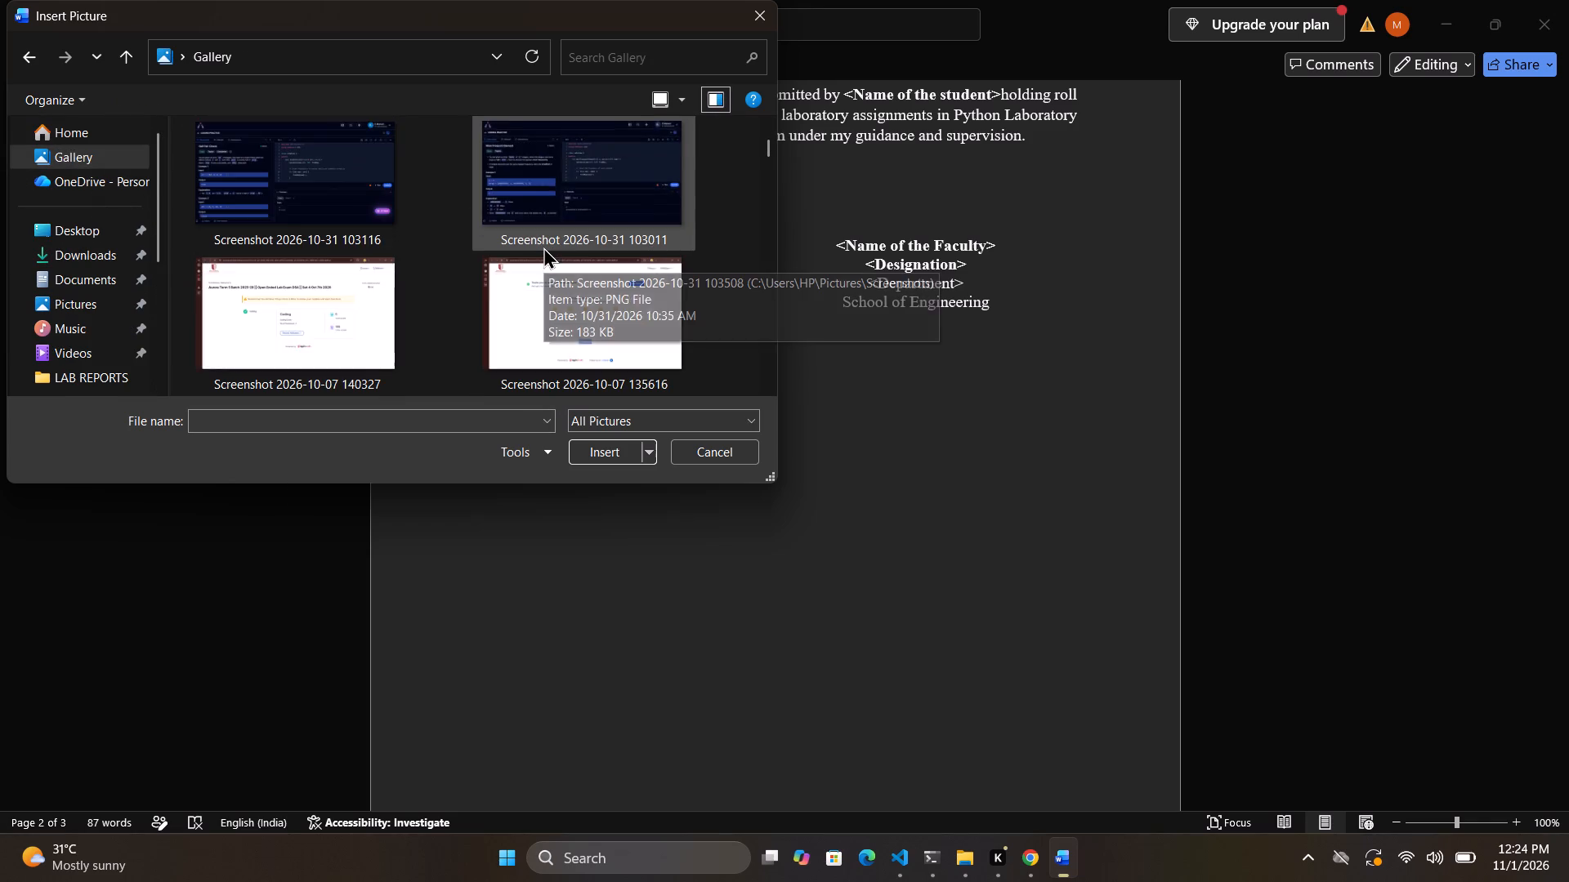
{"action": "scroll", "coordinate": [543, 247], "scroll_direction": "down", "scroll_amount": 5}
{"action": "scroll", "coordinate": [541, 249], "scroll_direction": "up", "scroll_amount": 3}
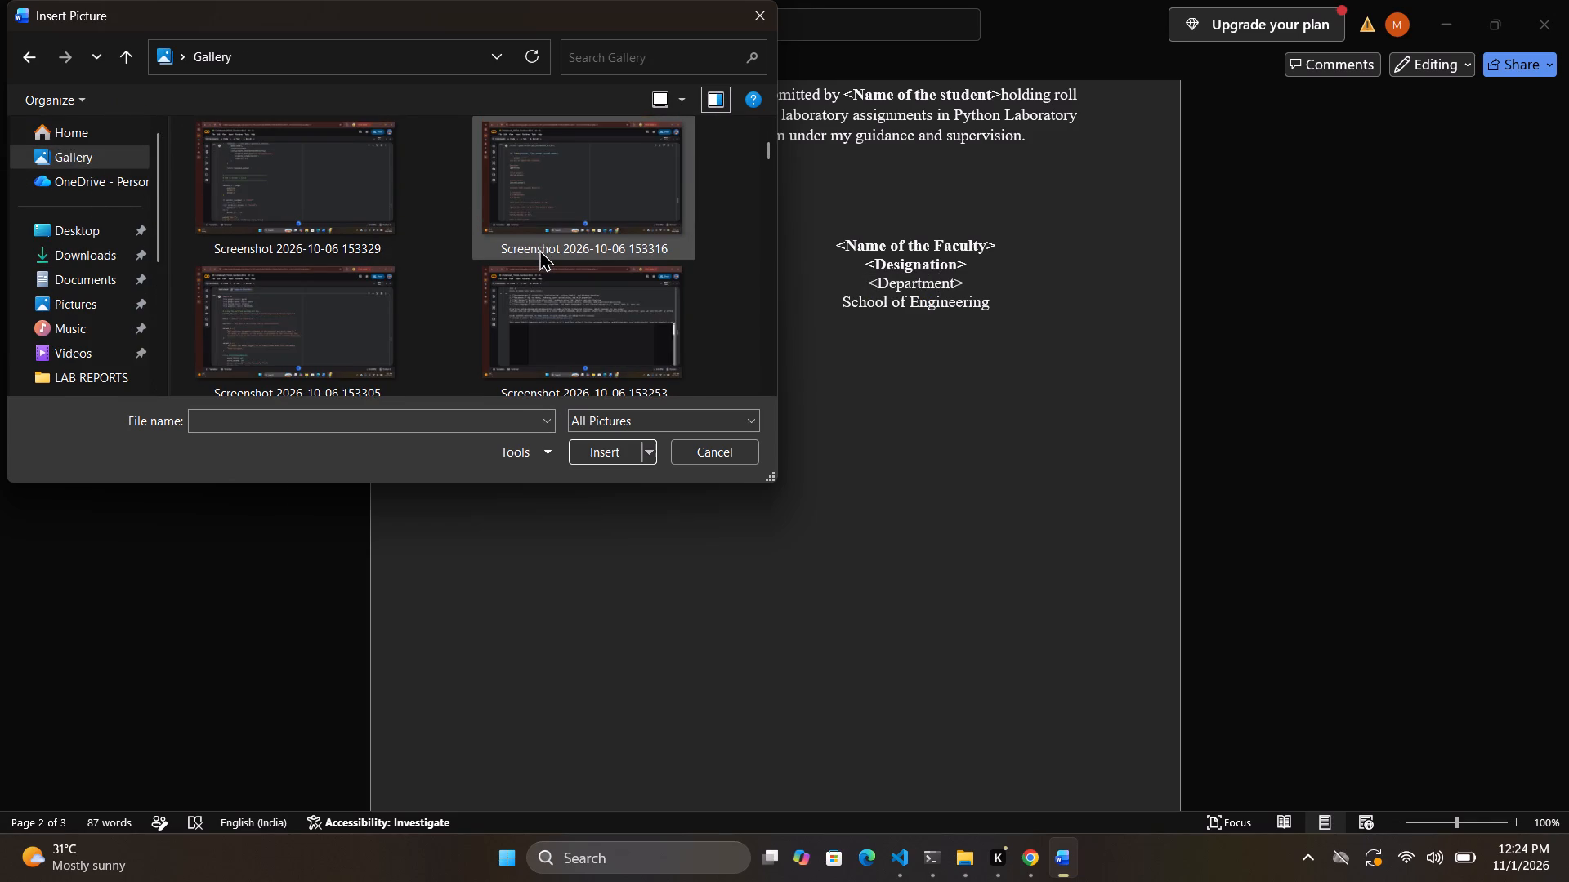
{"action": "scroll", "coordinate": [539, 249], "scroll_direction": "up", "scroll_amount": 3}
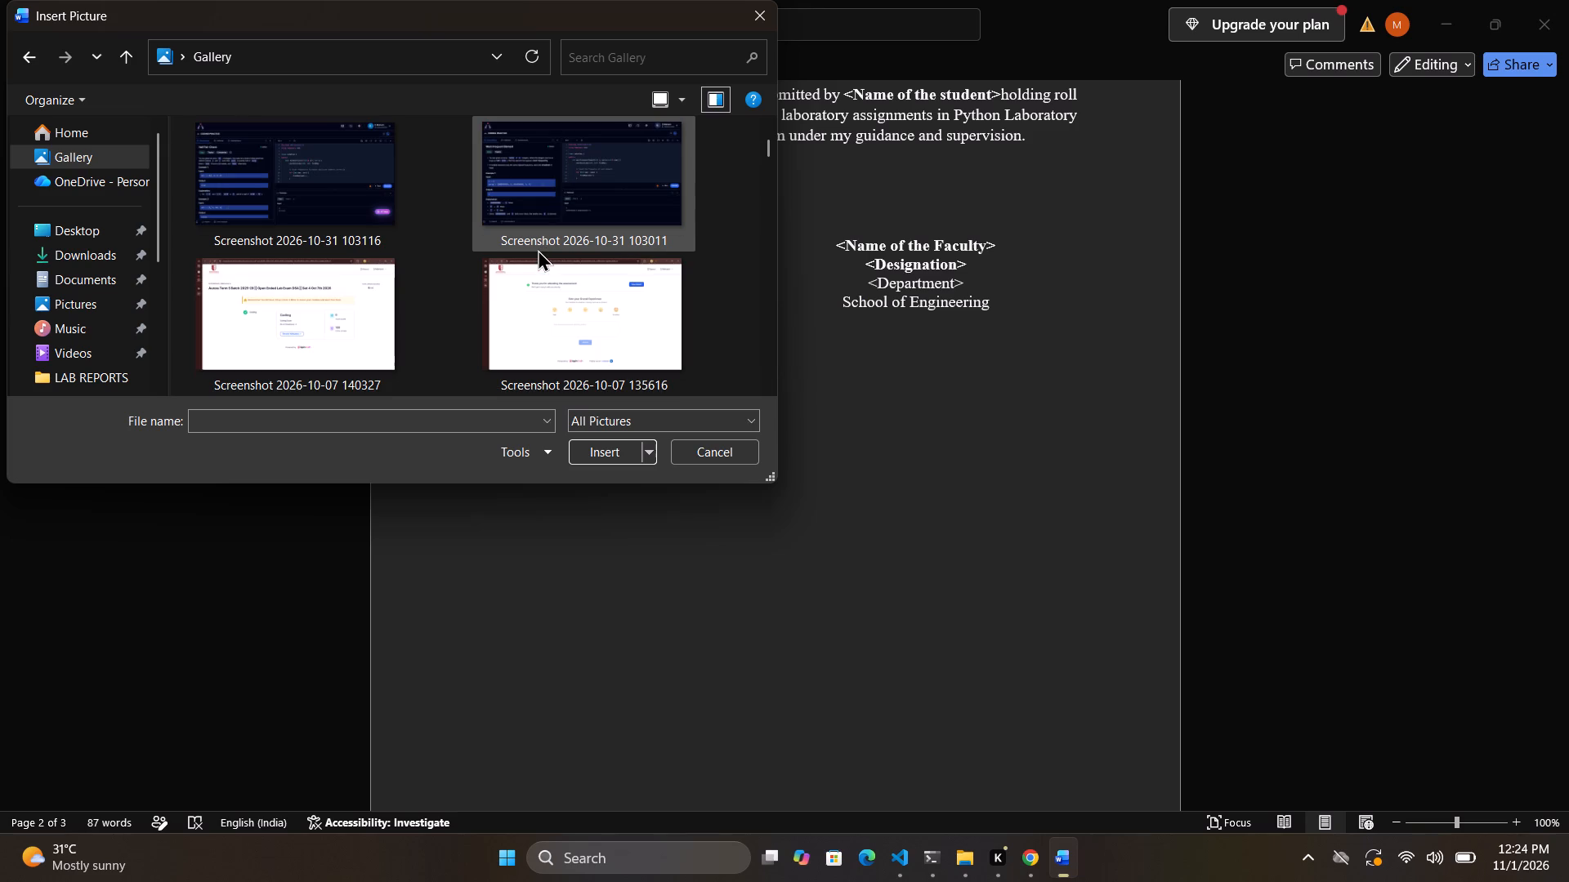
{"action": "left_click", "coordinate": [550, 179]}
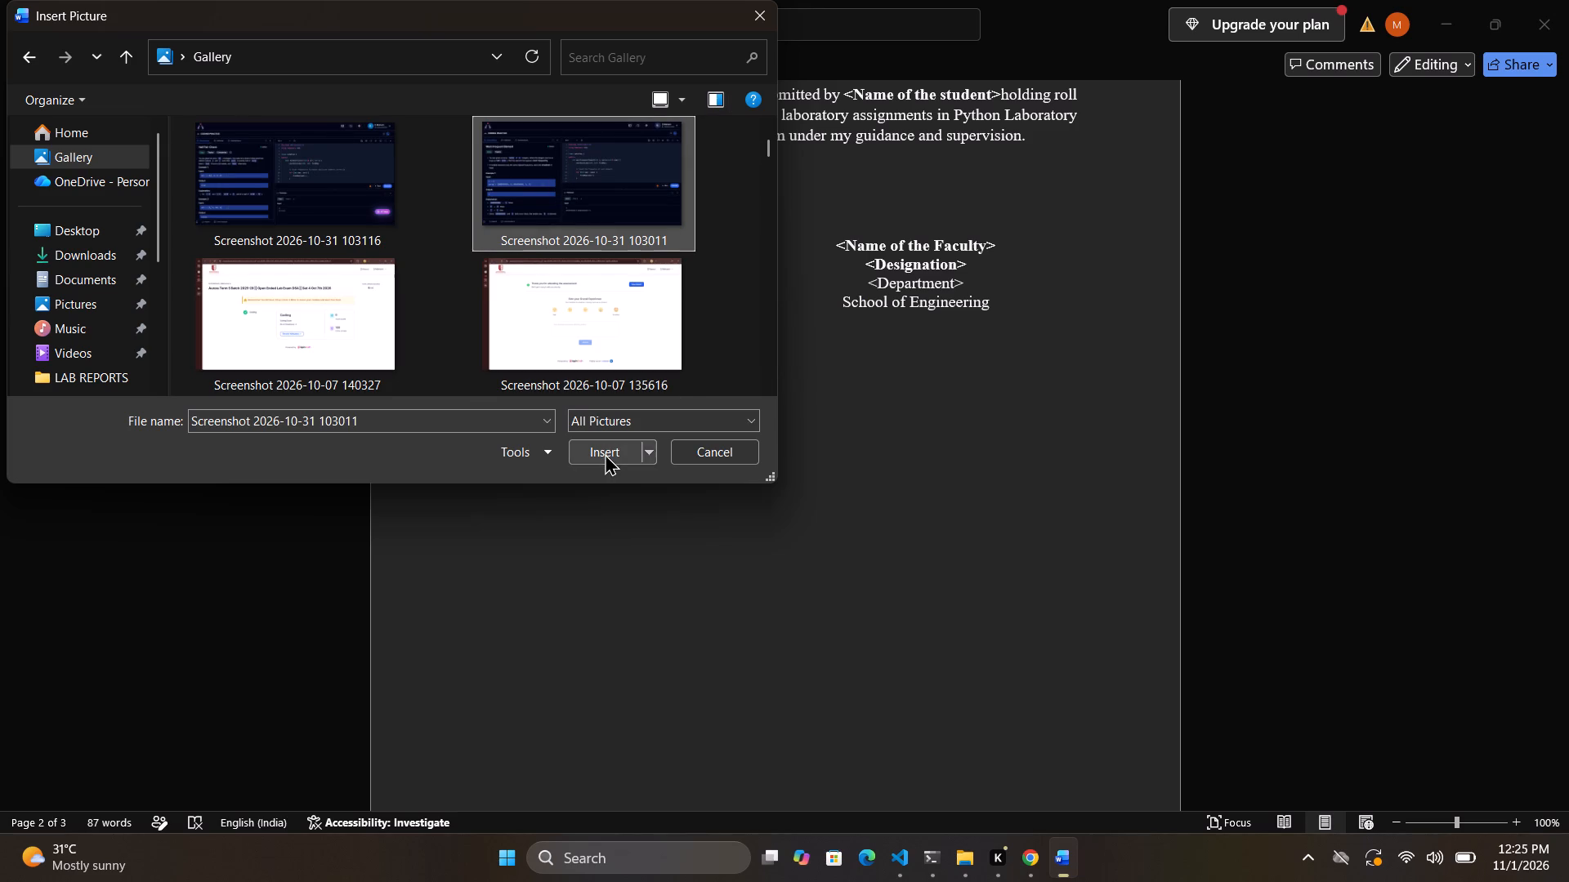
{"action": "left_click", "coordinate": [605, 453]}
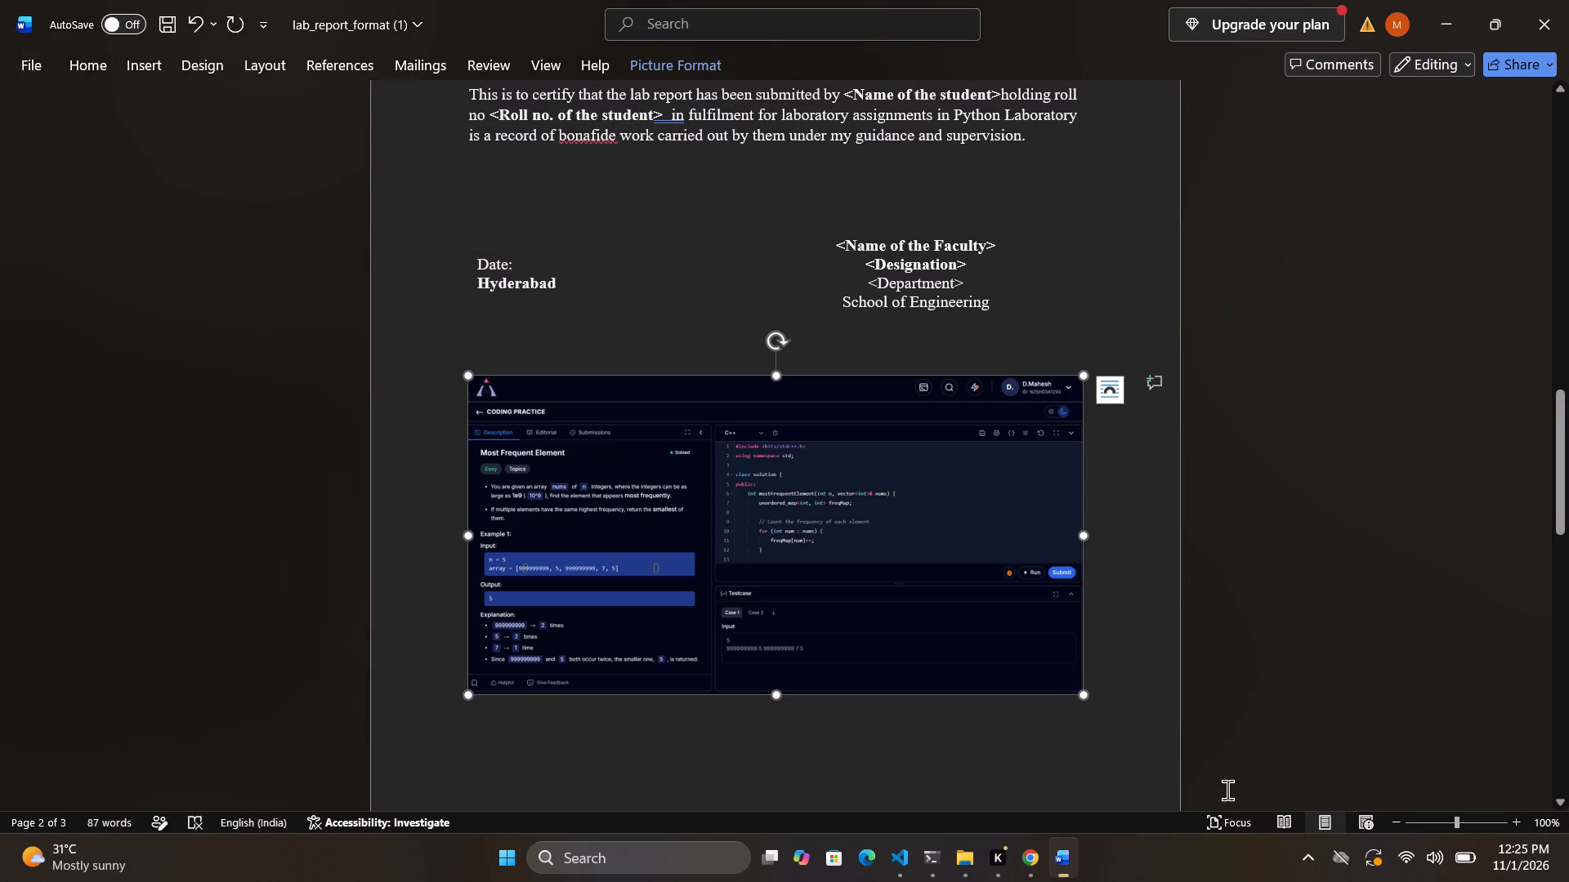
Add a blank line below the inserted "Most Frequent Element" screenshot.
{"action": "left_click", "coordinate": [1277, 749]}
{"action": "left_click", "coordinate": [1138, 727]}
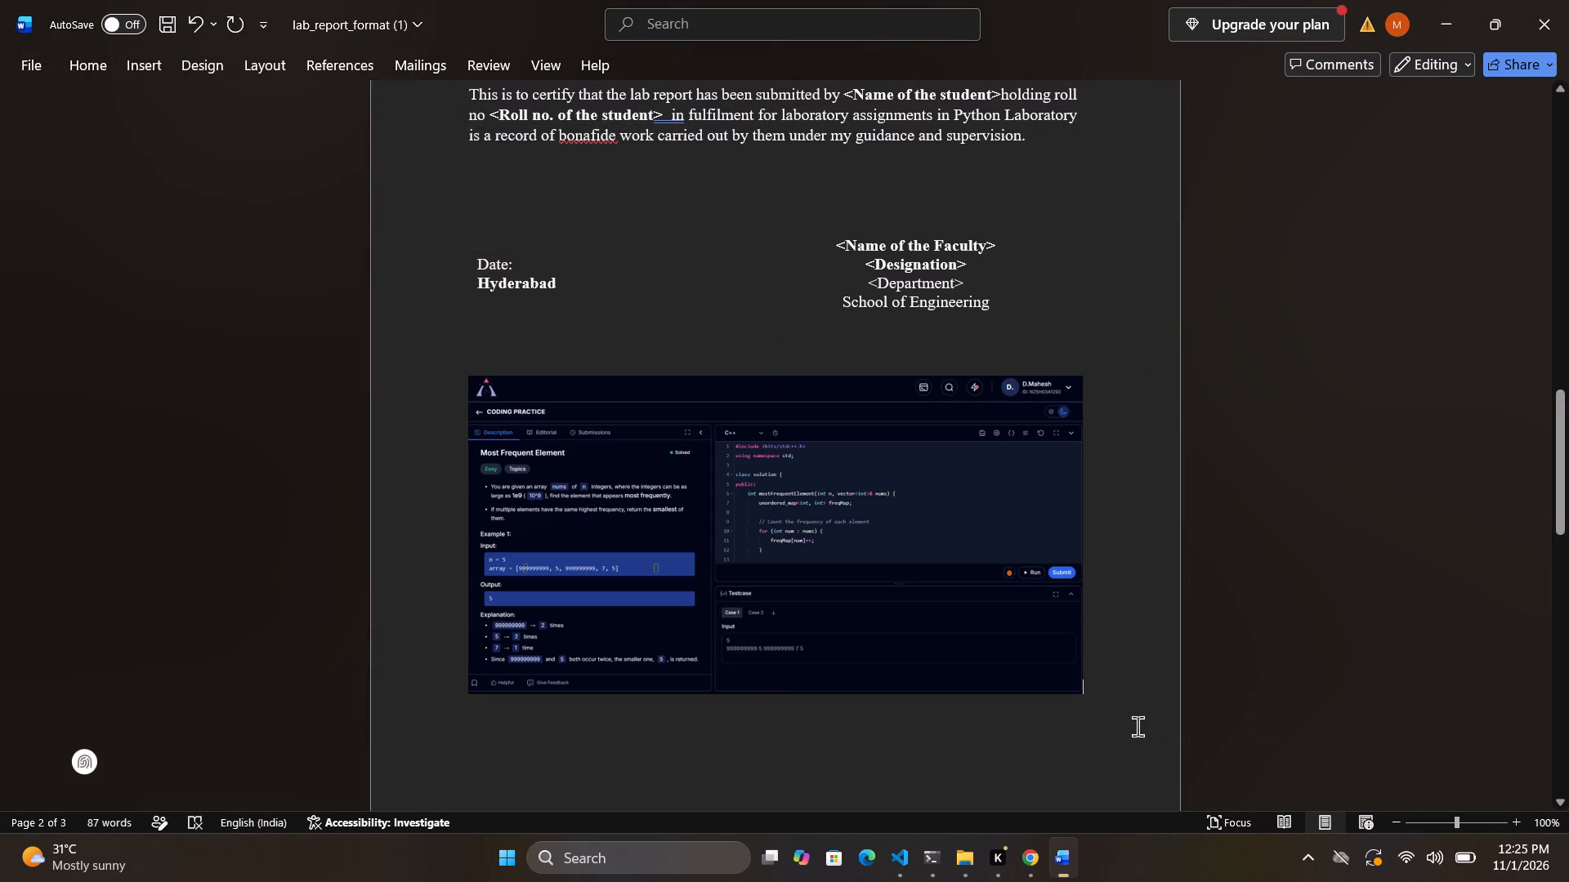
{"action": "key", "text": "Return"}
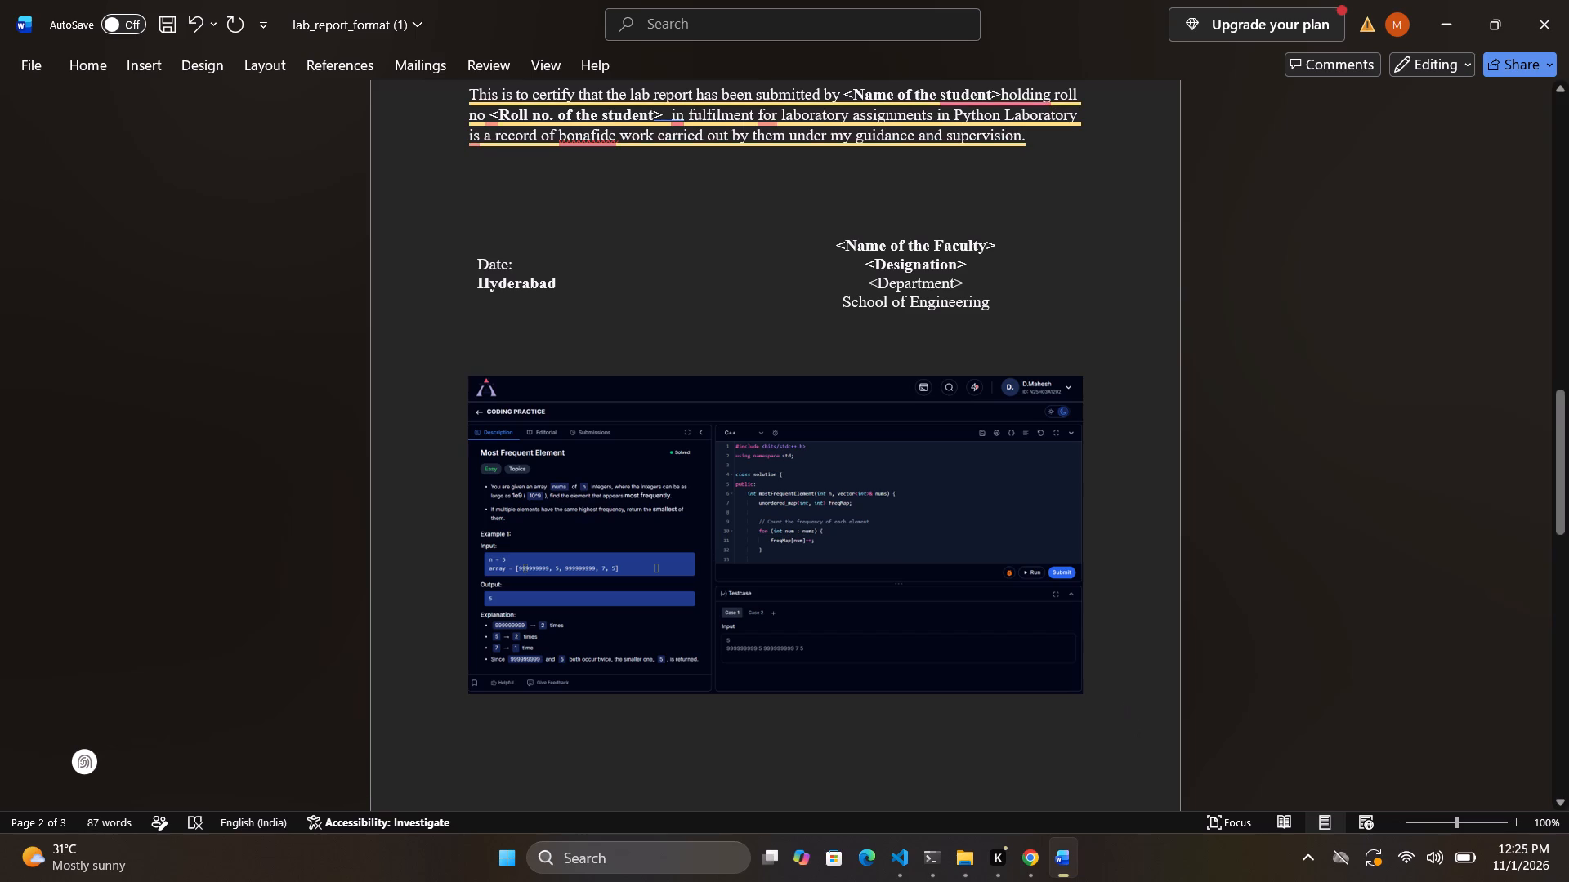
Set the Gallery view in the Insert Picture dialog to medium icons, and close the dialog without inserting a picture.
{"action": "left_click", "coordinate": [135, 68]}
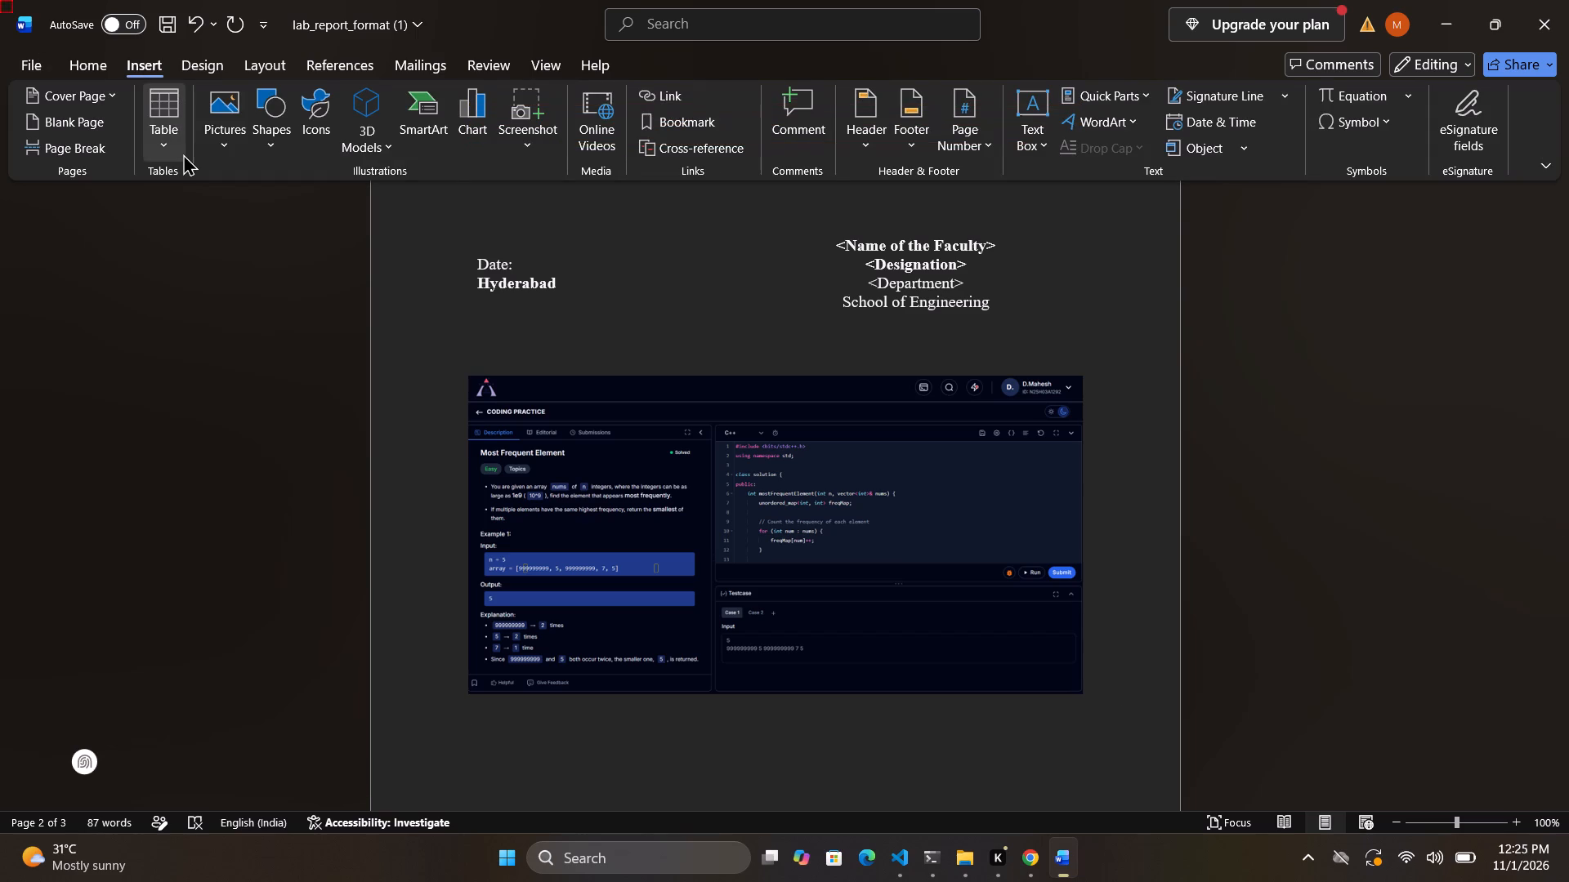
{"action": "left_click", "coordinate": [238, 106]}
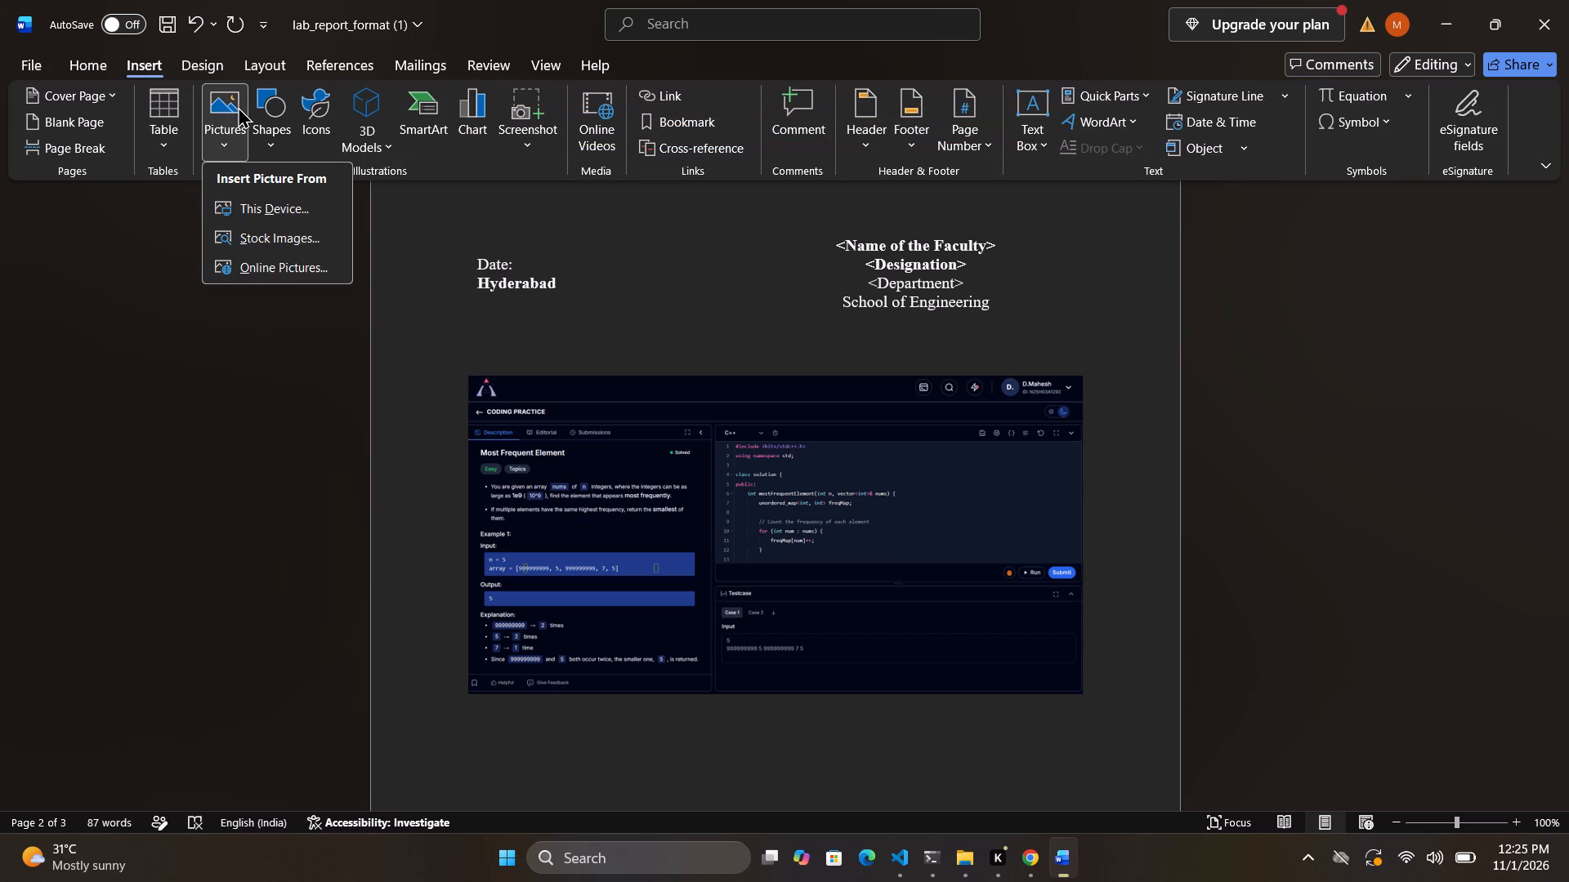
{"action": "left_click", "coordinate": [242, 216]}
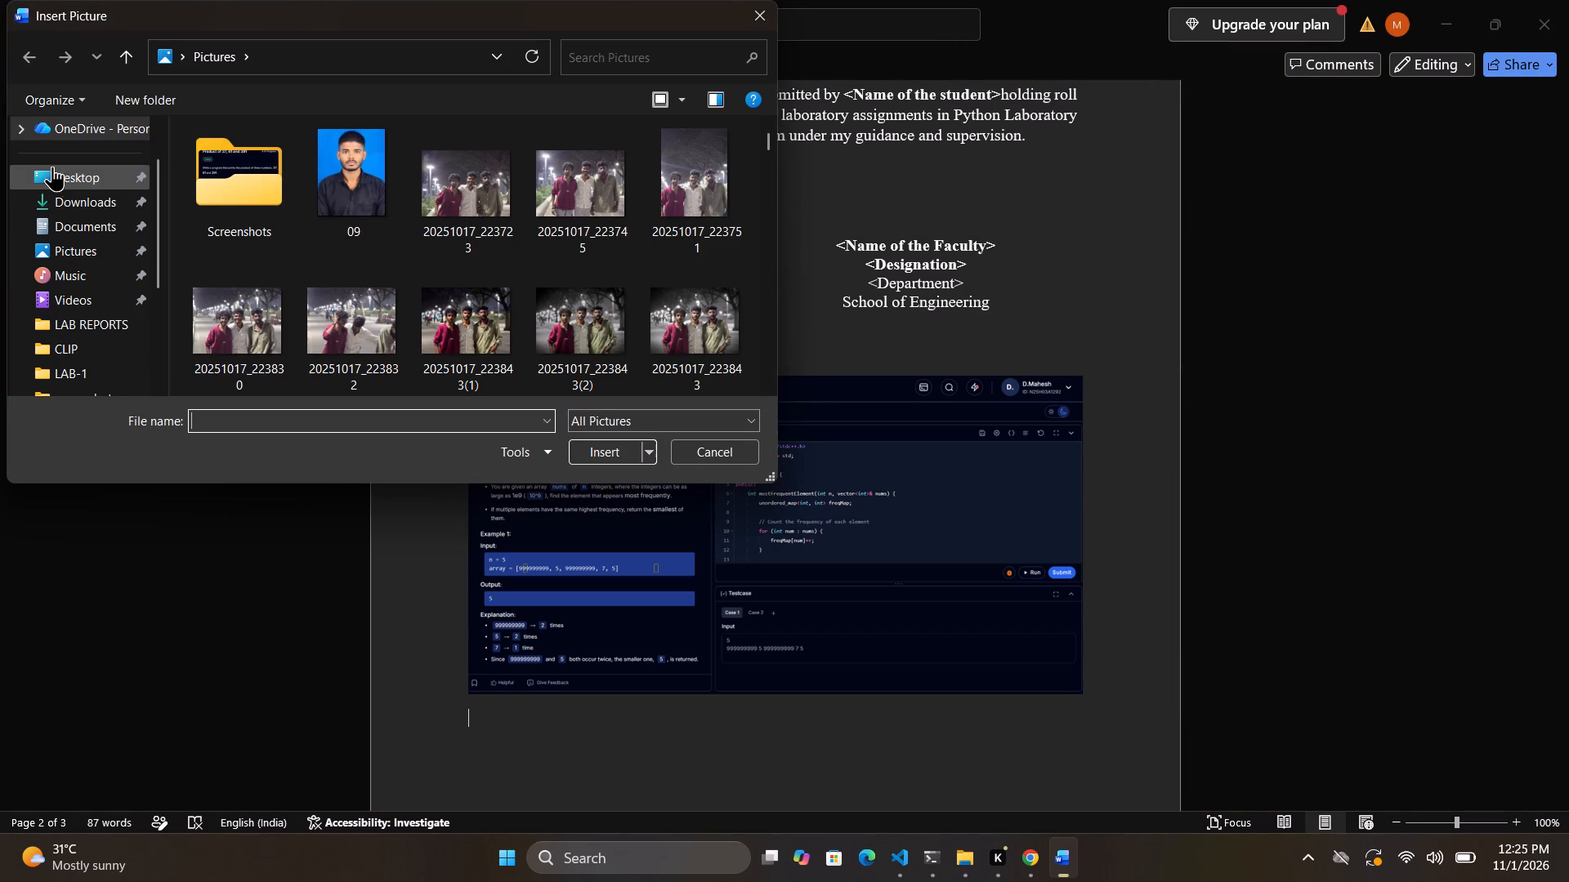
{"action": "scroll", "coordinate": [92, 193], "scroll_direction": "up", "scroll_amount": 4}
{"action": "left_click", "coordinate": [110, 158]}
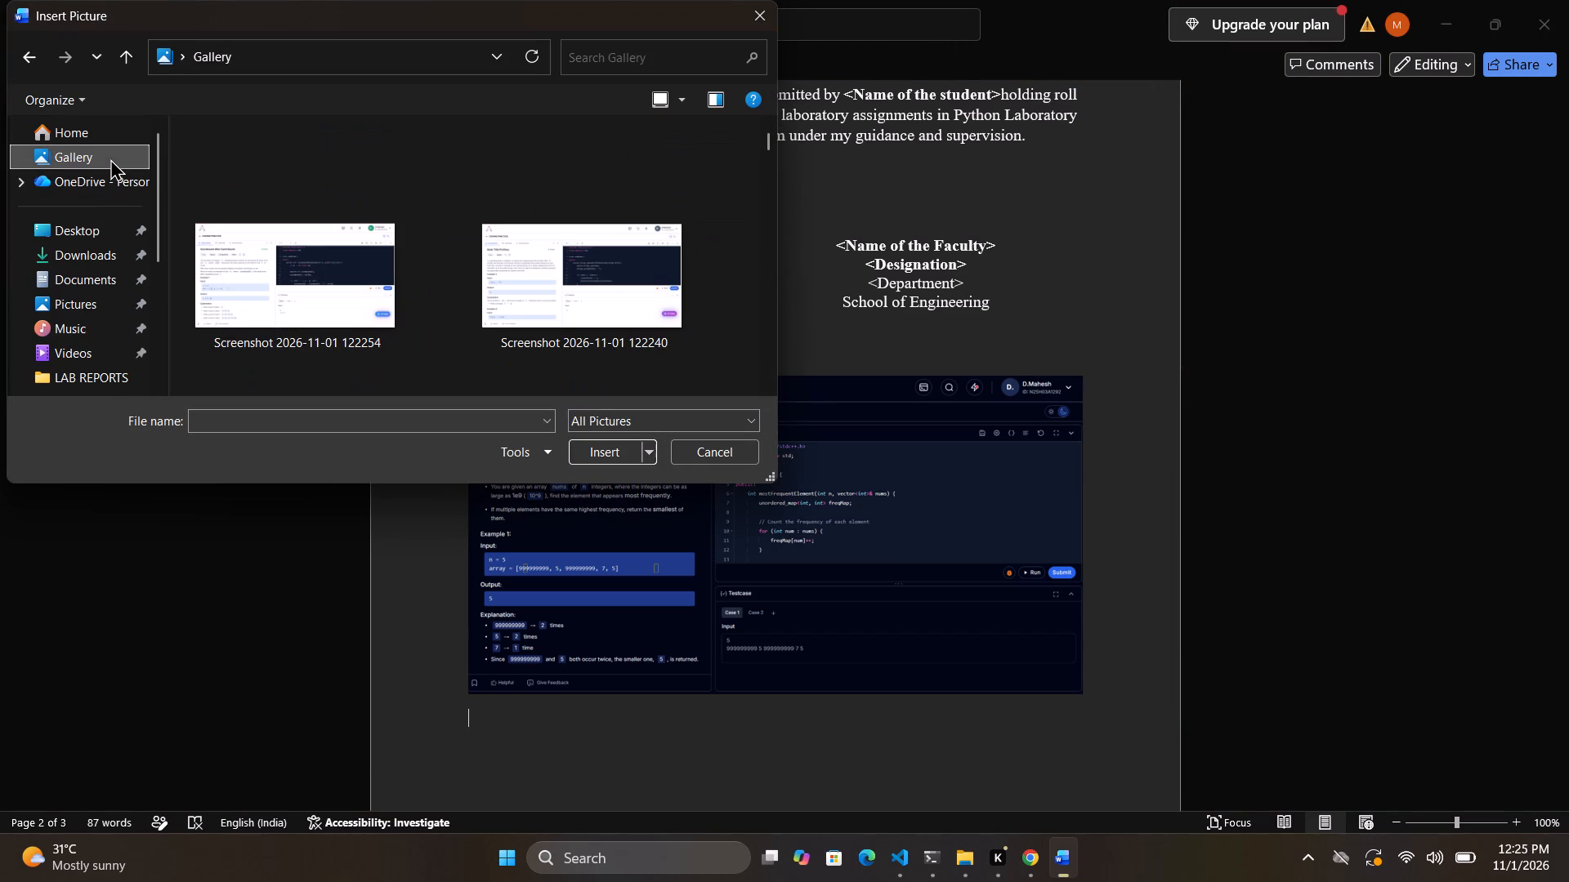
{"action": "scroll", "coordinate": [565, 282], "scroll_direction": "down", "scroll_amount": 6}
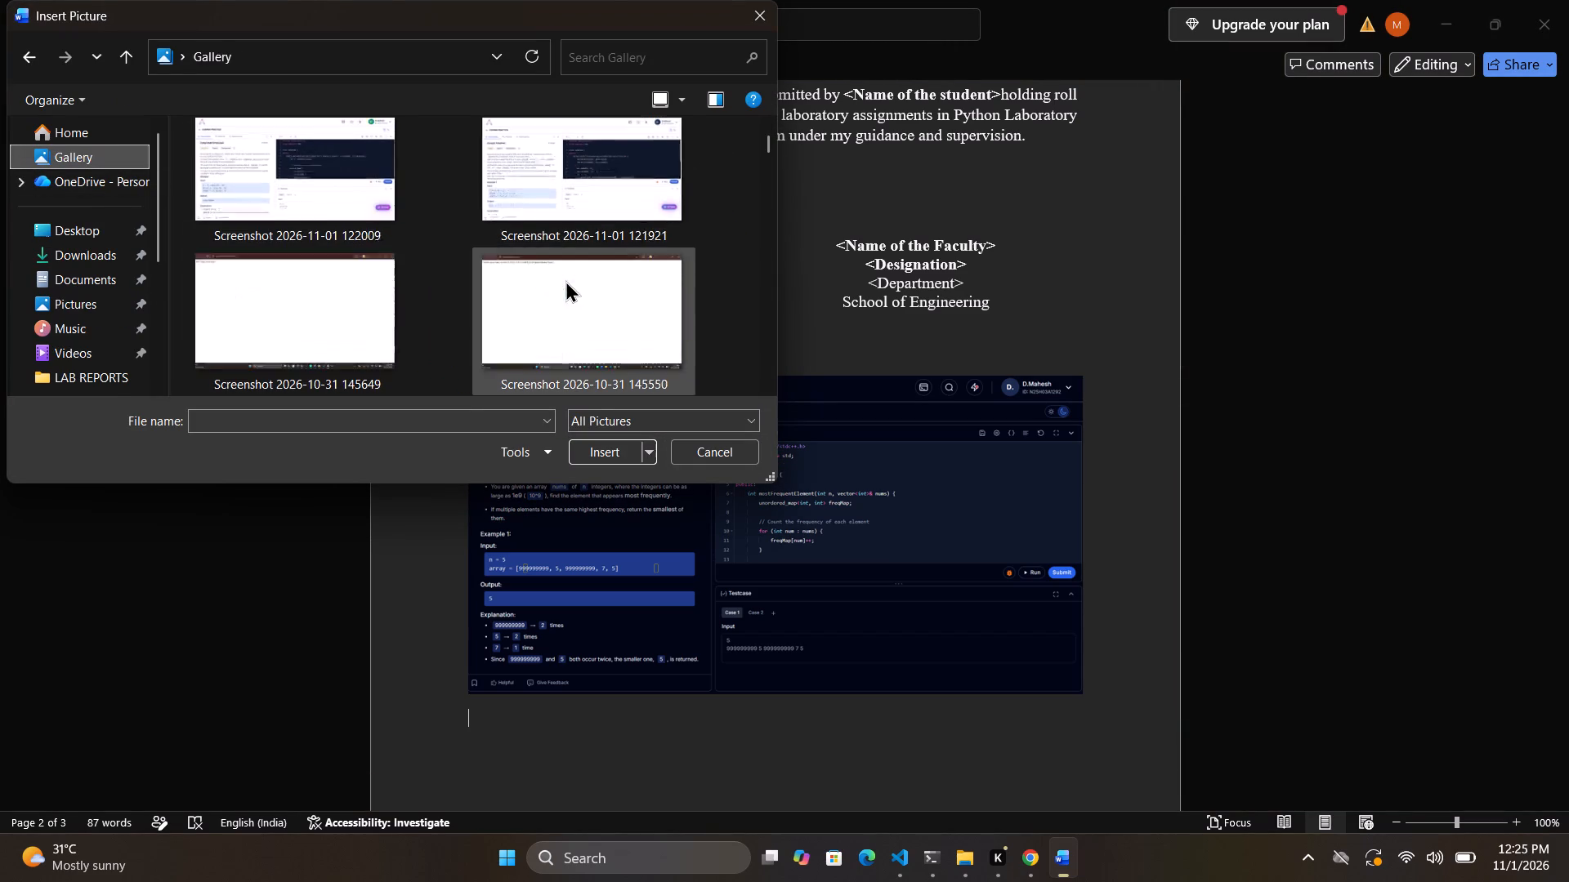
{"action": "scroll", "coordinate": [565, 280], "scroll_direction": "down", "scroll_amount": 3}
{"action": "left_click", "coordinate": [677, 106]}
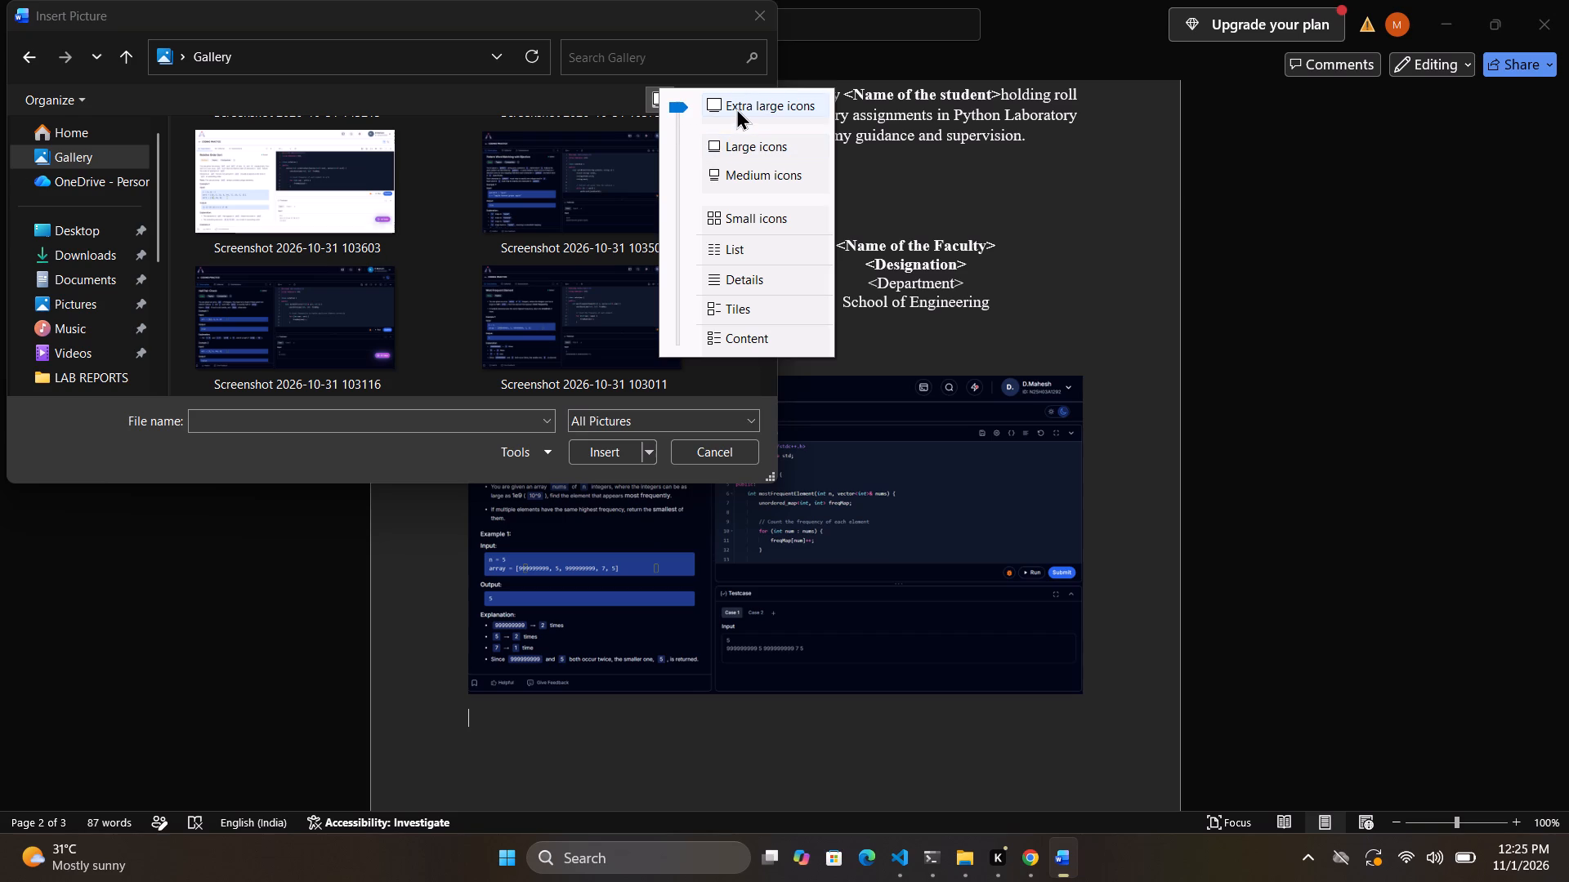
{"action": "left_click", "coordinate": [726, 243]}
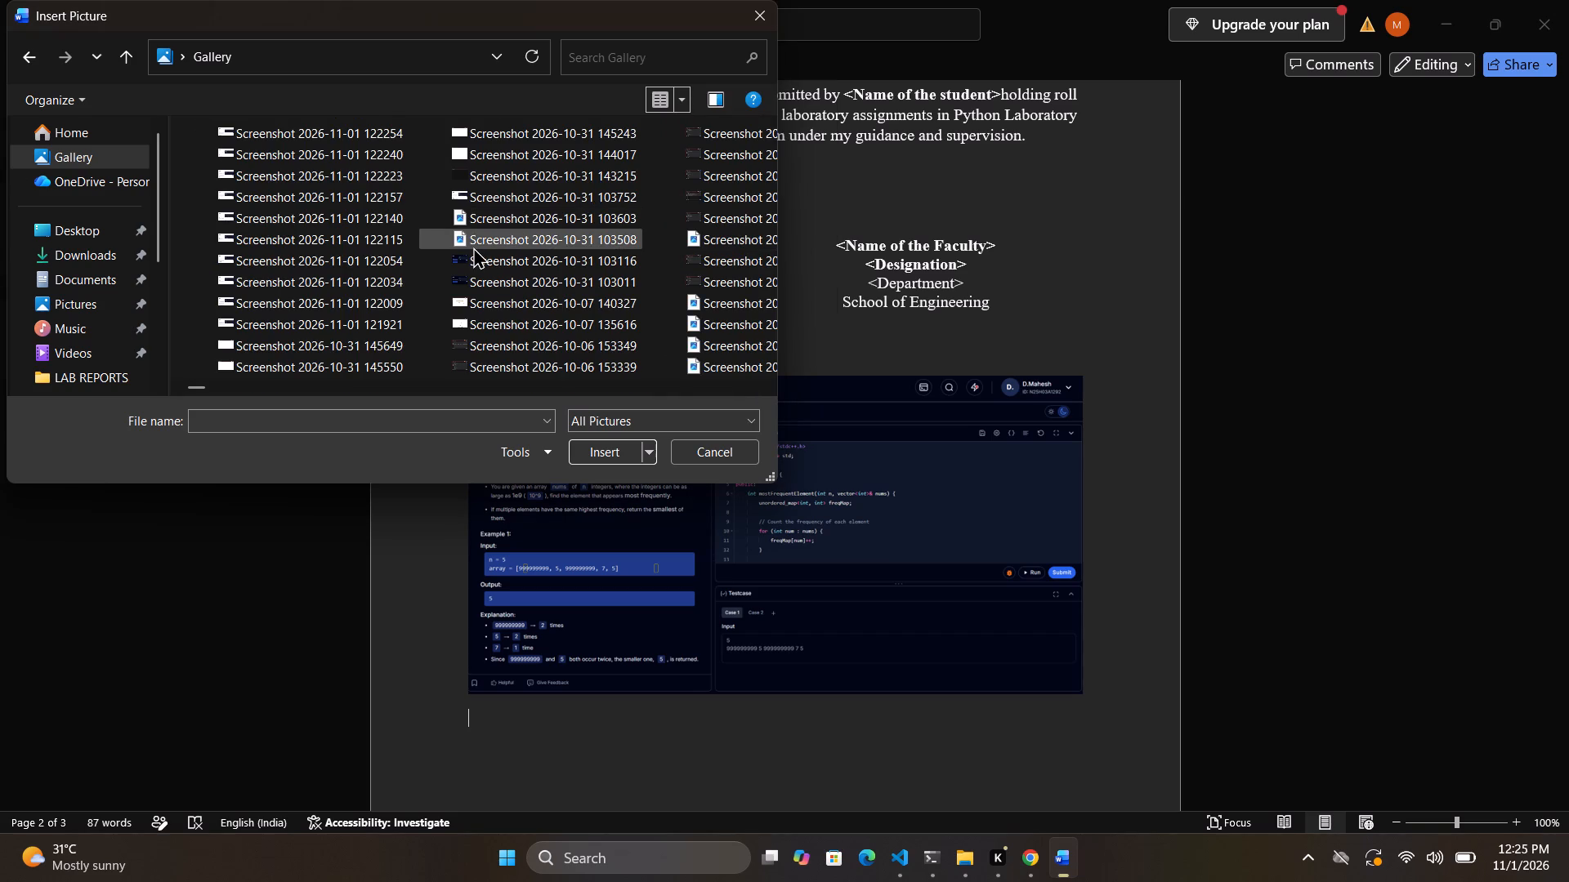
{"action": "scroll", "coordinate": [473, 247], "scroll_direction": "down", "scroll_amount": 1}
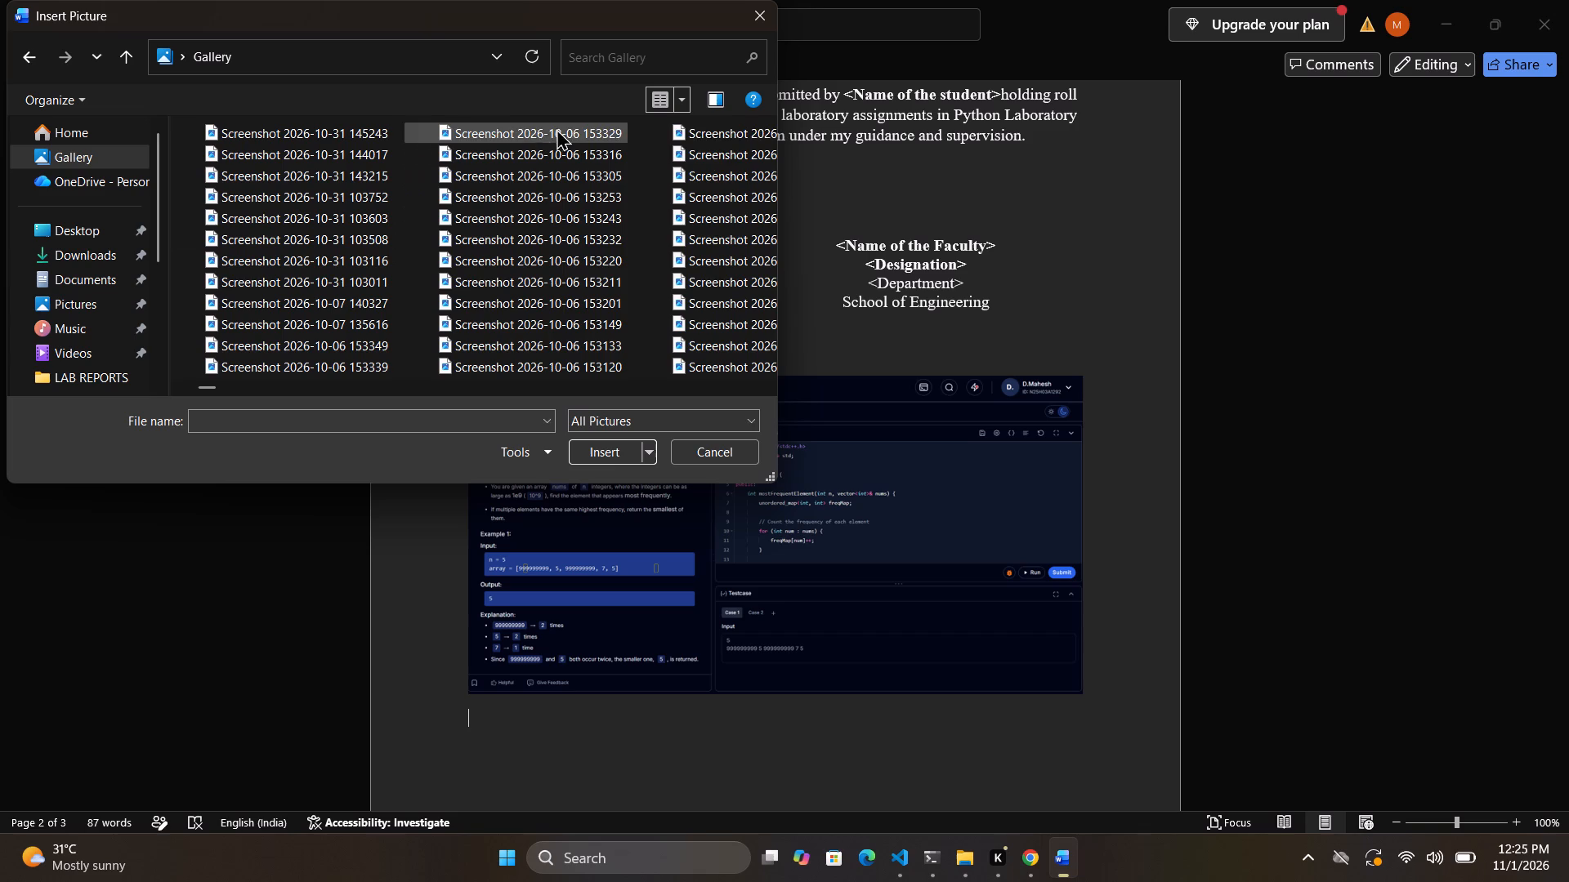
{"action": "left_click", "coordinate": [683, 104]}
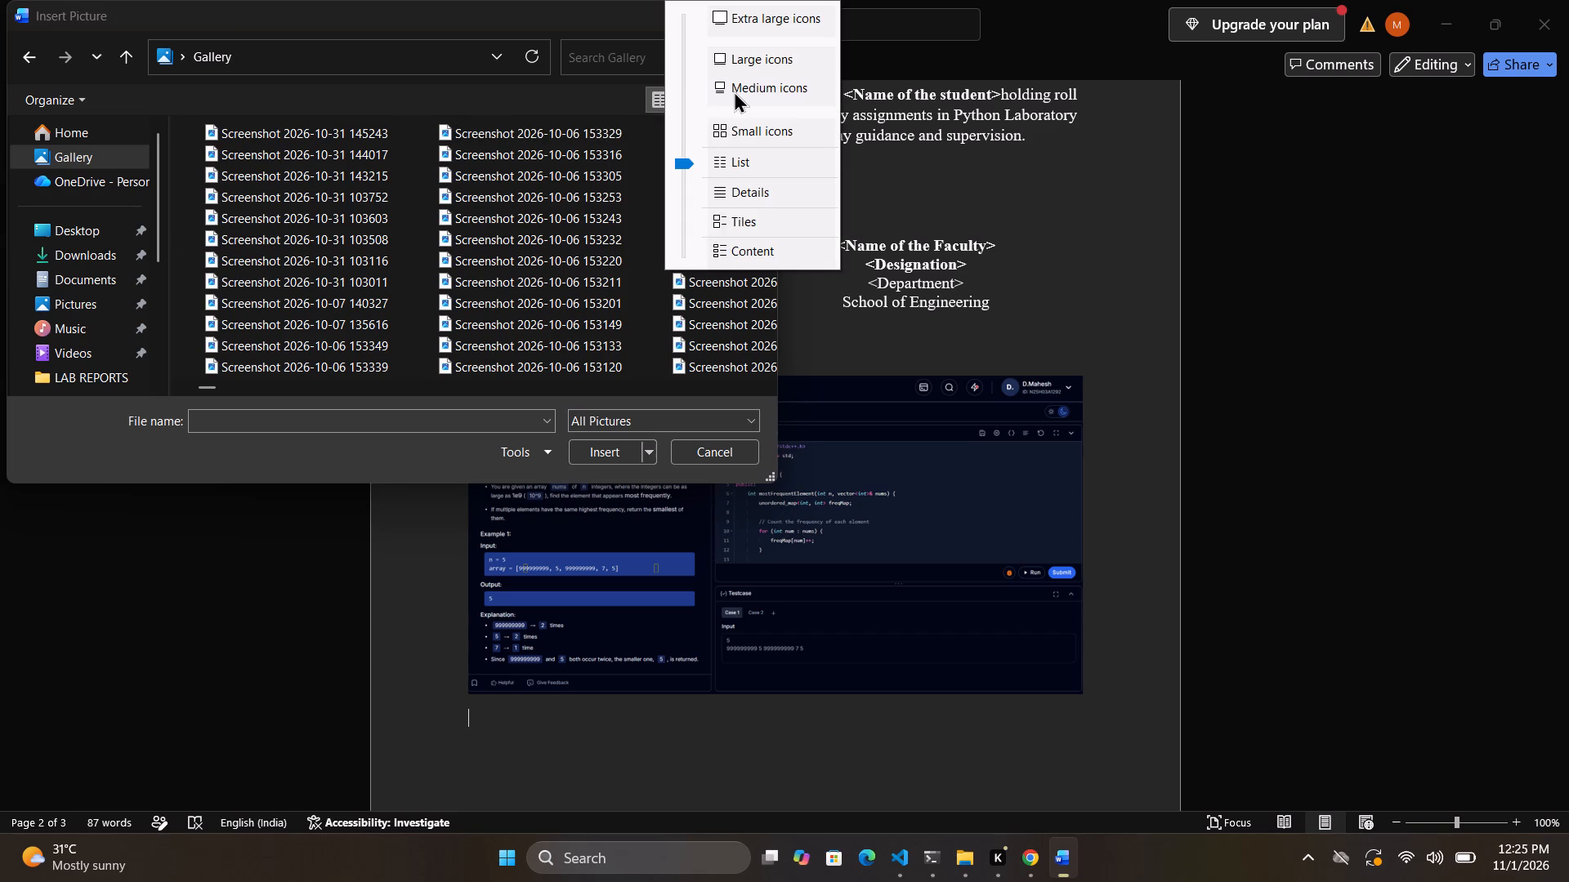
{"action": "left_click", "coordinate": [734, 90]}
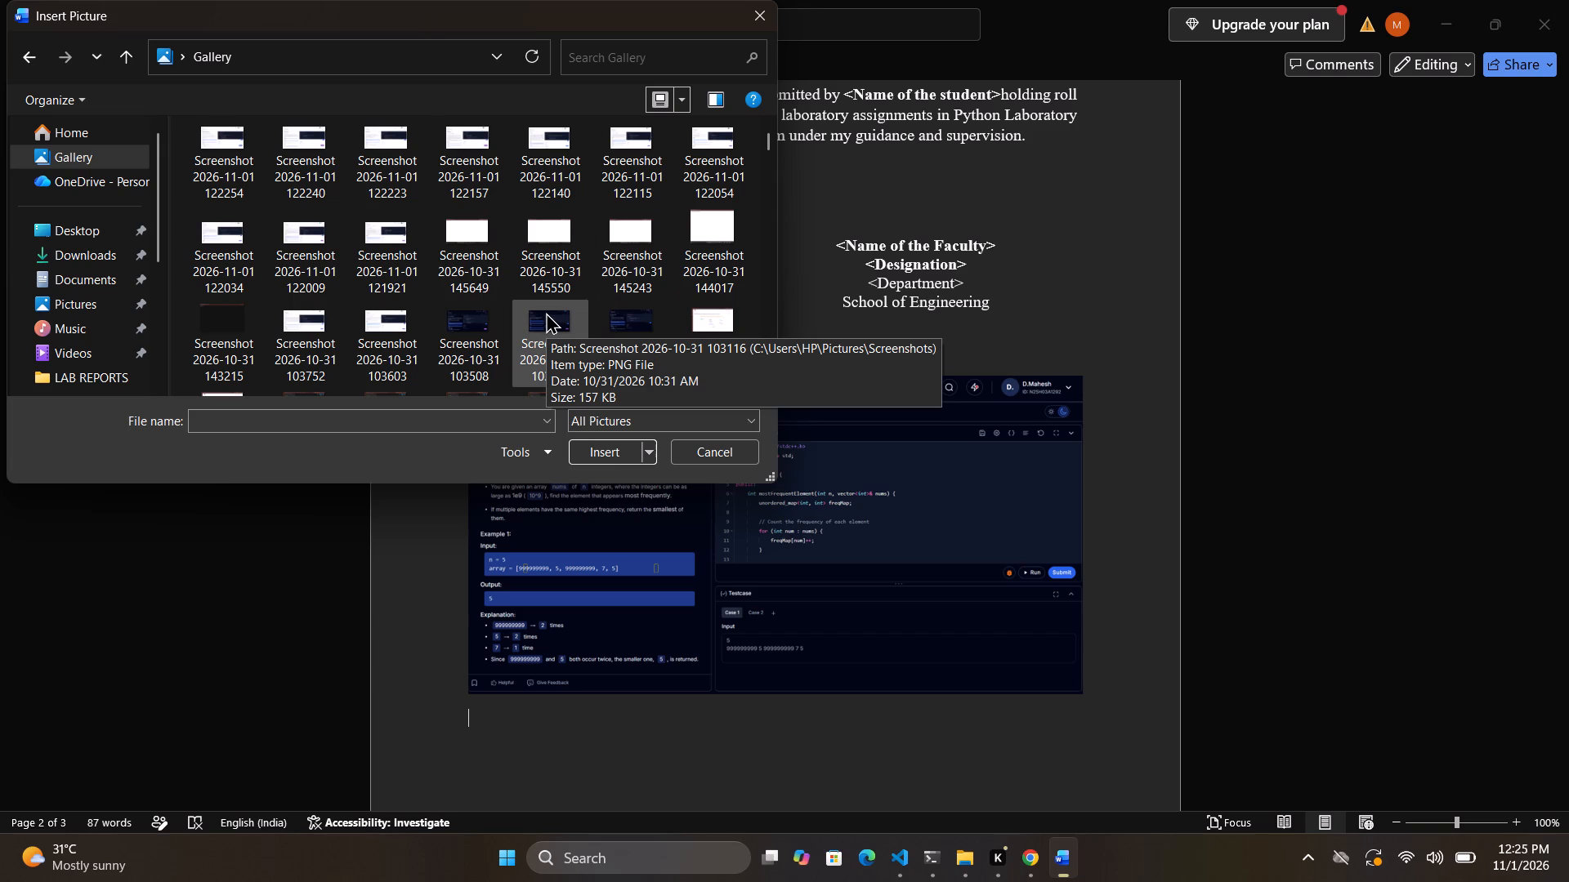
{"action": "left_click", "coordinate": [762, 12]}
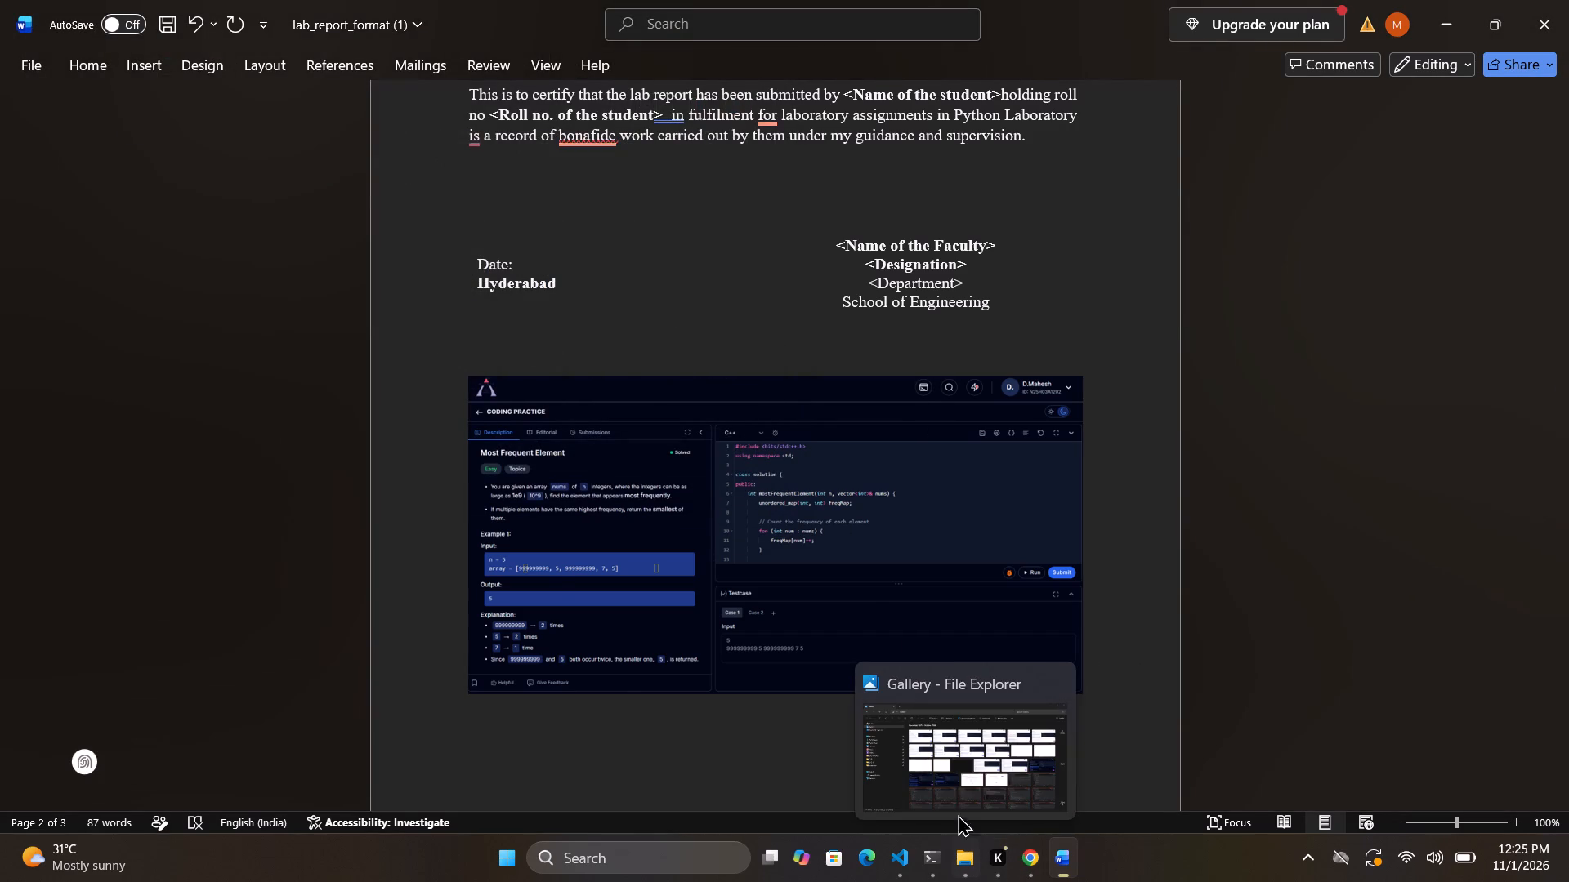
Switch to the File Explorer Gallery and delete the five blank screenshots of 2026-10-31, from 143215 to 145649.
{"action": "left_click", "coordinate": [947, 782]}
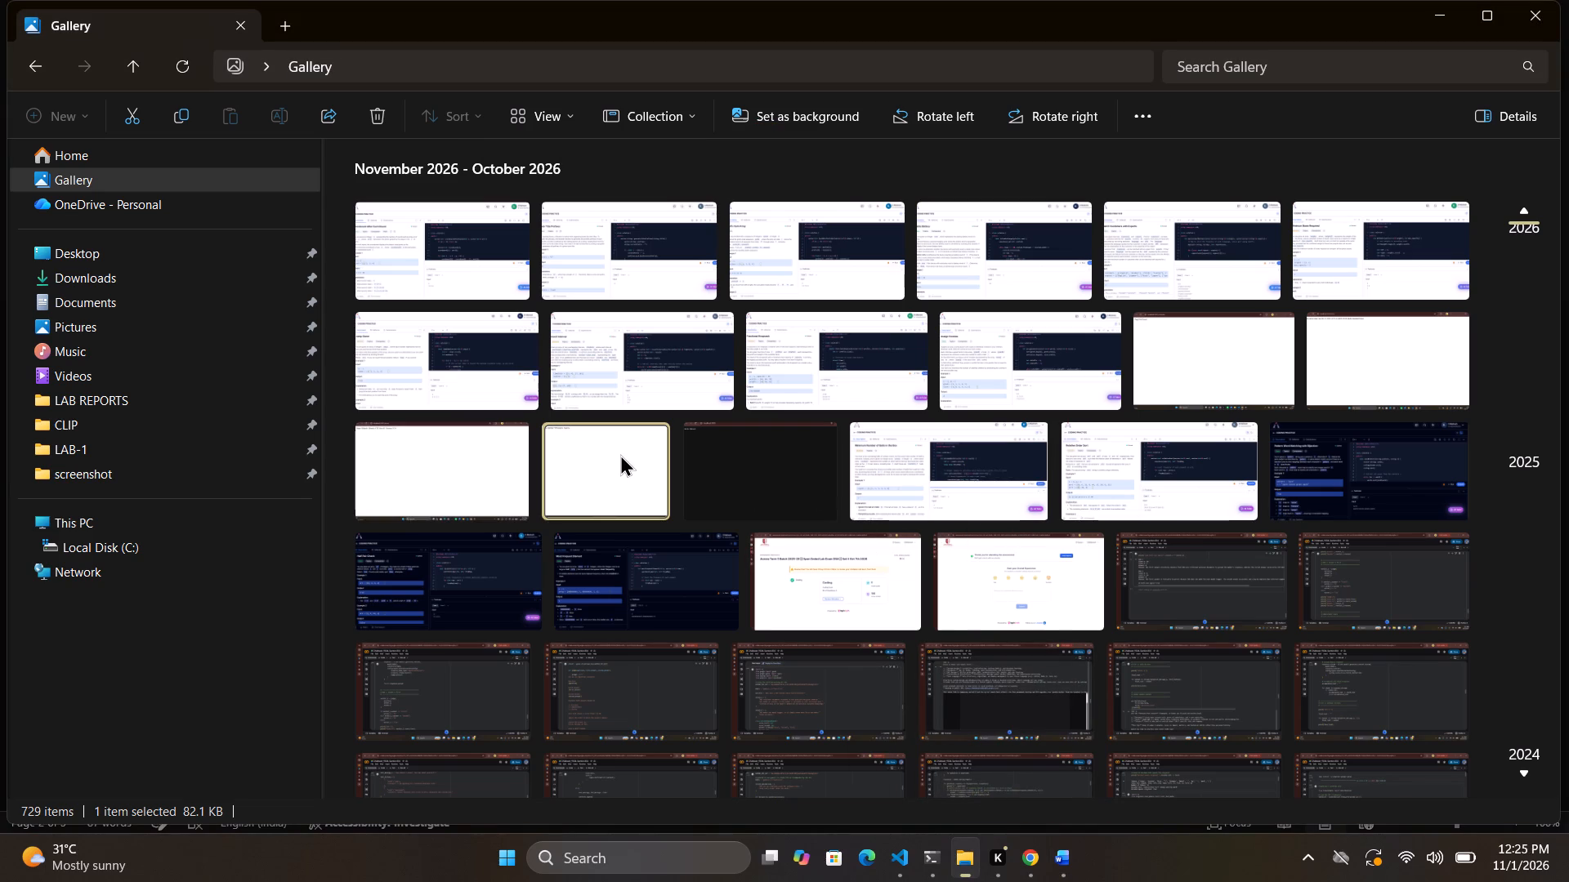
{"action": "left_click", "coordinate": [824, 465]}
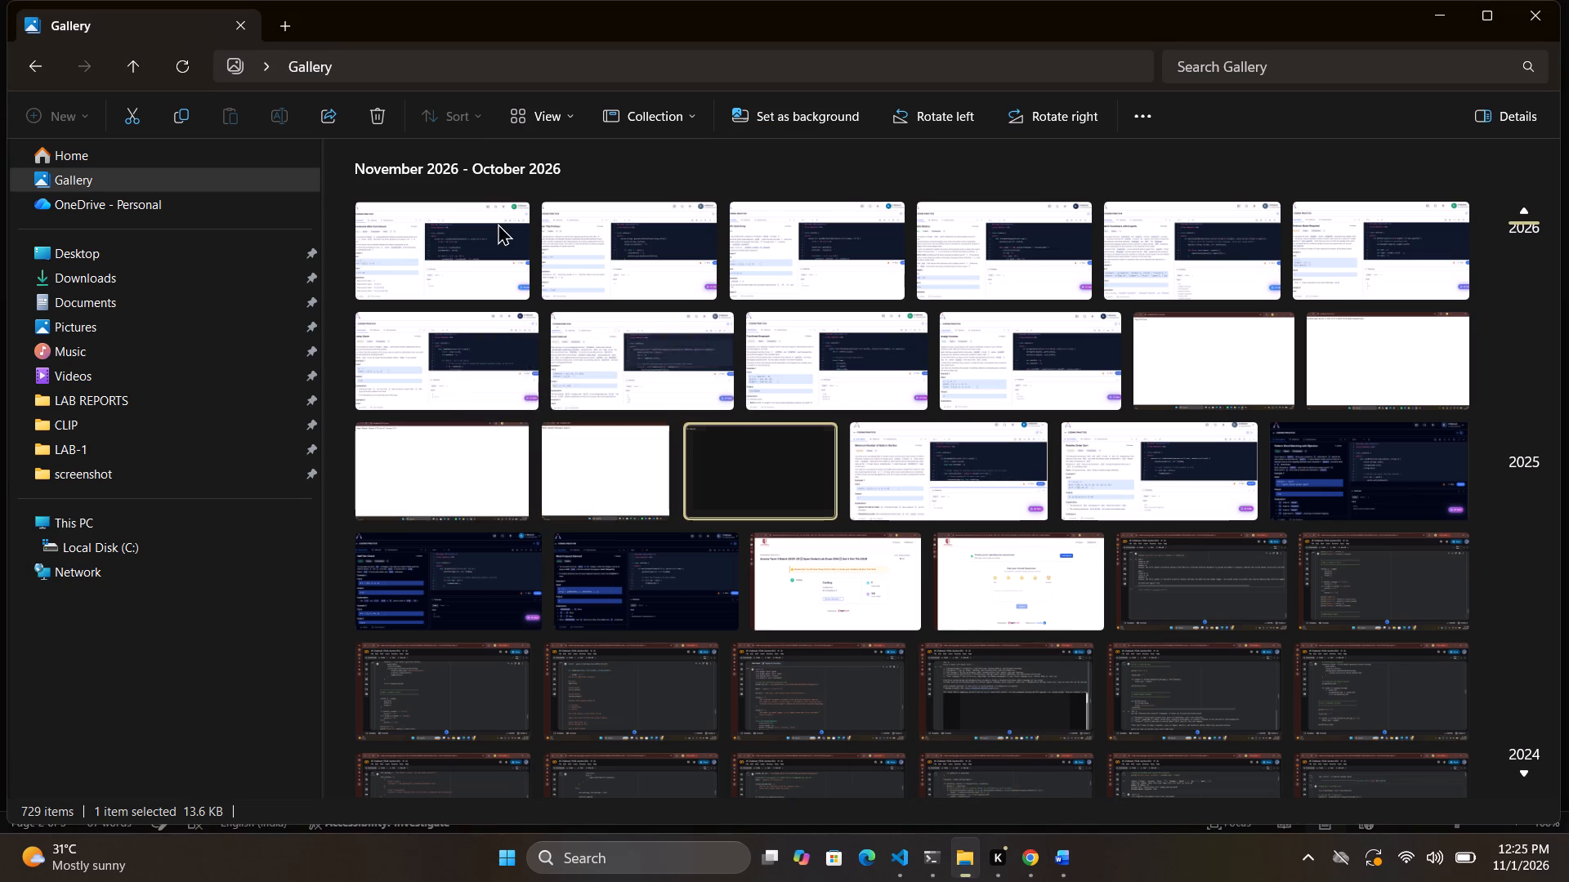
{"action": "left_click", "coordinate": [378, 127]}
{"action": "left_click", "coordinate": [622, 470]}
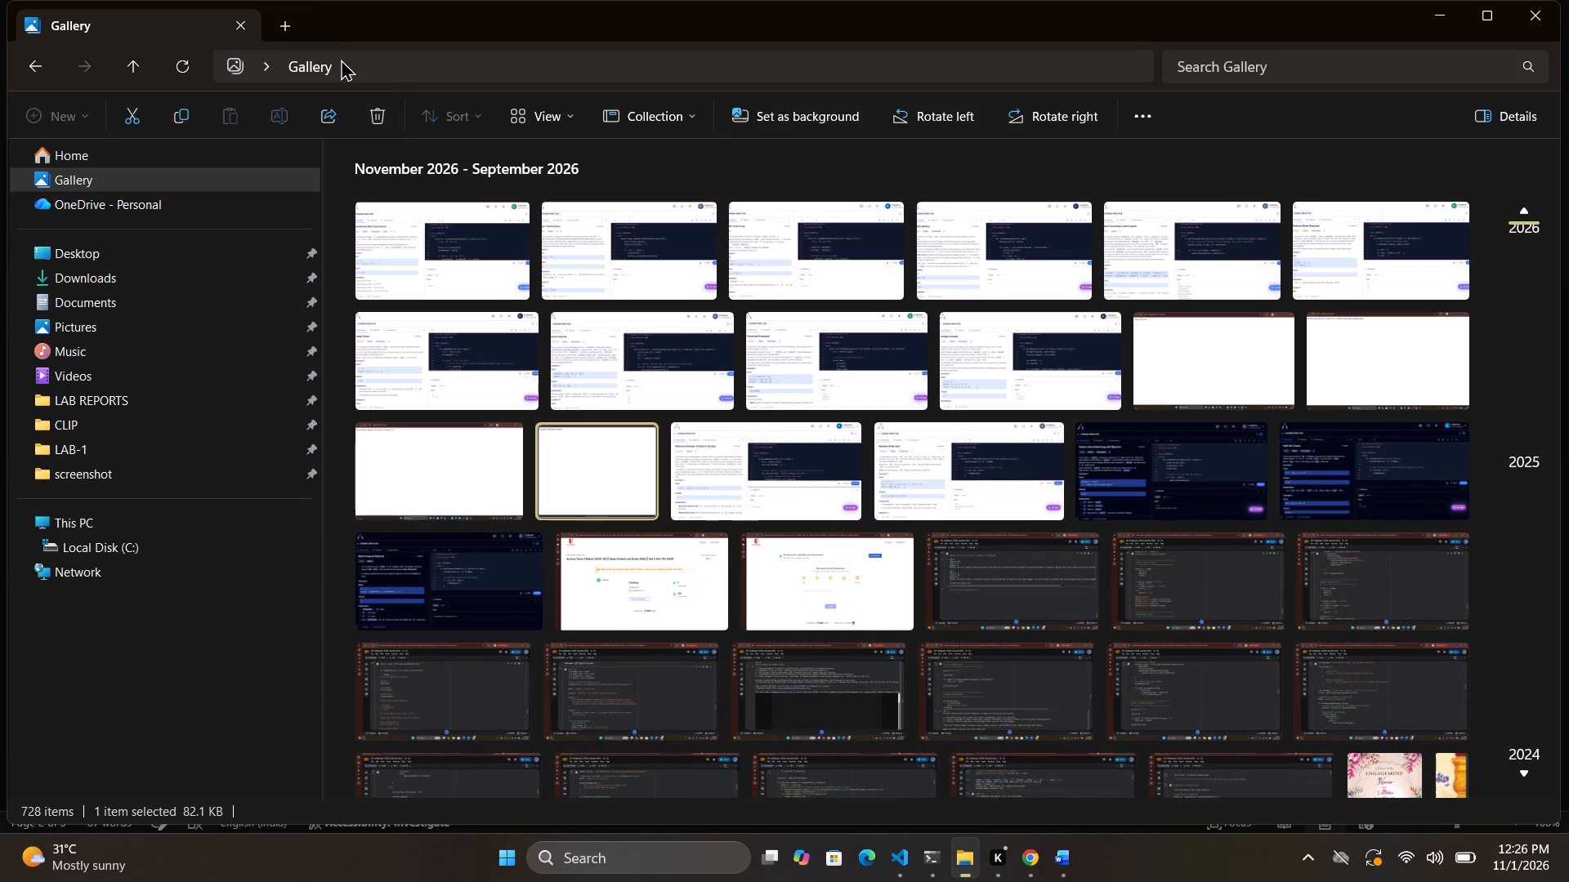
{"action": "left_click", "coordinate": [372, 111]}
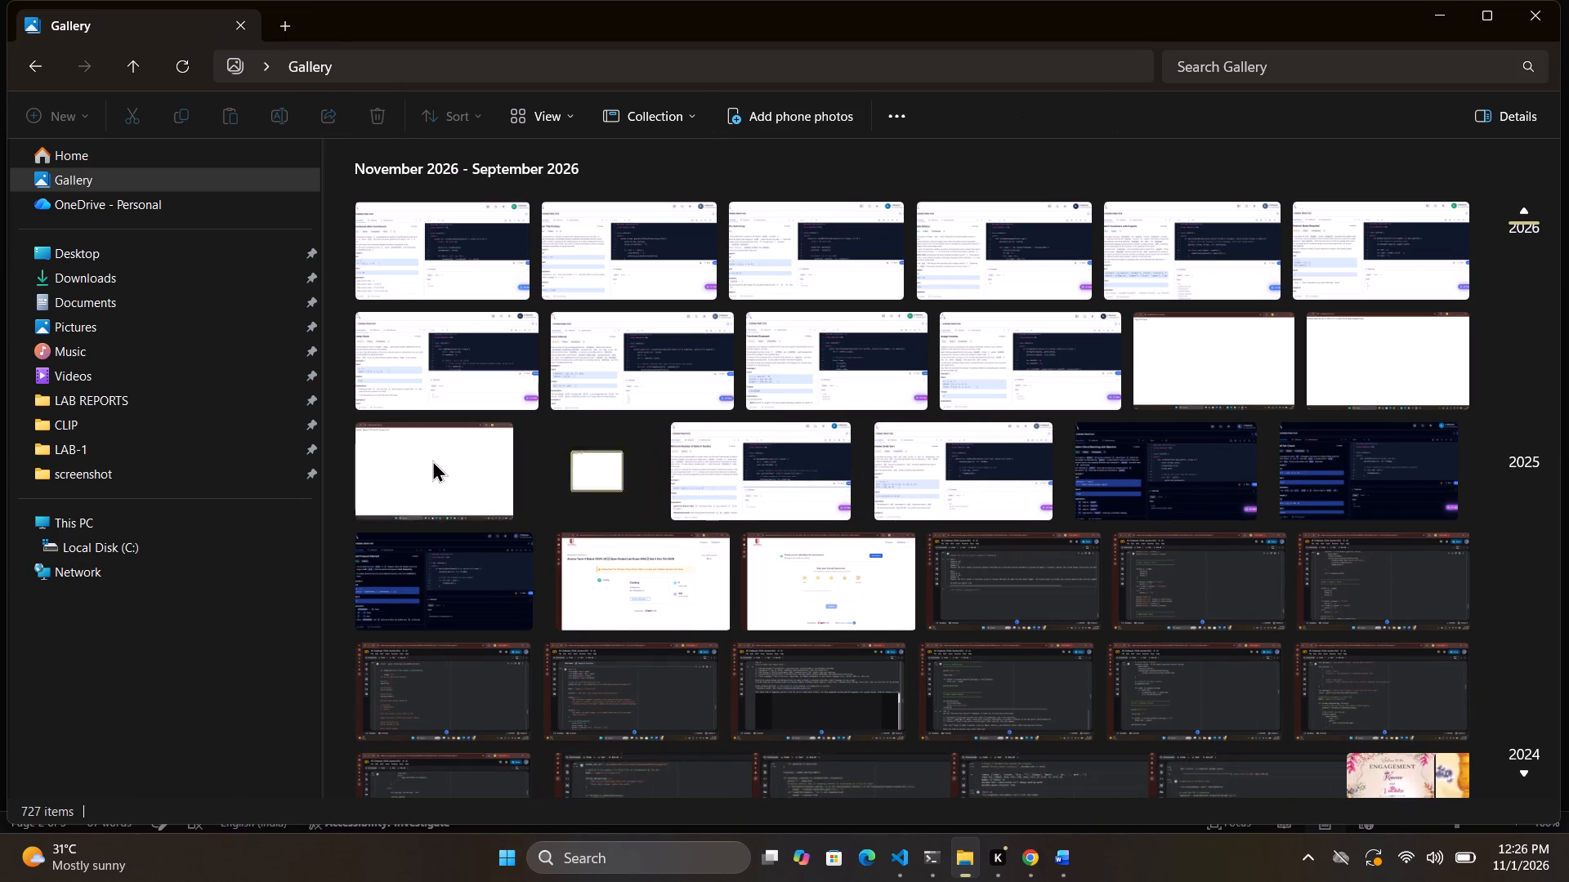
{"action": "left_click", "coordinate": [432, 460]}
{"action": "left_click", "coordinate": [375, 115]}
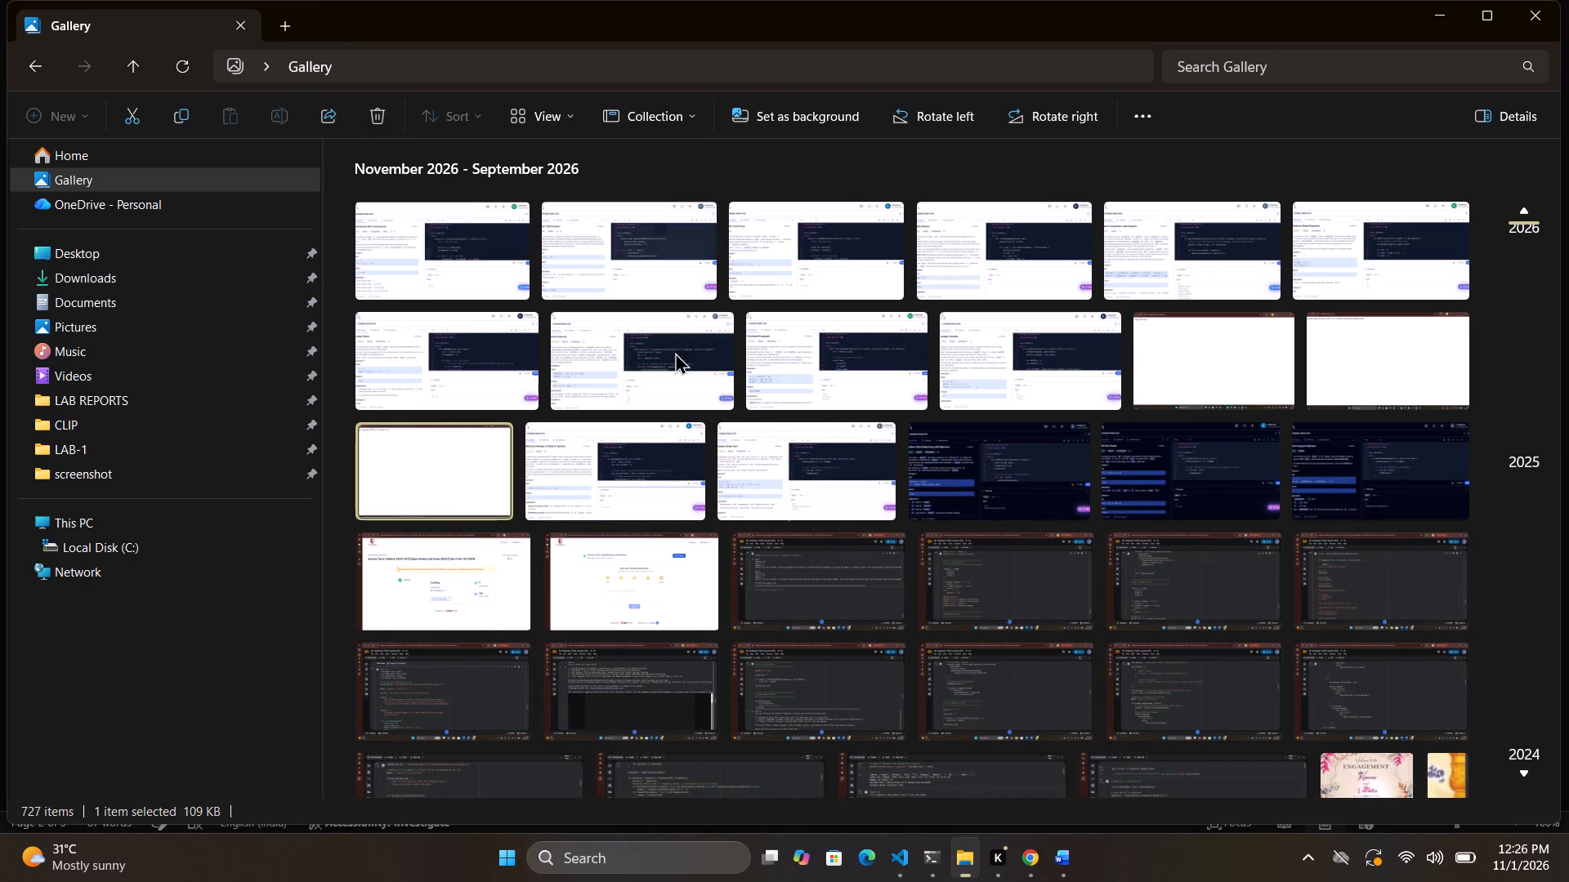
{"action": "left_click", "coordinate": [1331, 354]}
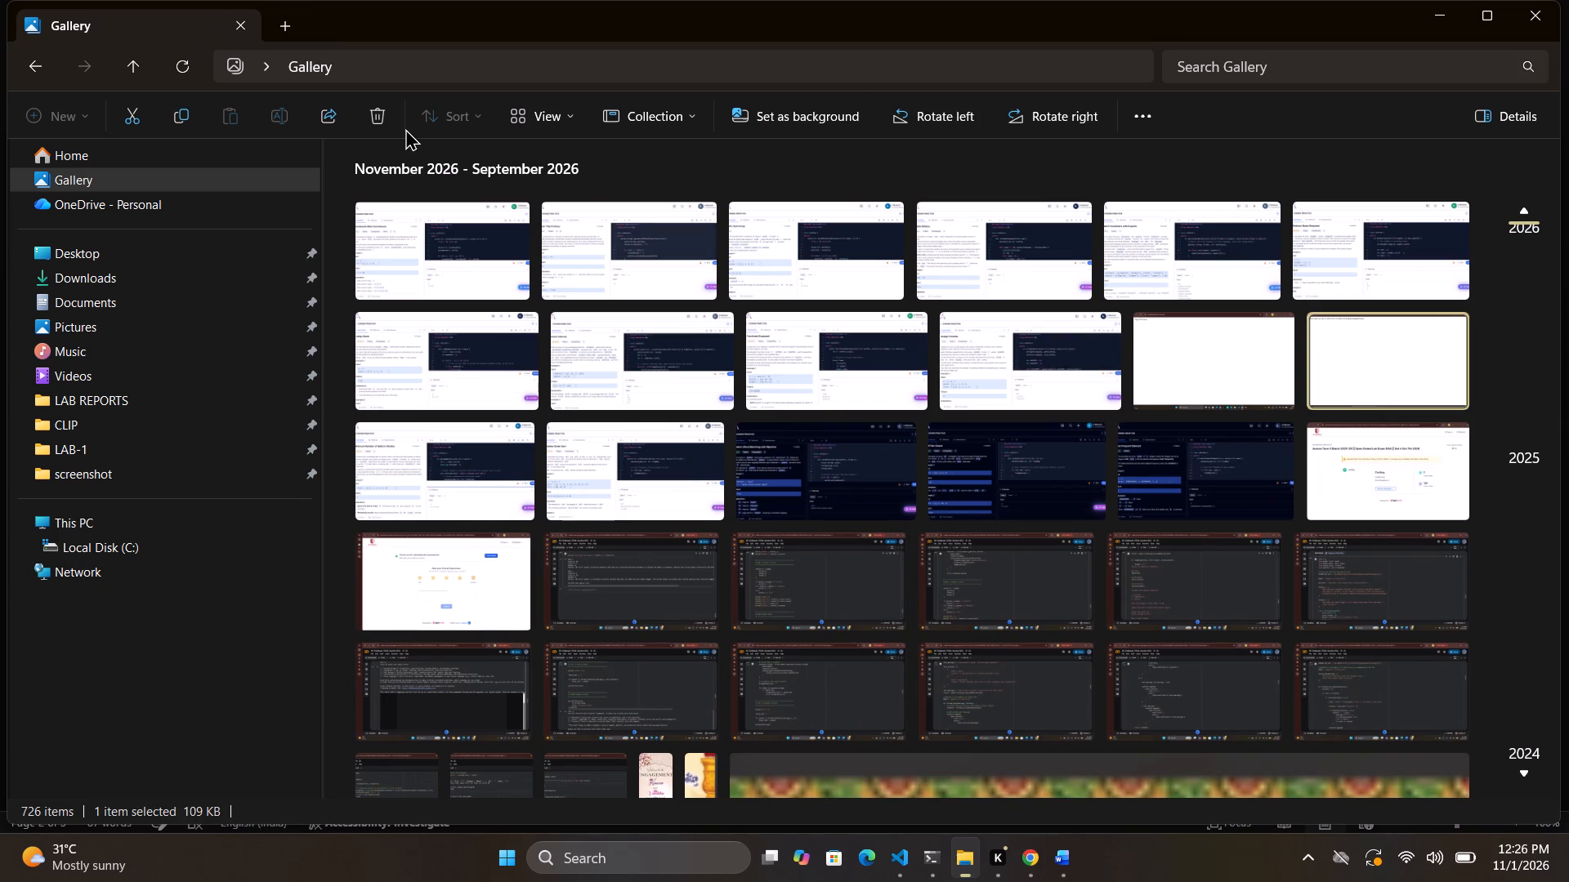
{"action": "left_click", "coordinate": [387, 114]}
{"action": "left_click", "coordinate": [1172, 353]}
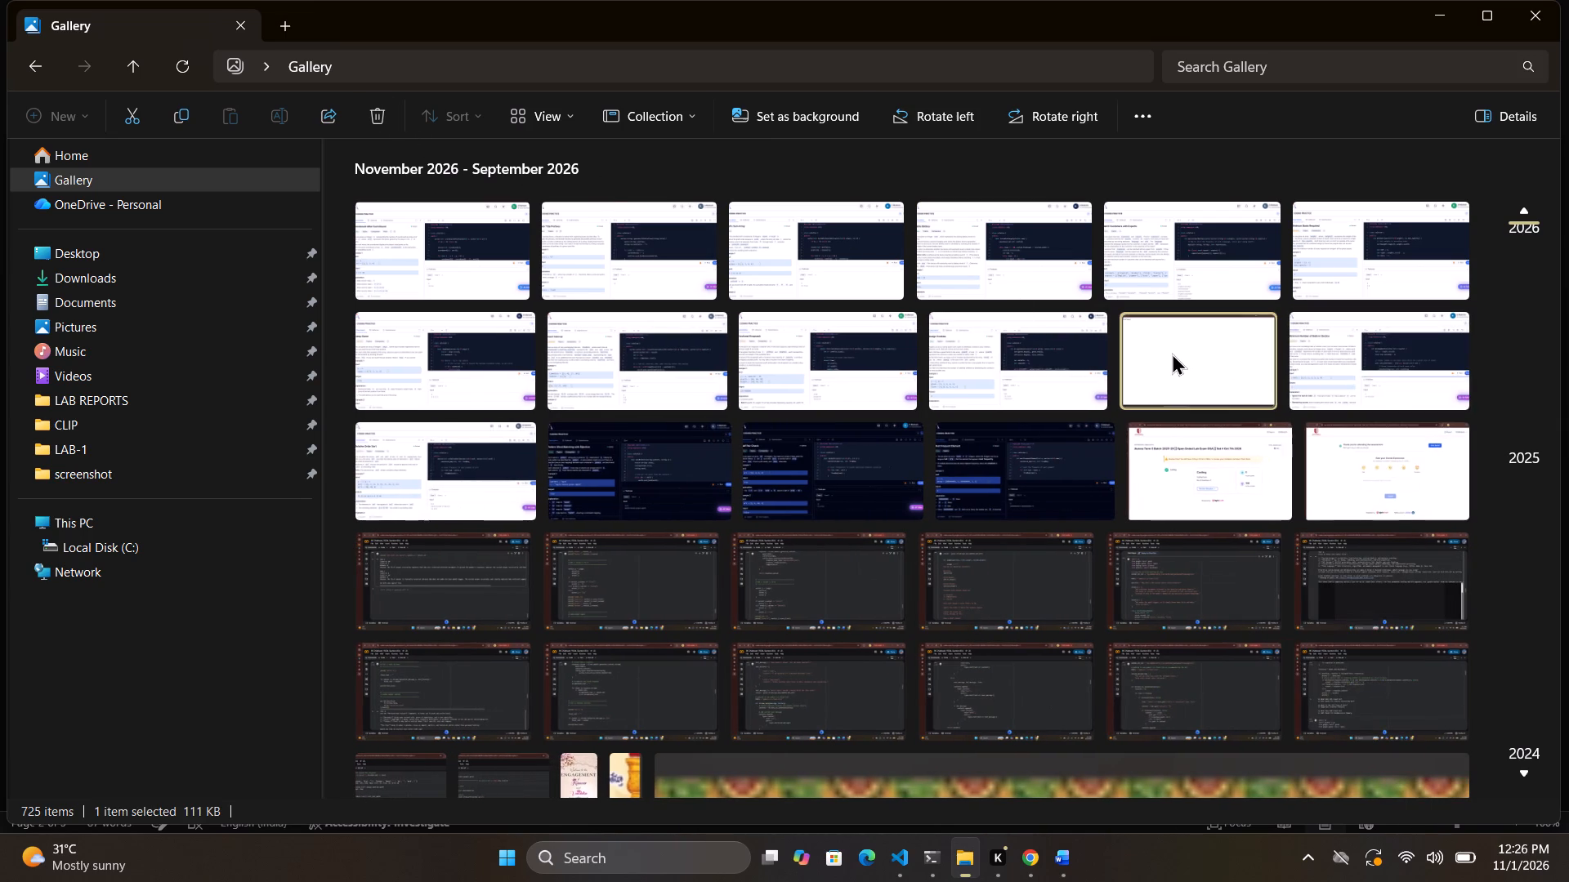
{"action": "left_click", "coordinate": [372, 114]}
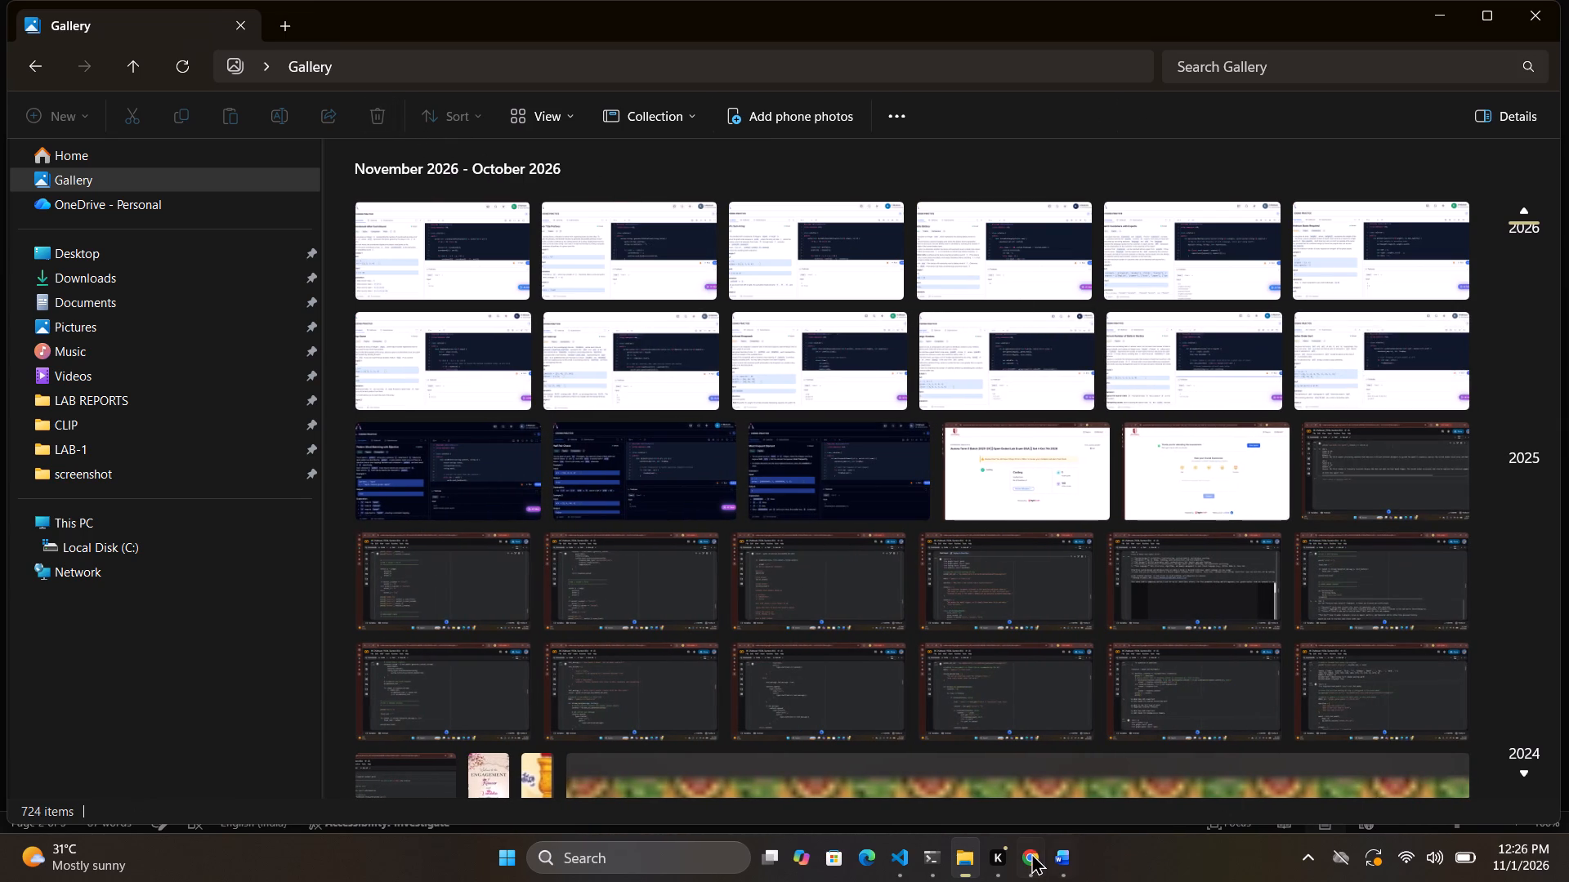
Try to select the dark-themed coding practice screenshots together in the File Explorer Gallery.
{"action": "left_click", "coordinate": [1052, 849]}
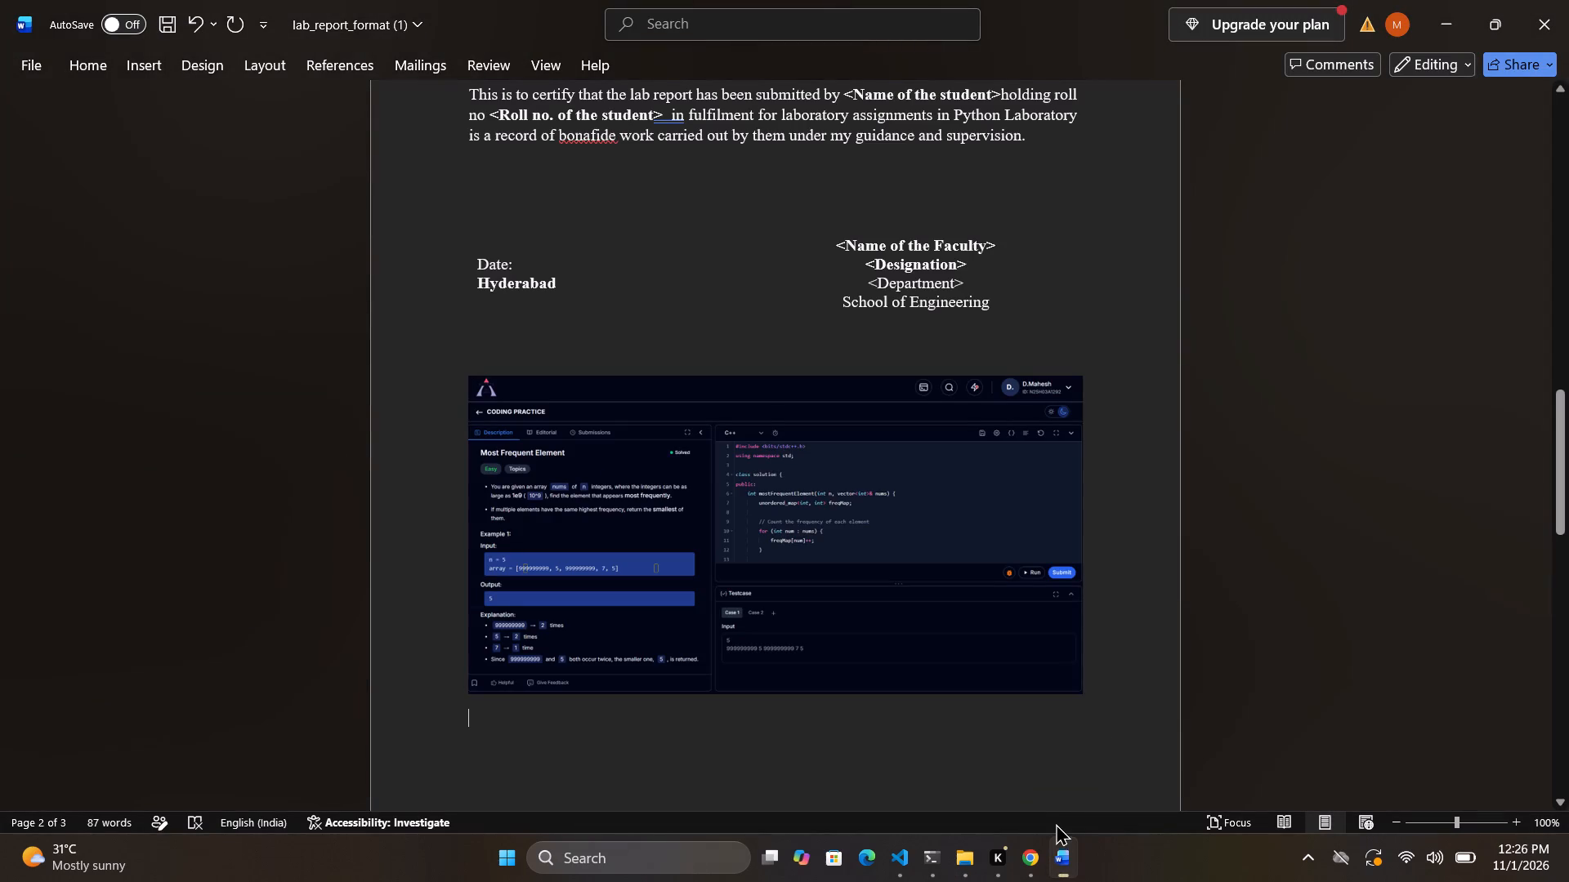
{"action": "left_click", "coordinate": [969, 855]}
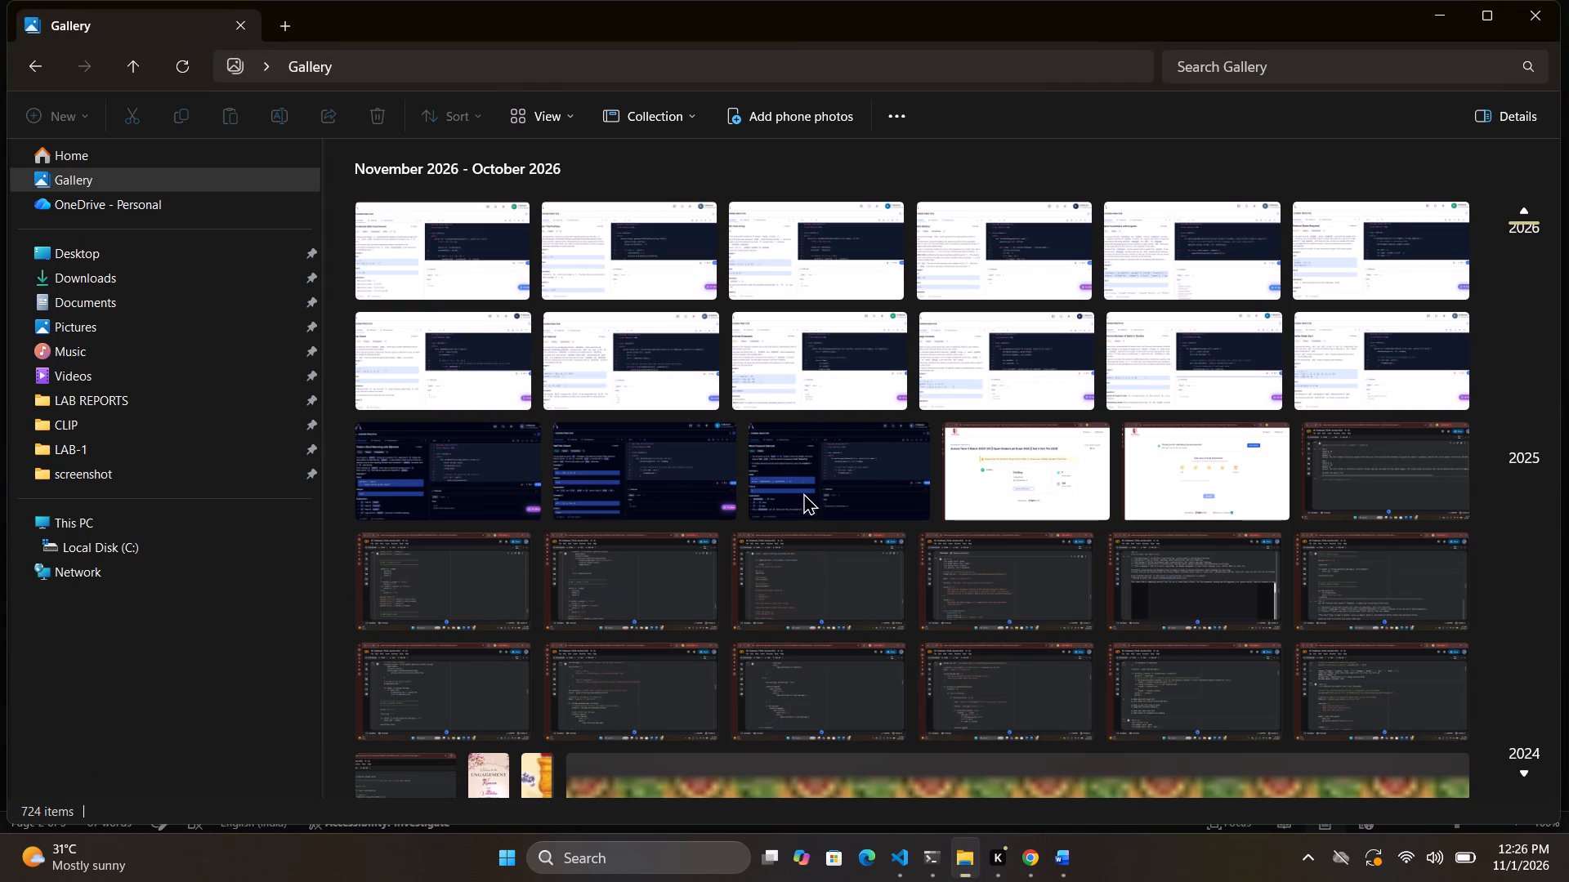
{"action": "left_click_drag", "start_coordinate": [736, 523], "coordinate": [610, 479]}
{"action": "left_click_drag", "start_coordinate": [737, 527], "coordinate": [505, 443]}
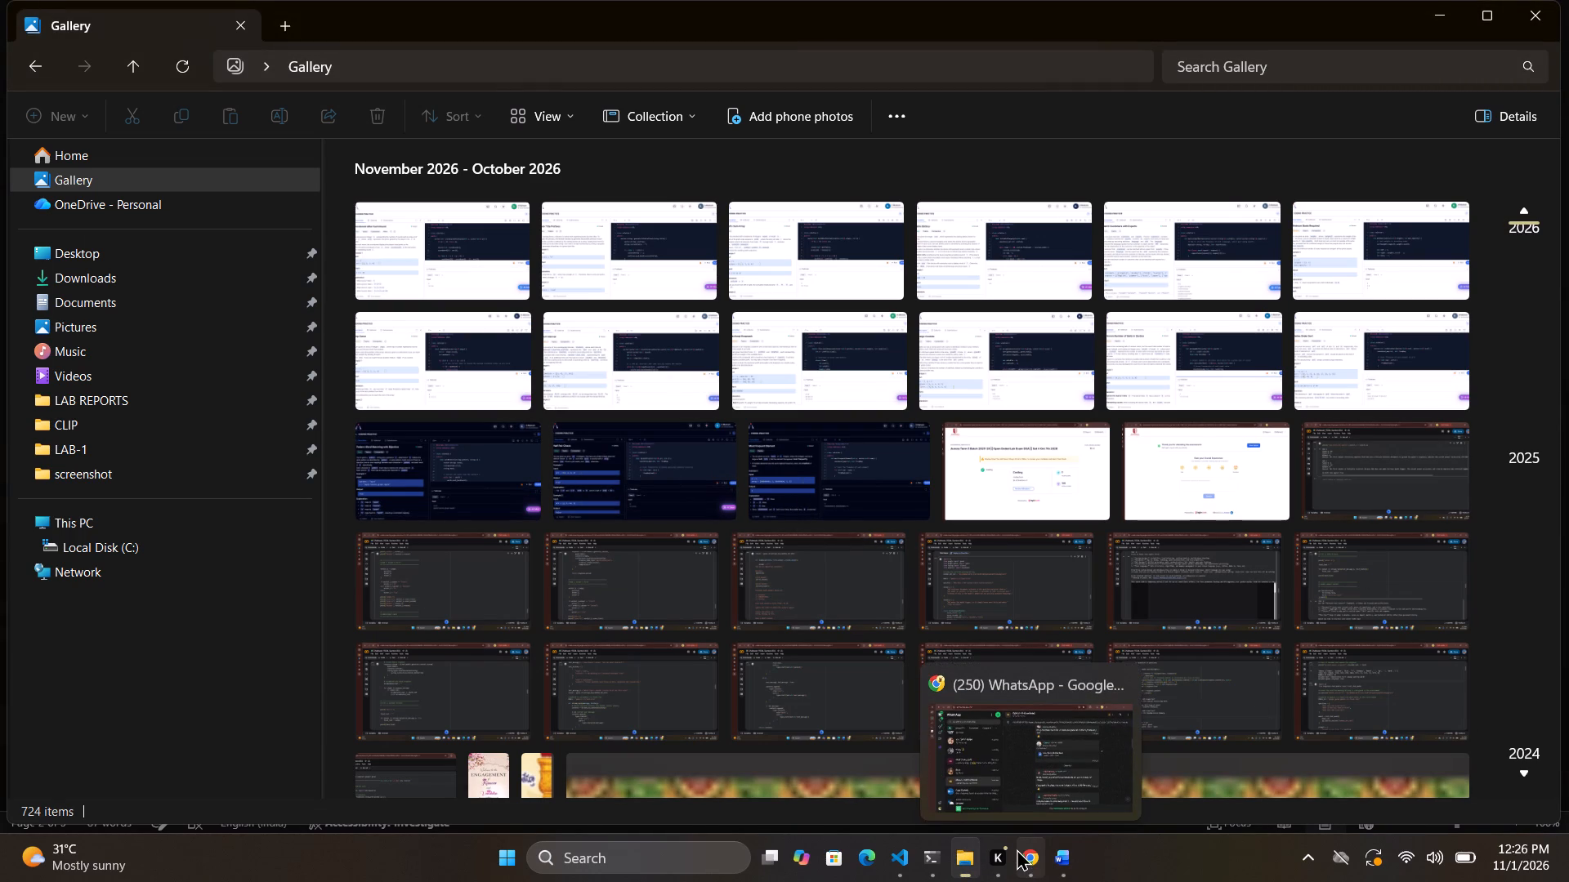
Switch back to the lab report document in Word.
{"action": "left_click", "coordinate": [1060, 786]}
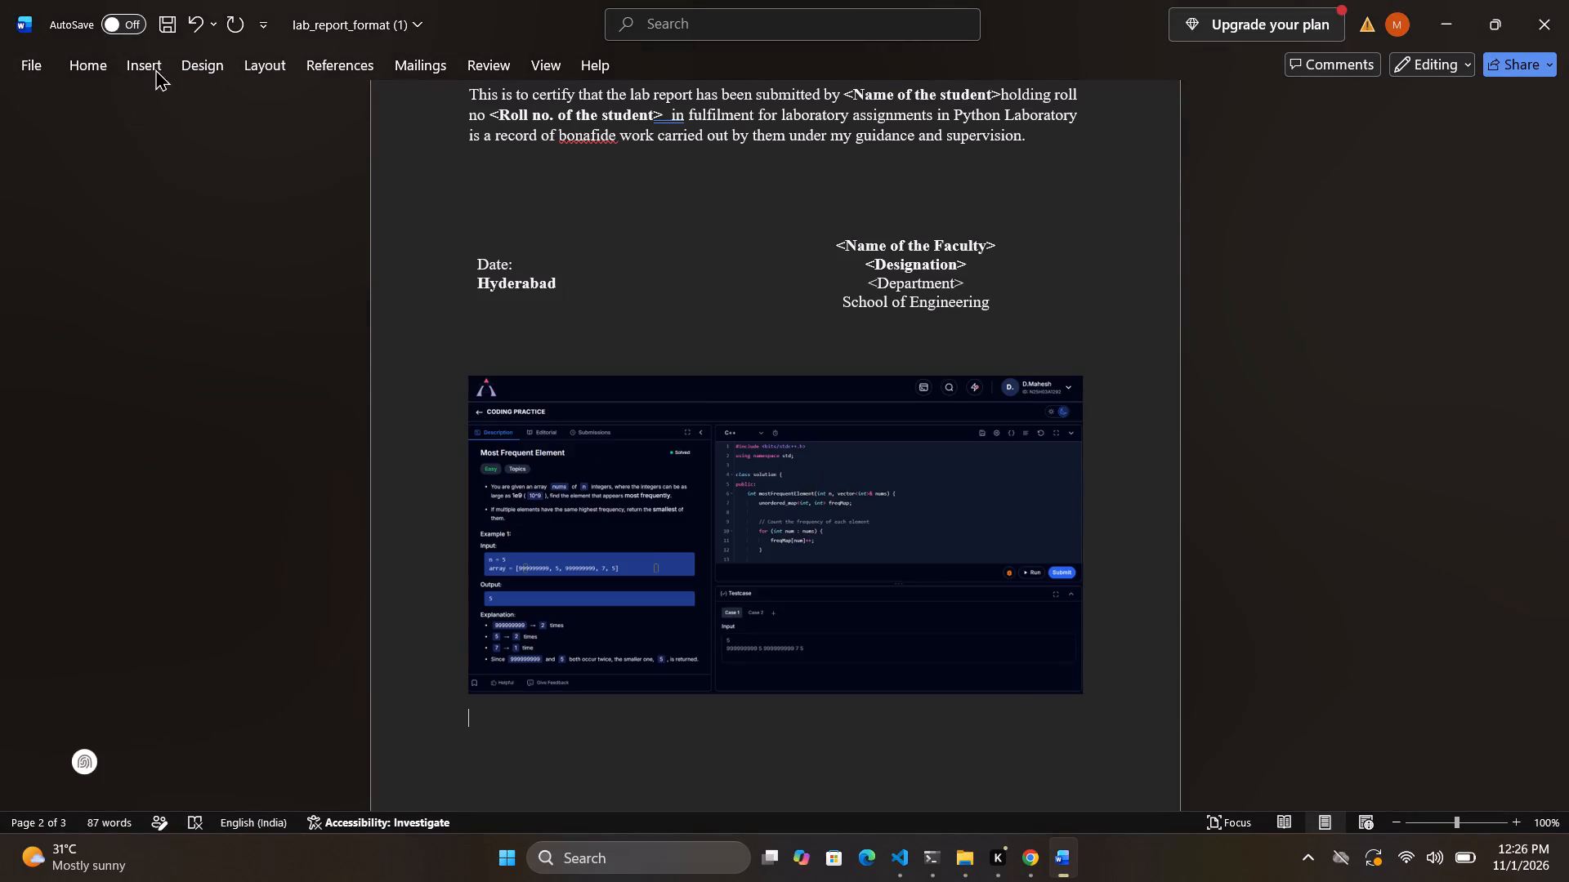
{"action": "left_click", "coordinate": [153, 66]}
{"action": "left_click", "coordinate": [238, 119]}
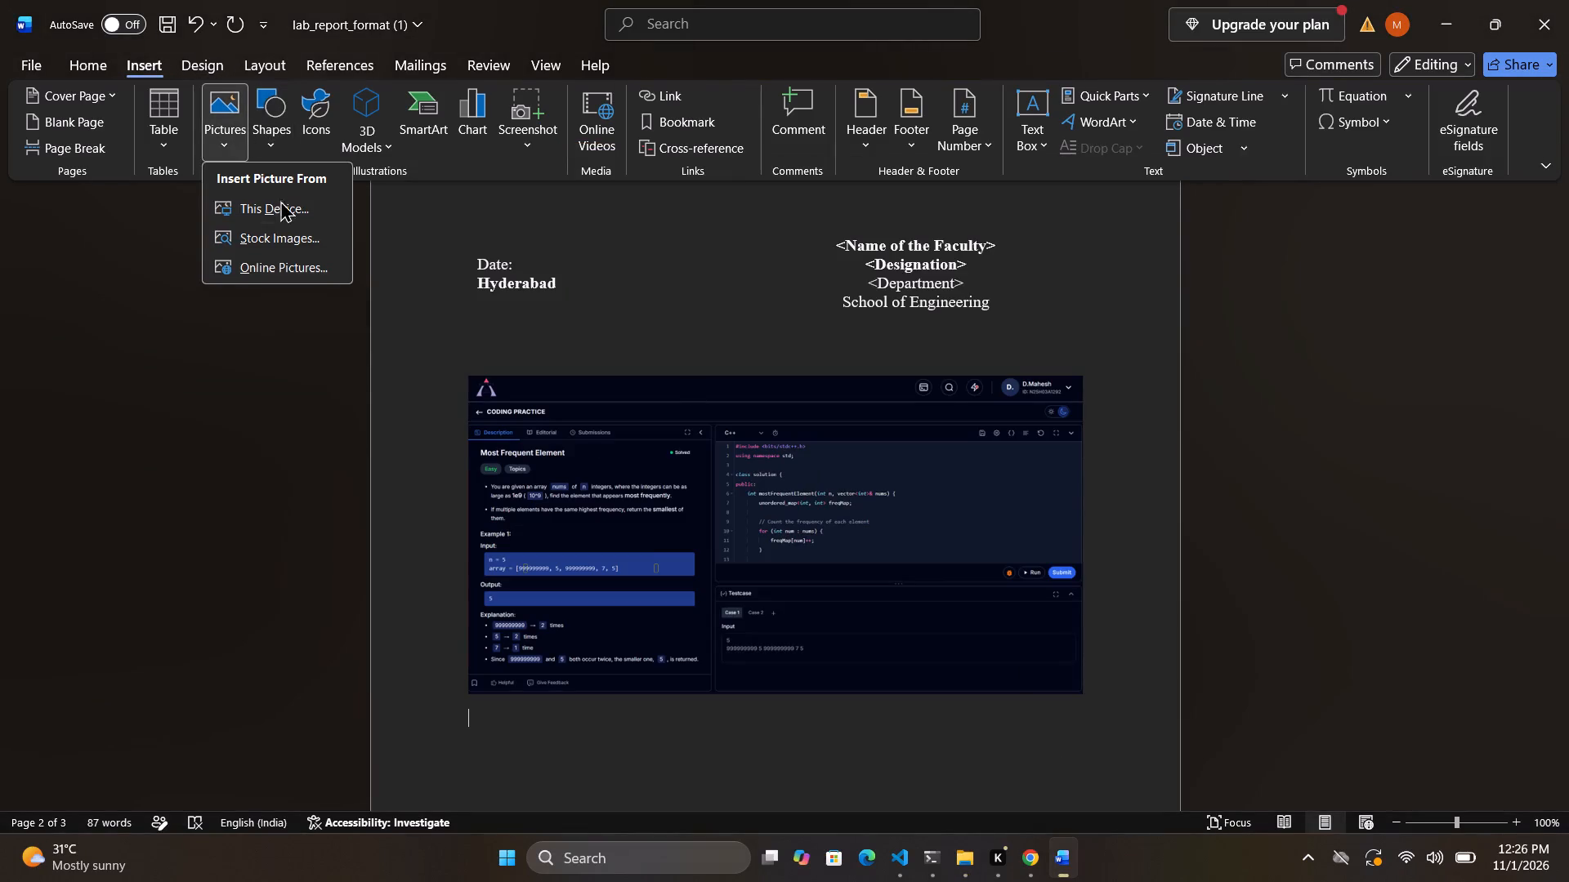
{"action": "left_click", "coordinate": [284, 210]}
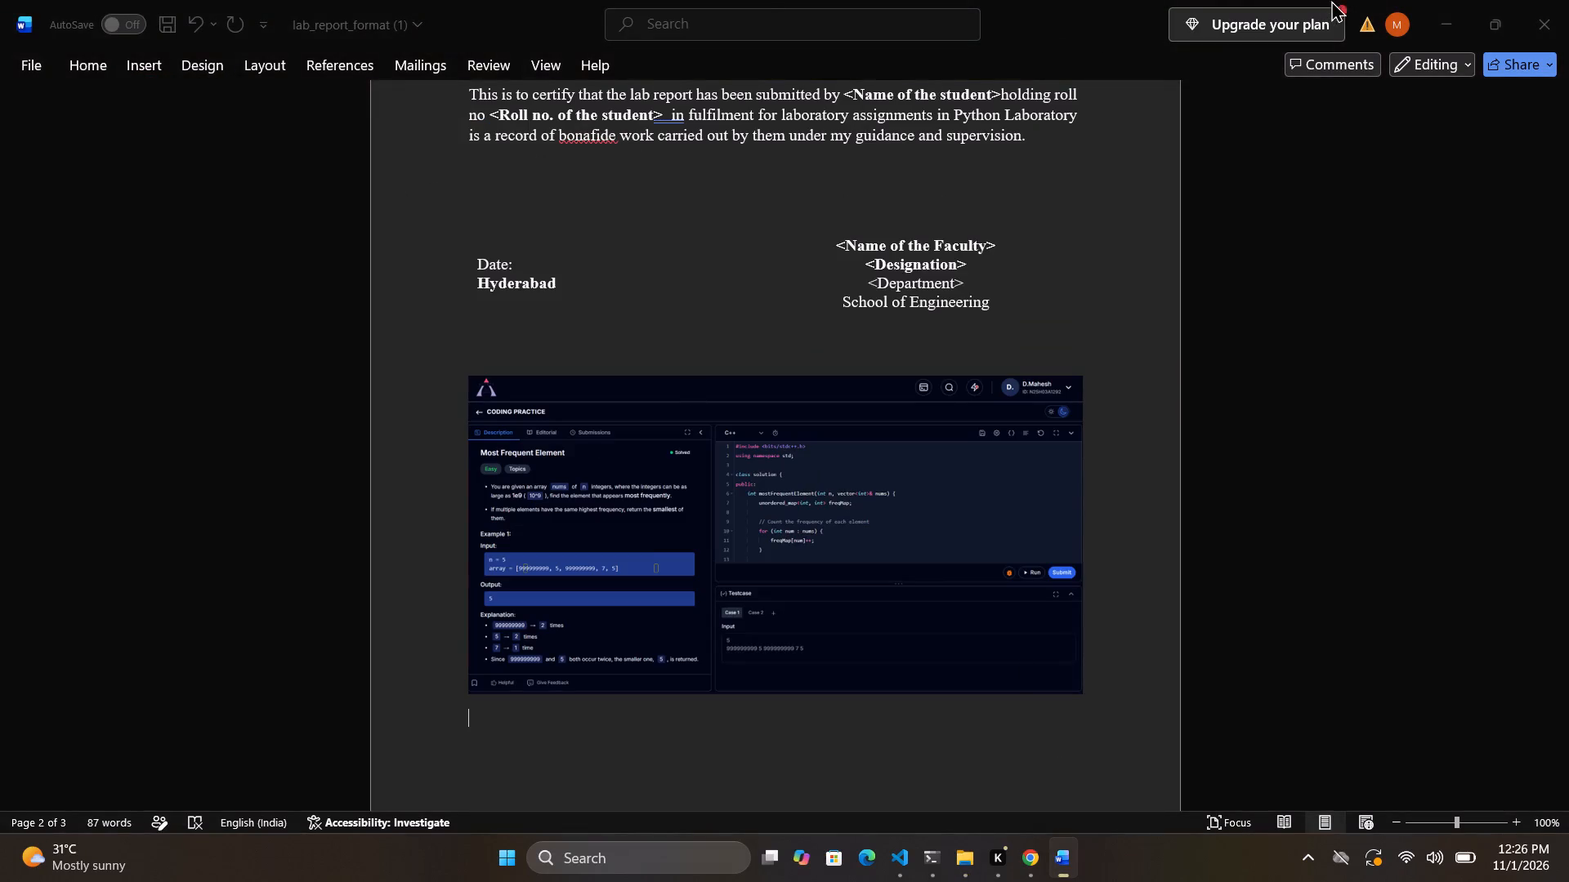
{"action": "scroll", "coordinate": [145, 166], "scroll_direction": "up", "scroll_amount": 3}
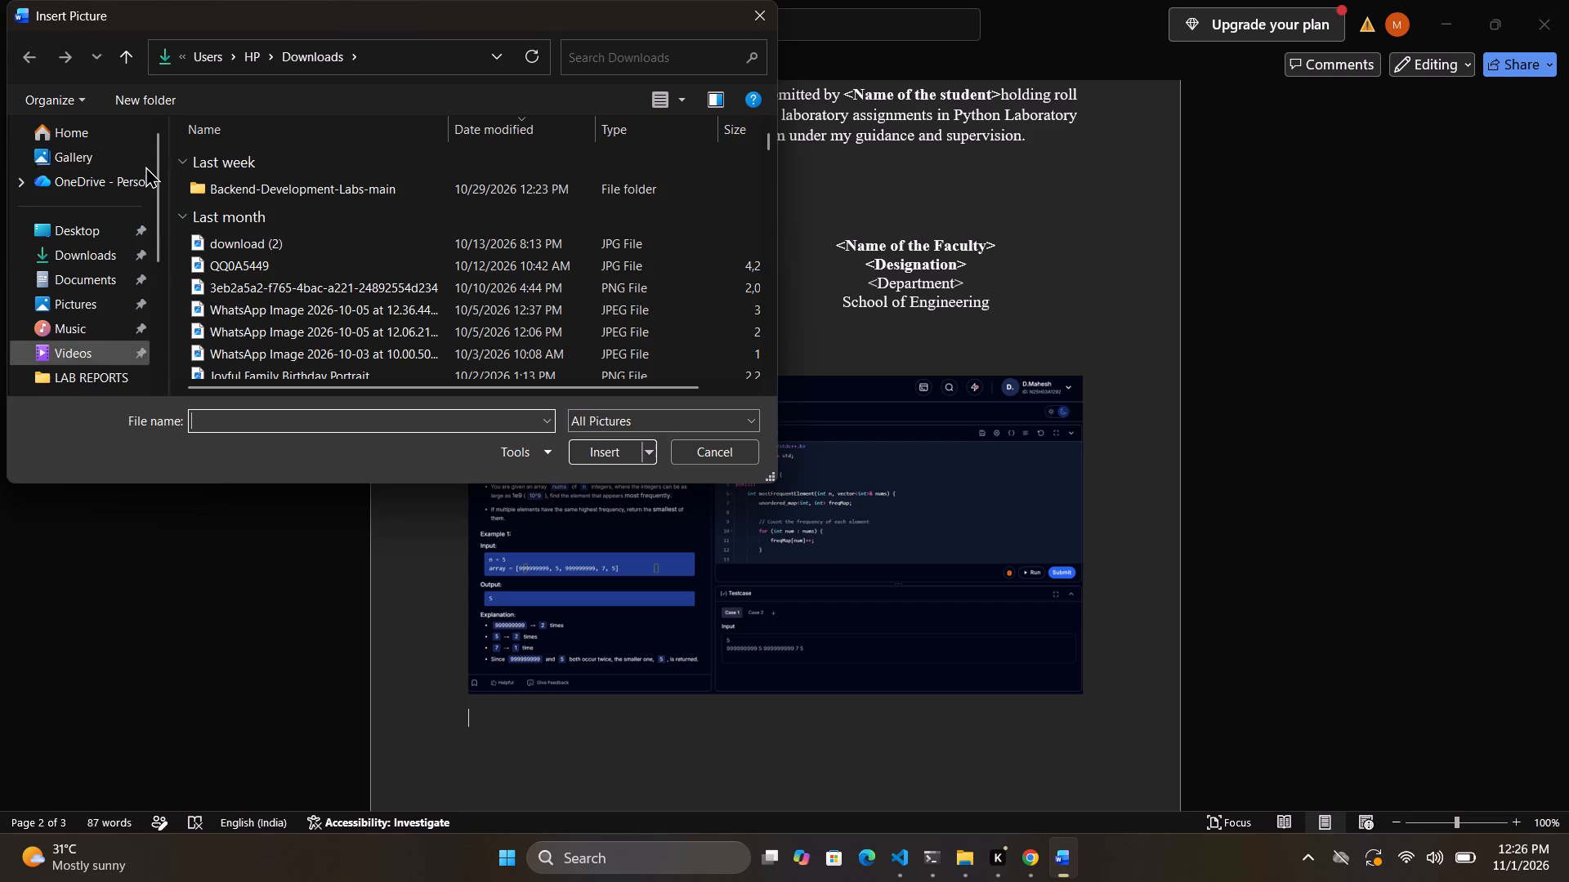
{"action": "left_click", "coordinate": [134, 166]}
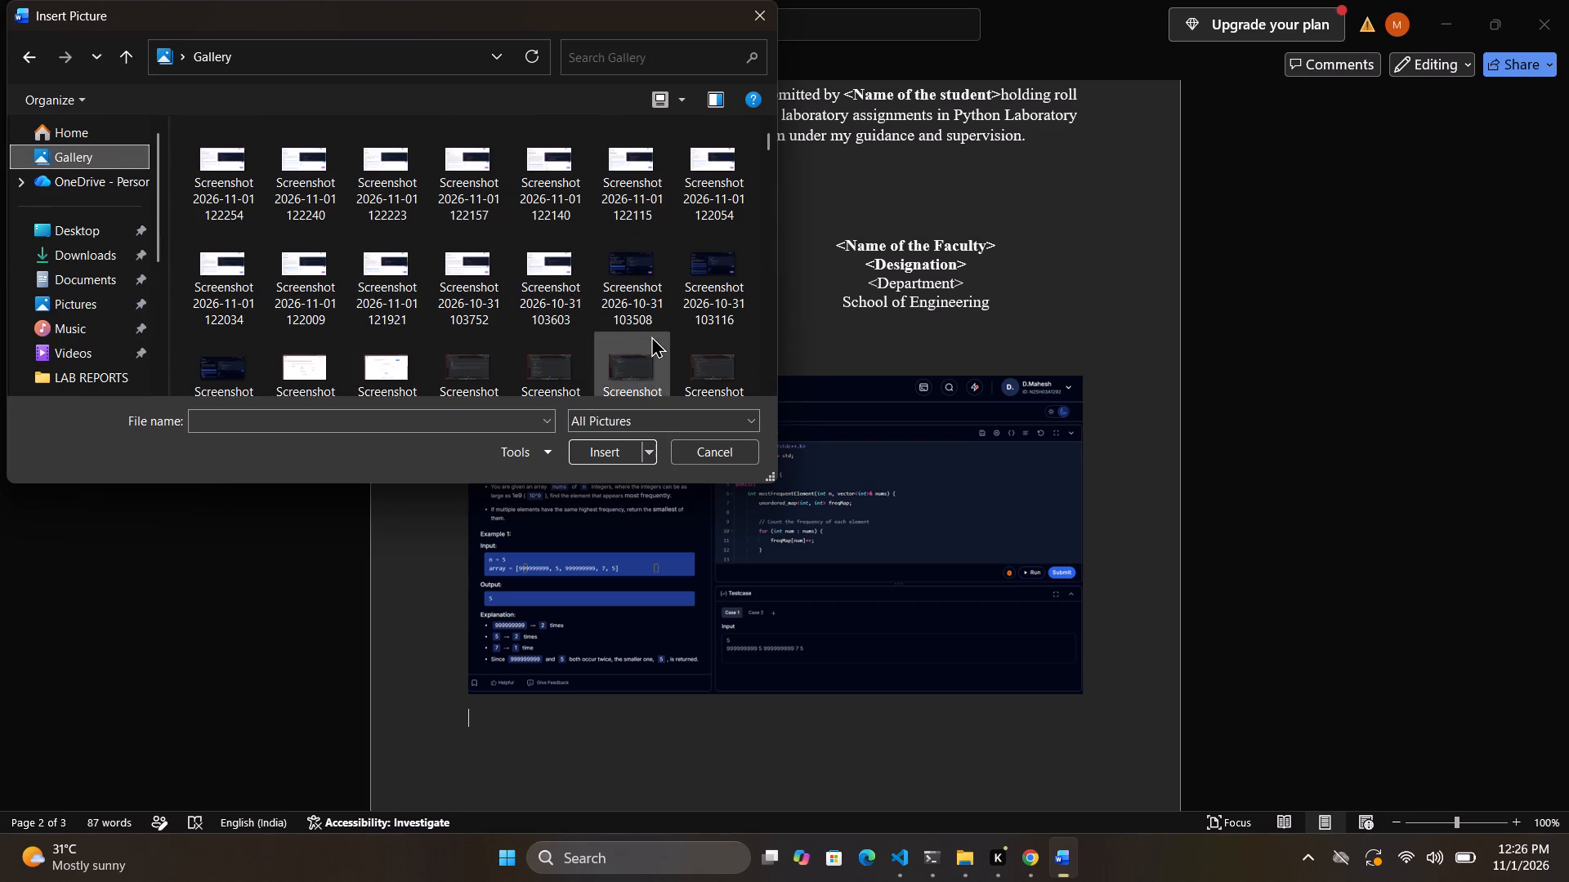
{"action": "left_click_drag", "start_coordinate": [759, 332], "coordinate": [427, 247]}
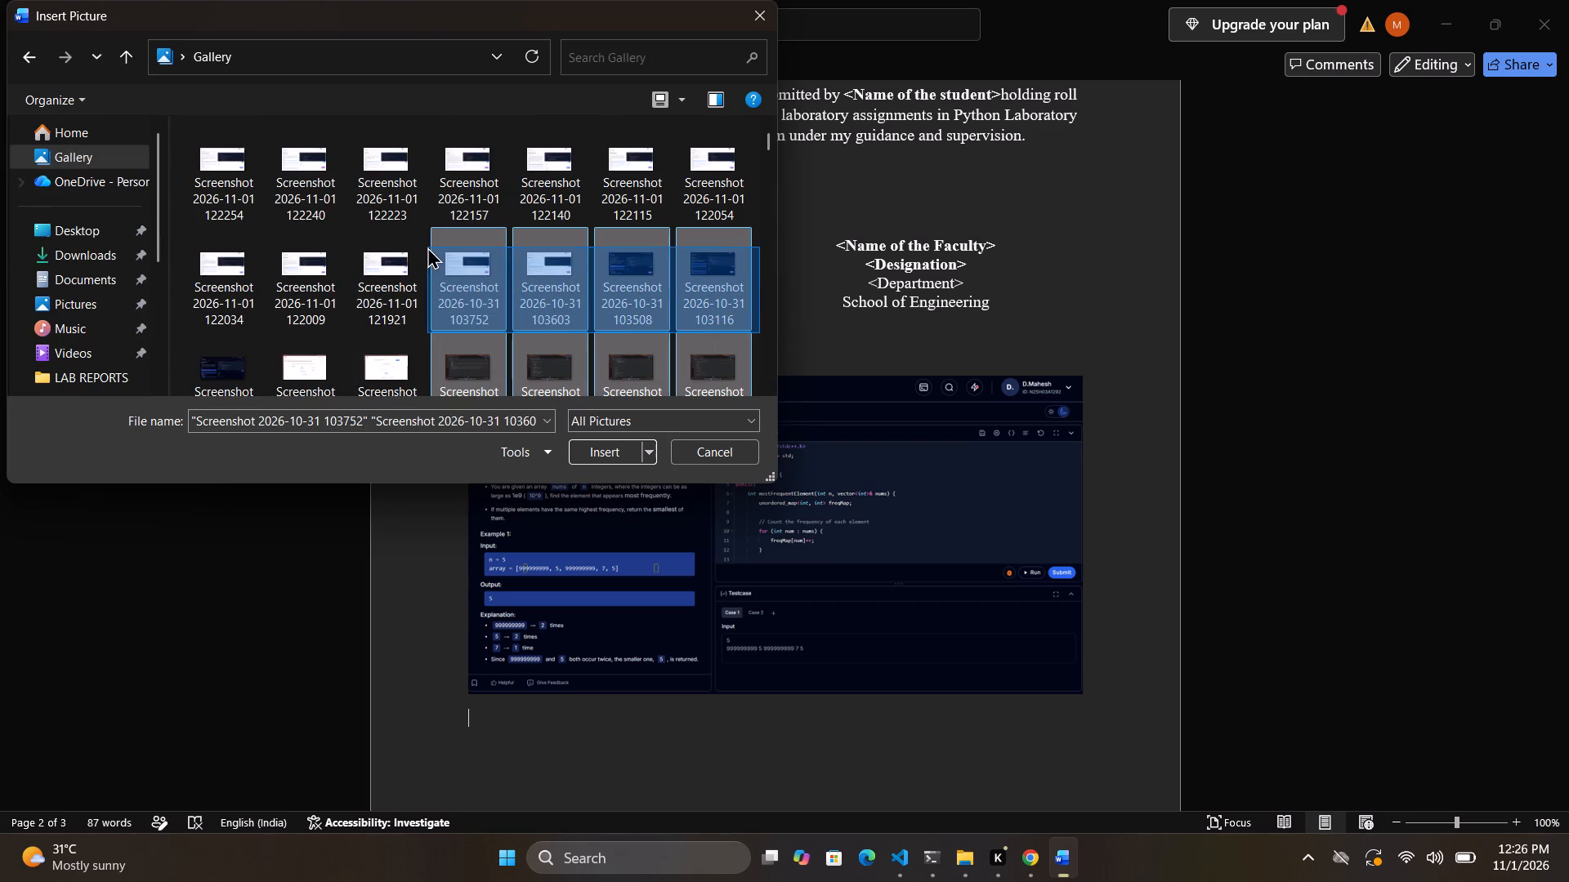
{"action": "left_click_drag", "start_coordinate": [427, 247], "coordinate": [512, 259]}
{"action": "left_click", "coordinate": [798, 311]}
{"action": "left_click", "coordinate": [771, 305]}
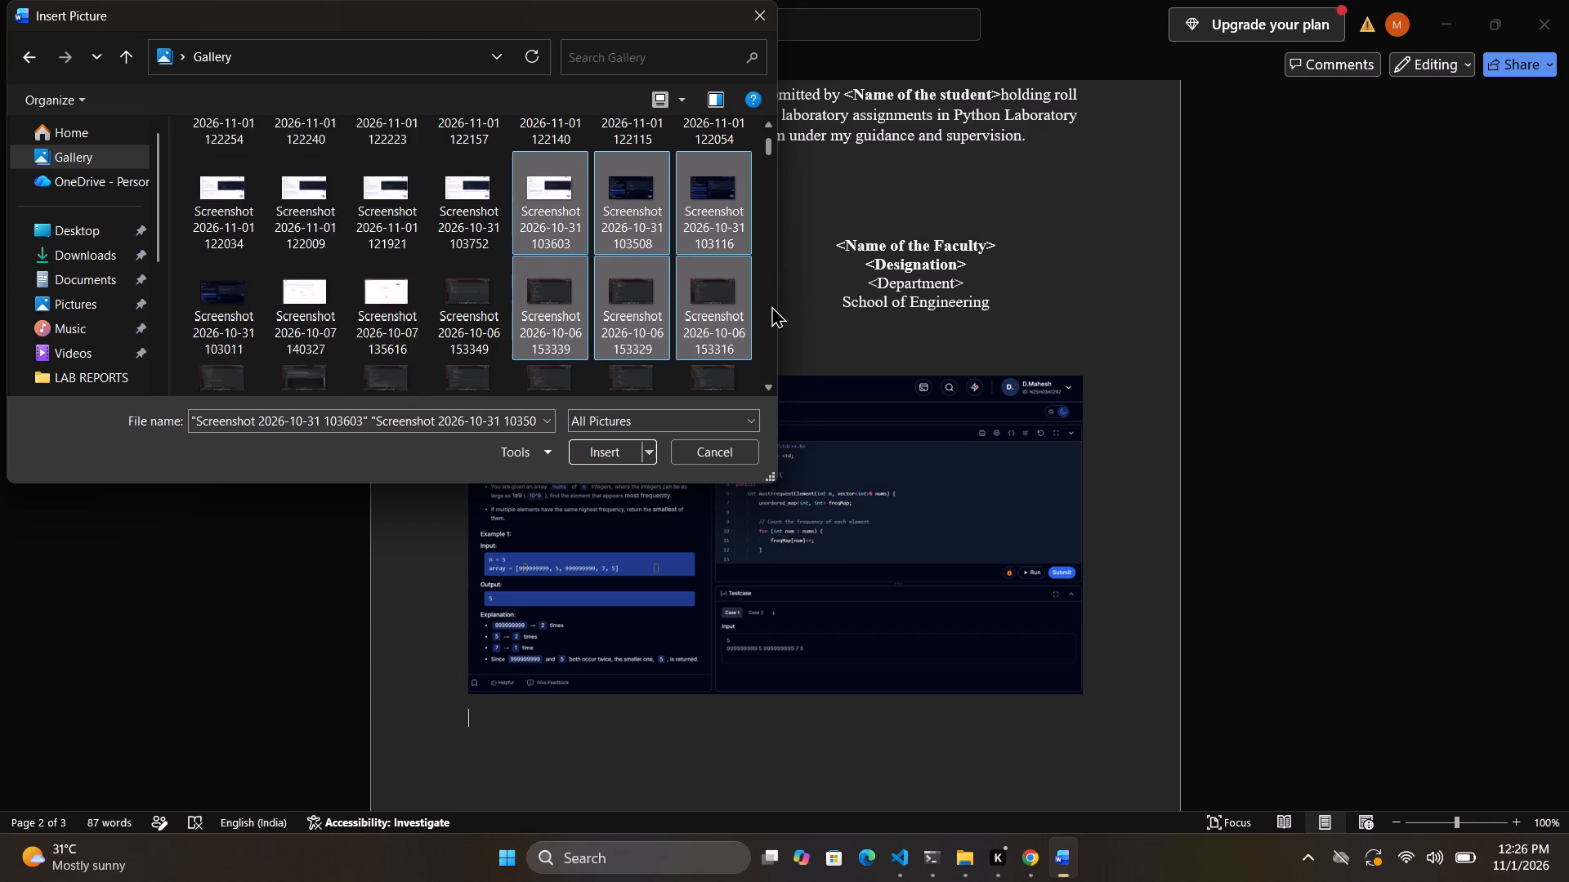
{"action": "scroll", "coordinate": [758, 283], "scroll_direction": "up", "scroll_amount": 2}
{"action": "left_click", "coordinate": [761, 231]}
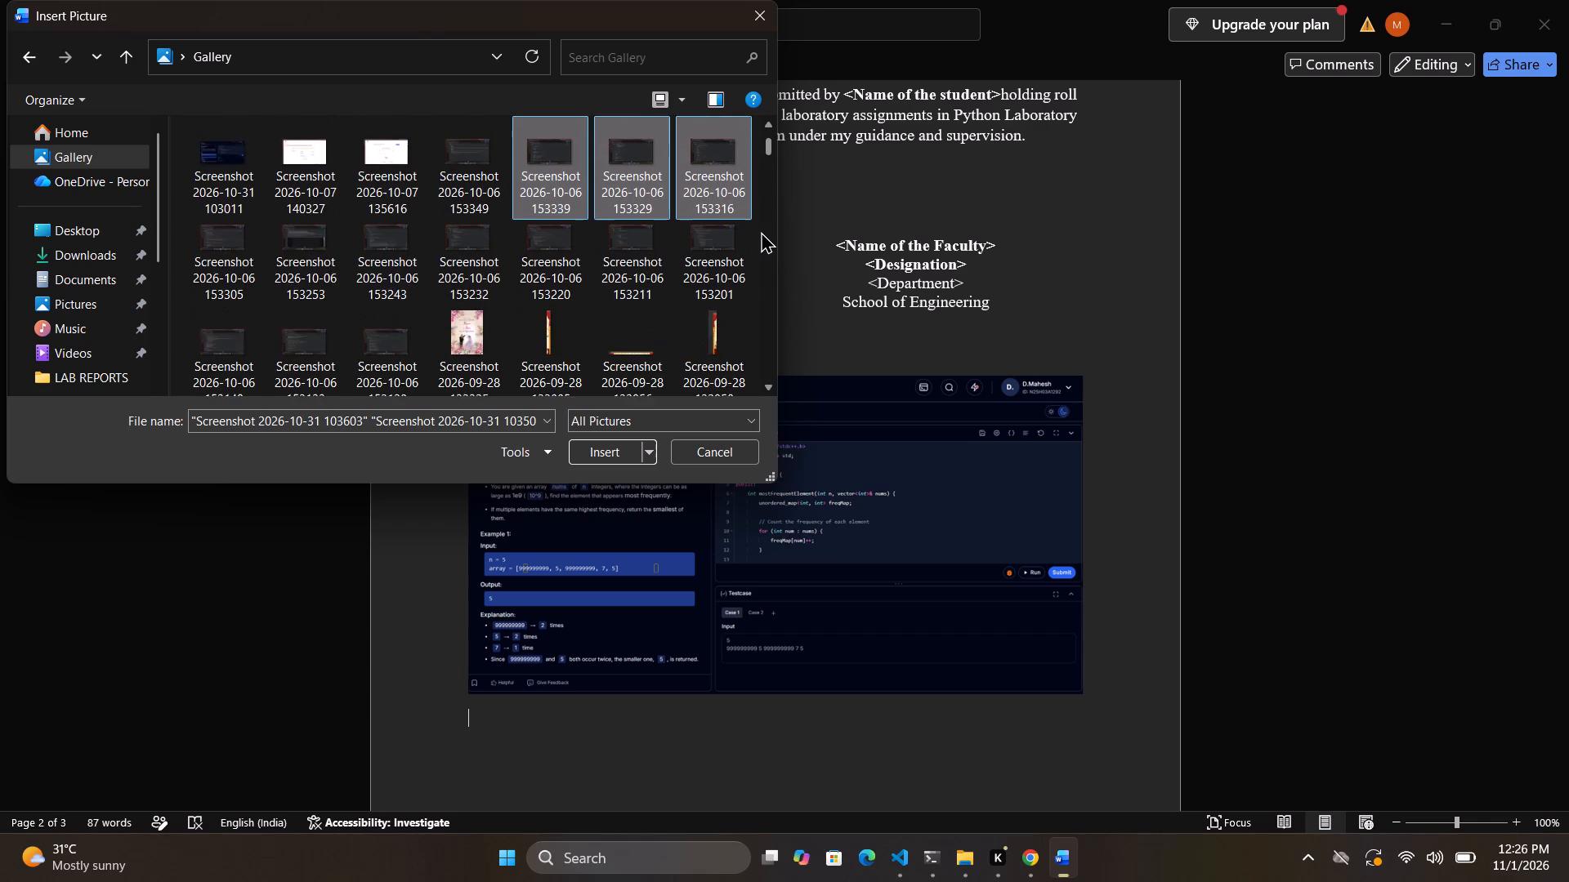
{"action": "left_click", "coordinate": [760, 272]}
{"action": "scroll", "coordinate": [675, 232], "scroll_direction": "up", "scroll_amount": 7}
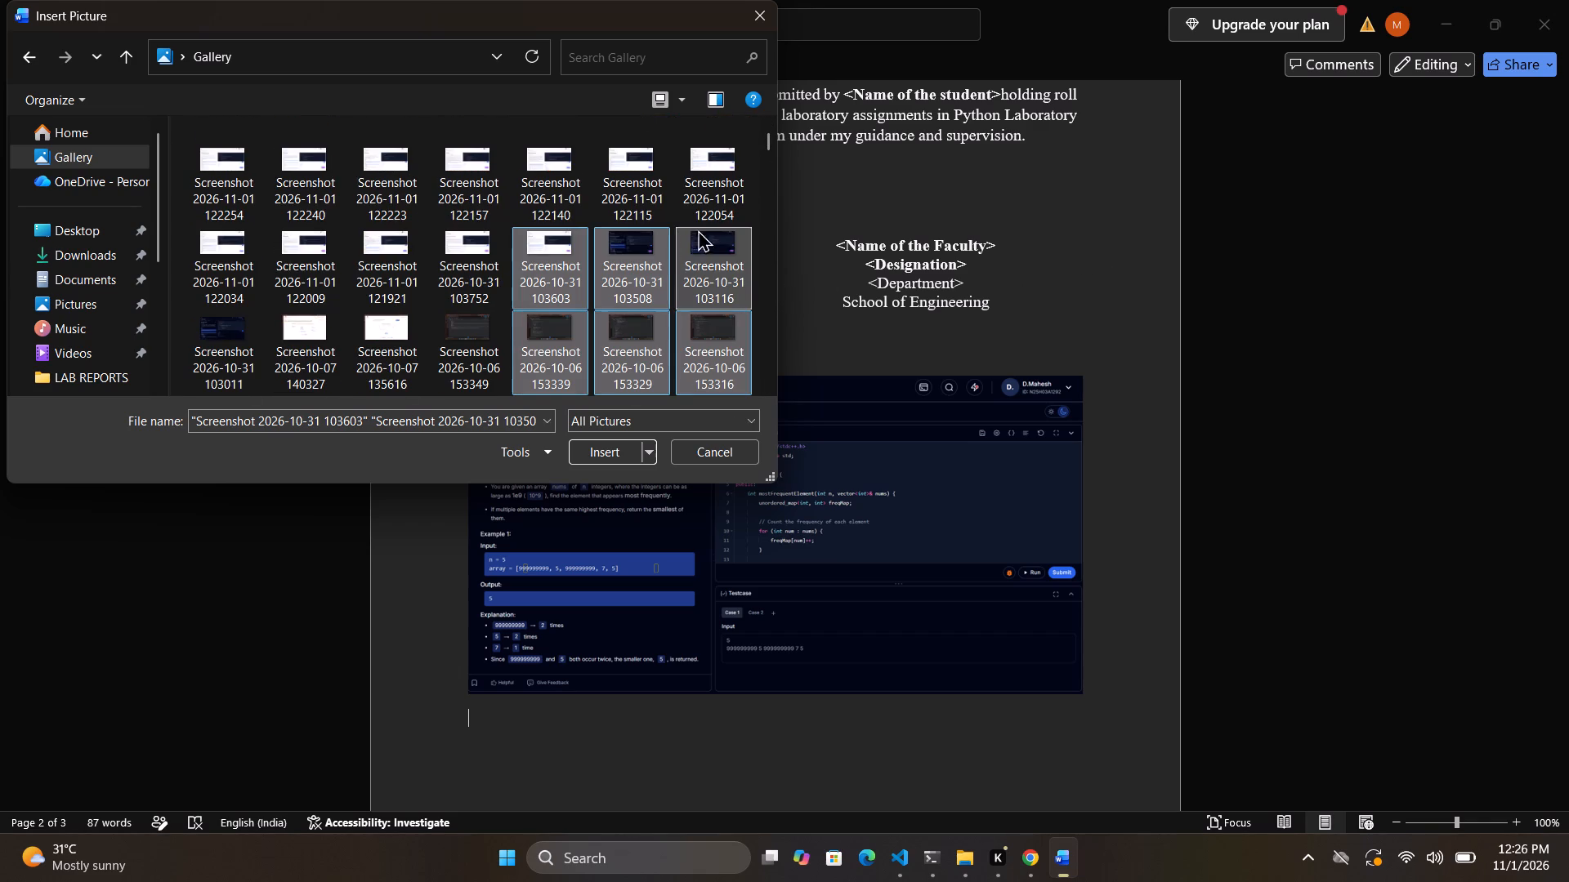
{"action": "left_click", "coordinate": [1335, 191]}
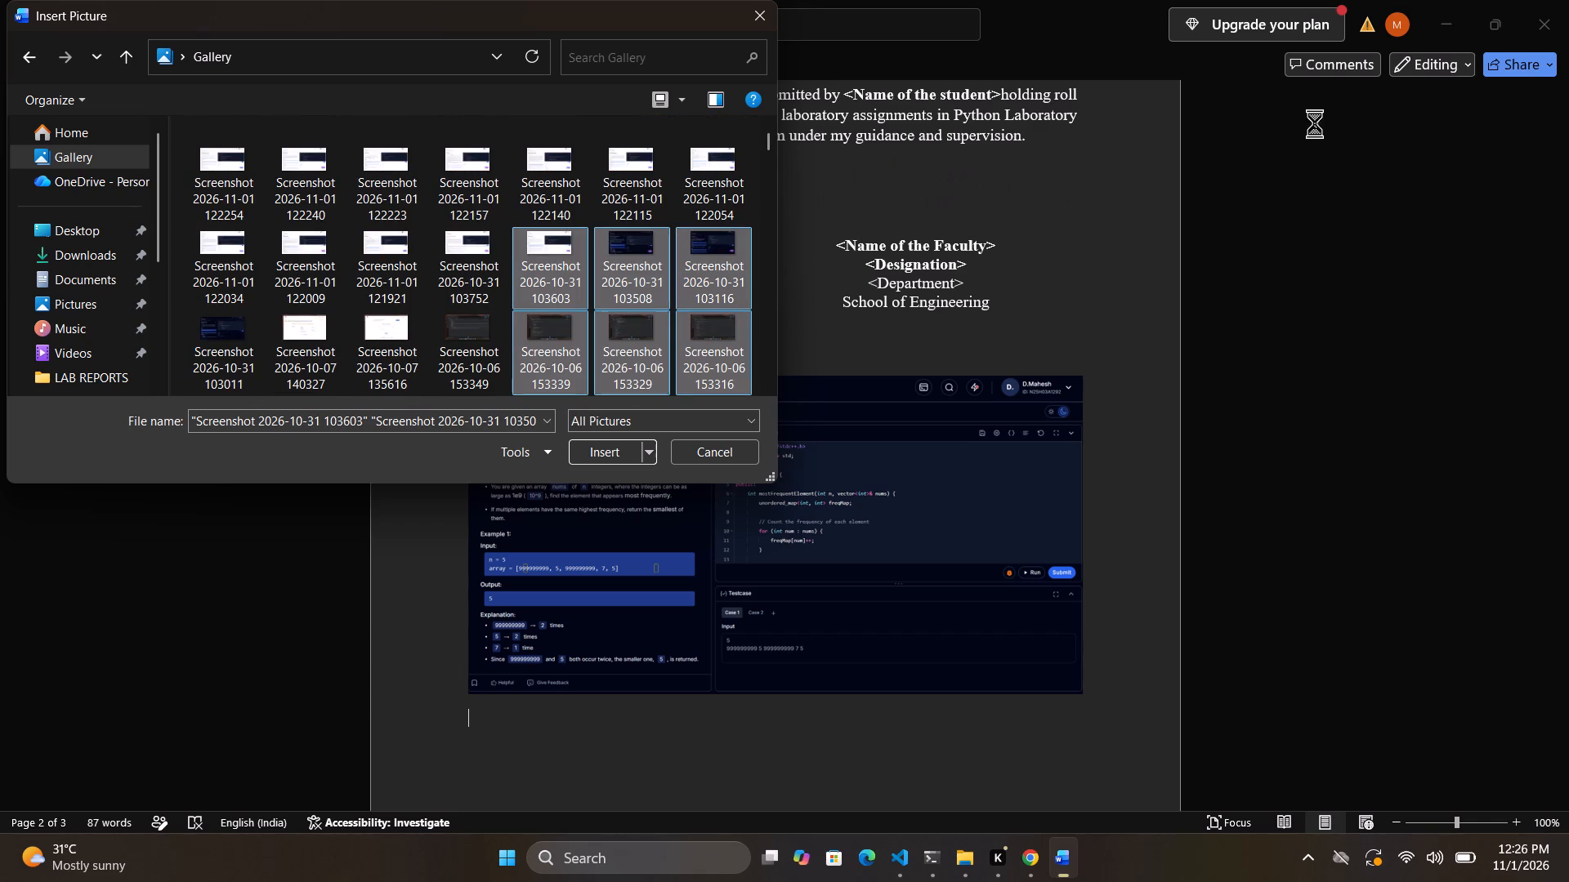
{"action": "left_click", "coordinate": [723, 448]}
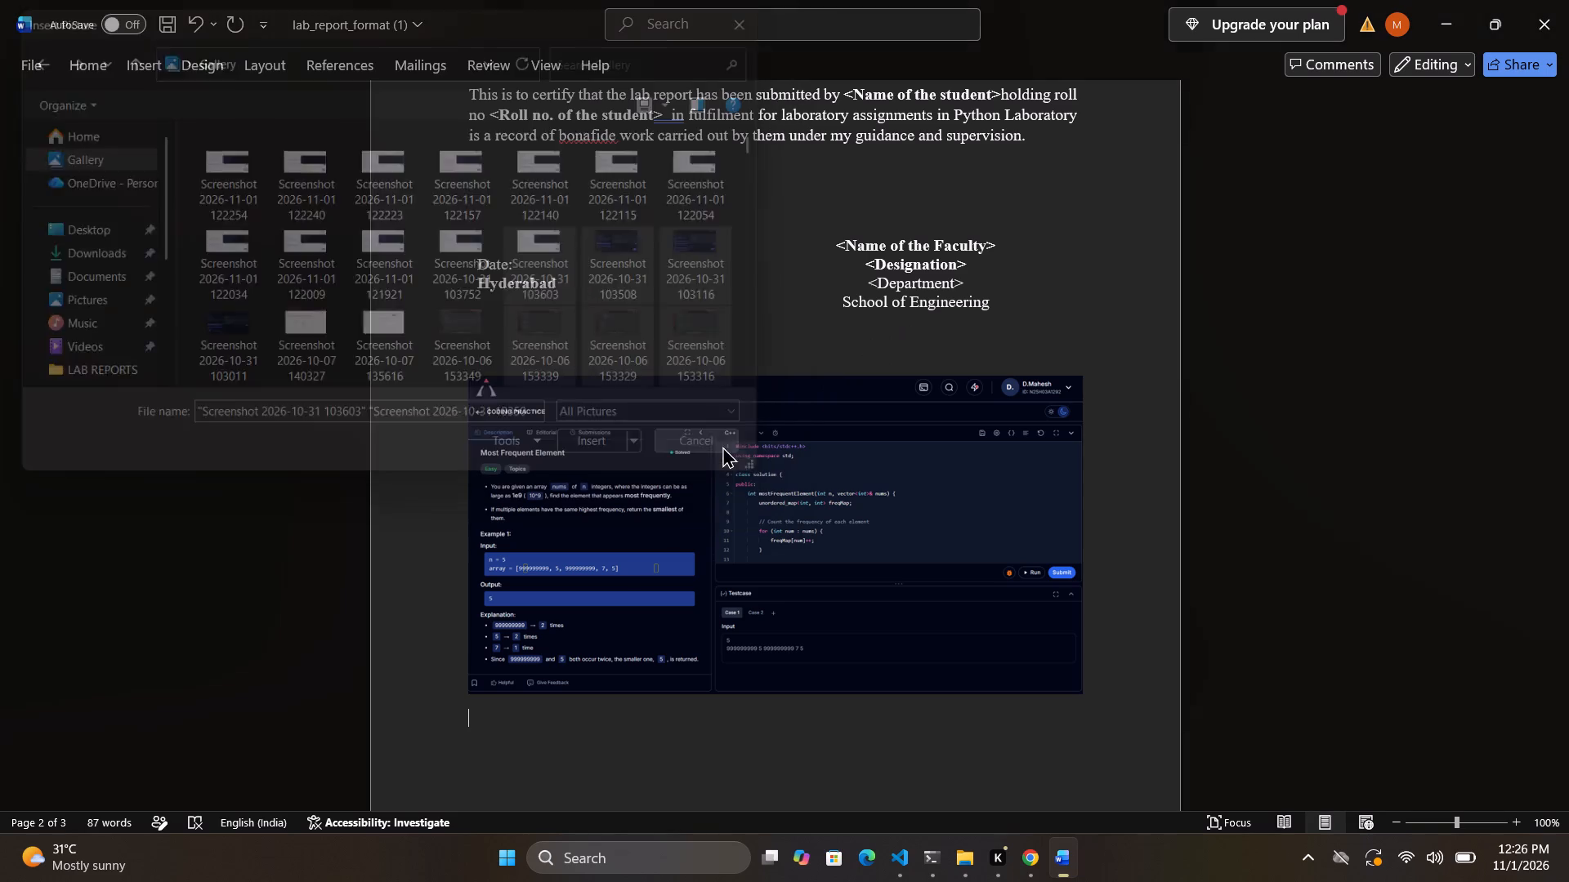
{"action": "left_click", "coordinate": [161, 65]}
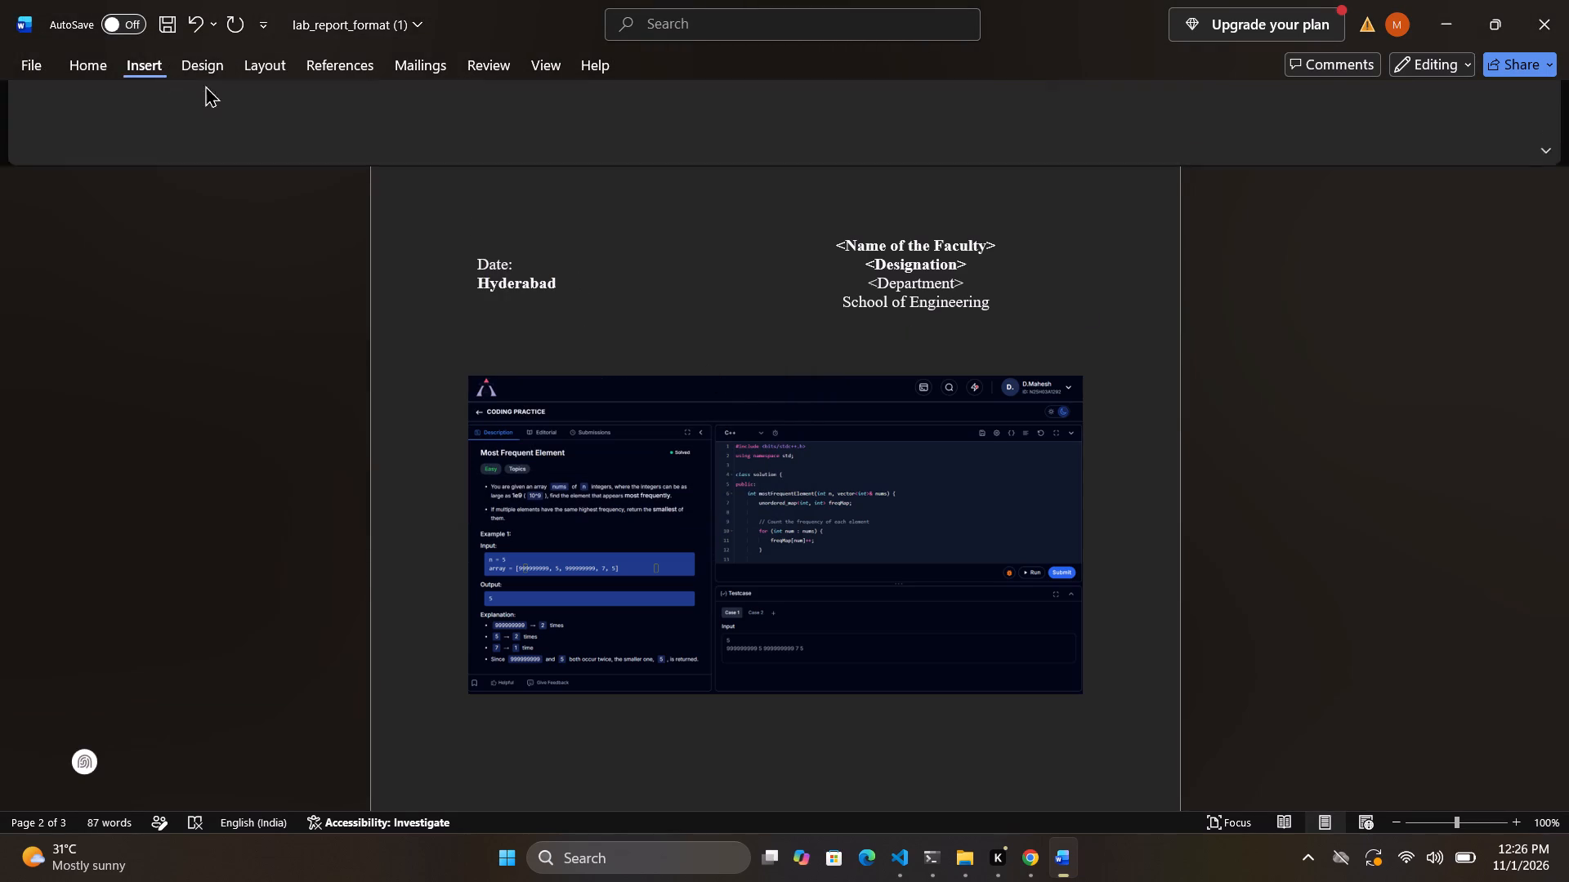
{"action": "left_click", "coordinate": [238, 122]}
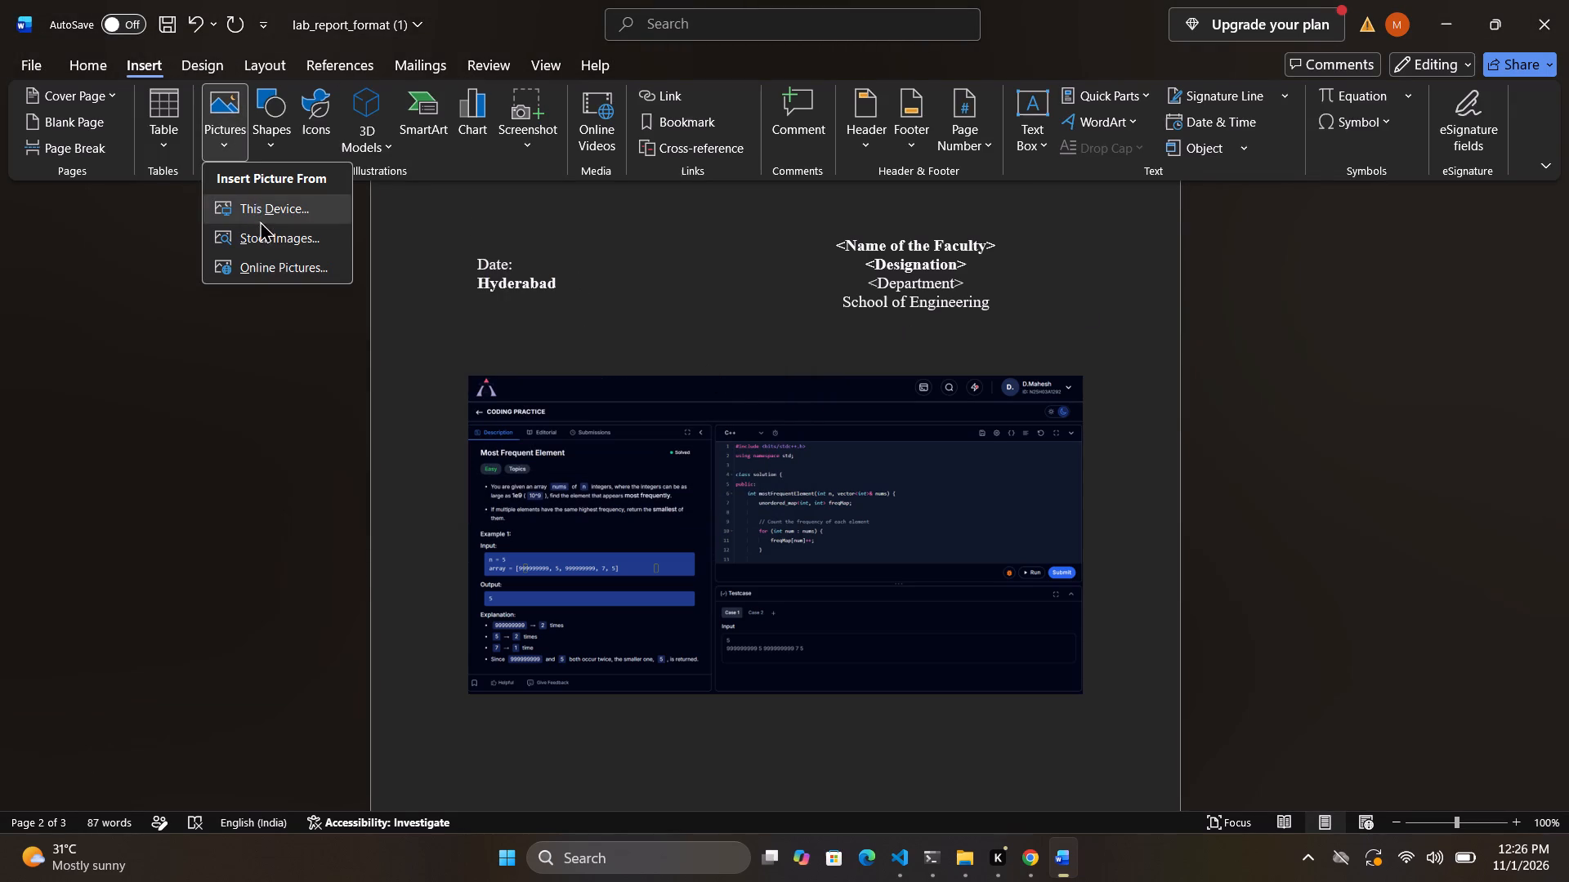
{"action": "left_click", "coordinate": [259, 211]}
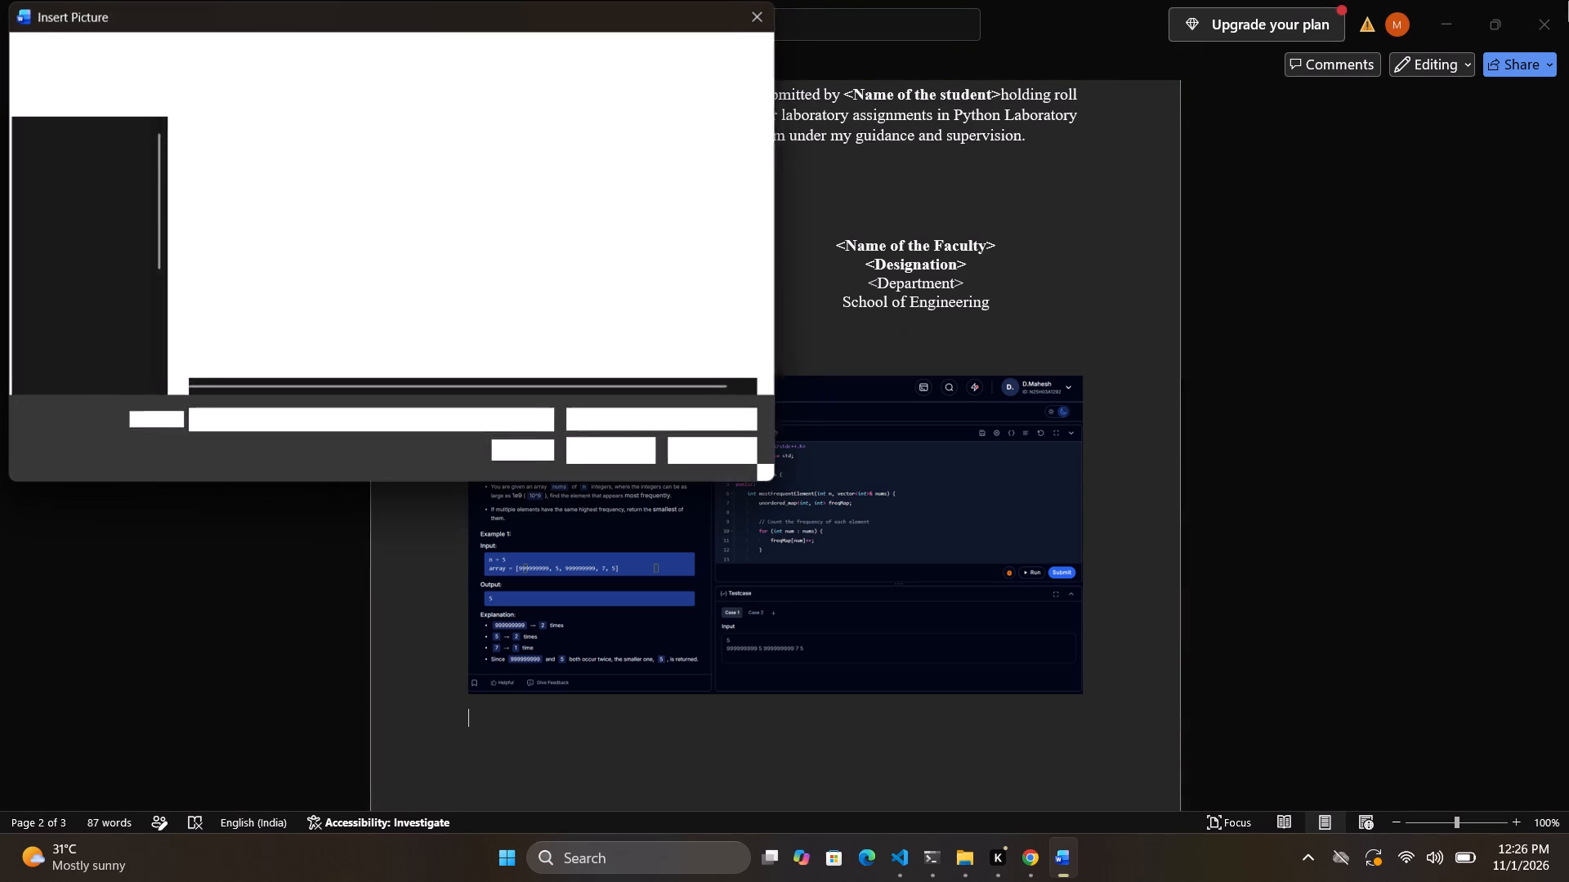
{"action": "scroll", "coordinate": [69, 215], "scroll_direction": "up", "scroll_amount": 6}
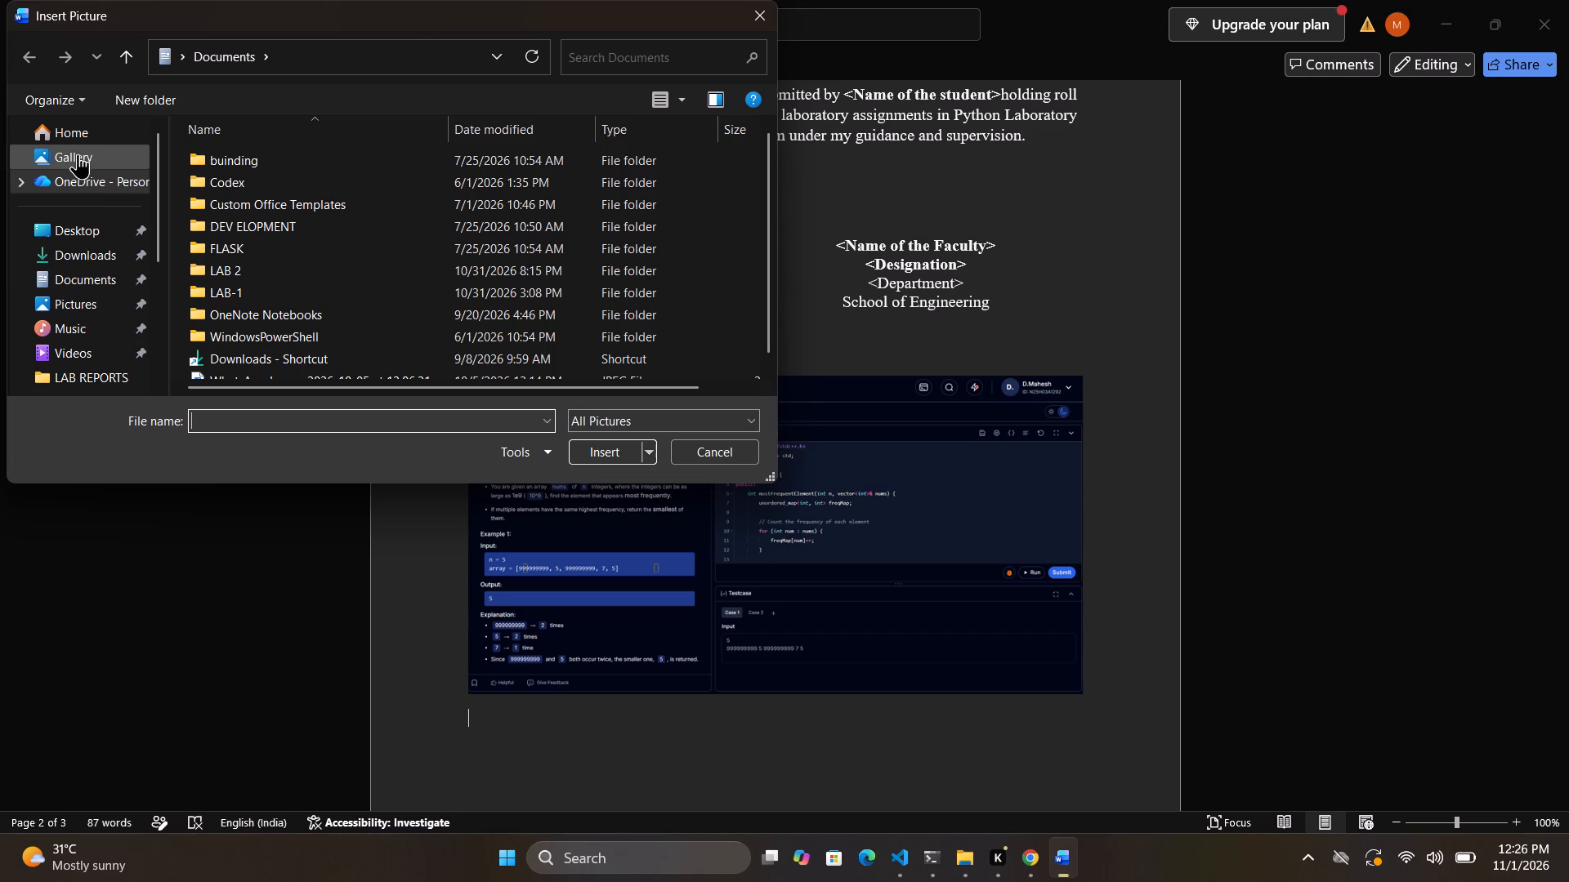
{"action": "left_click", "coordinate": [78, 155]}
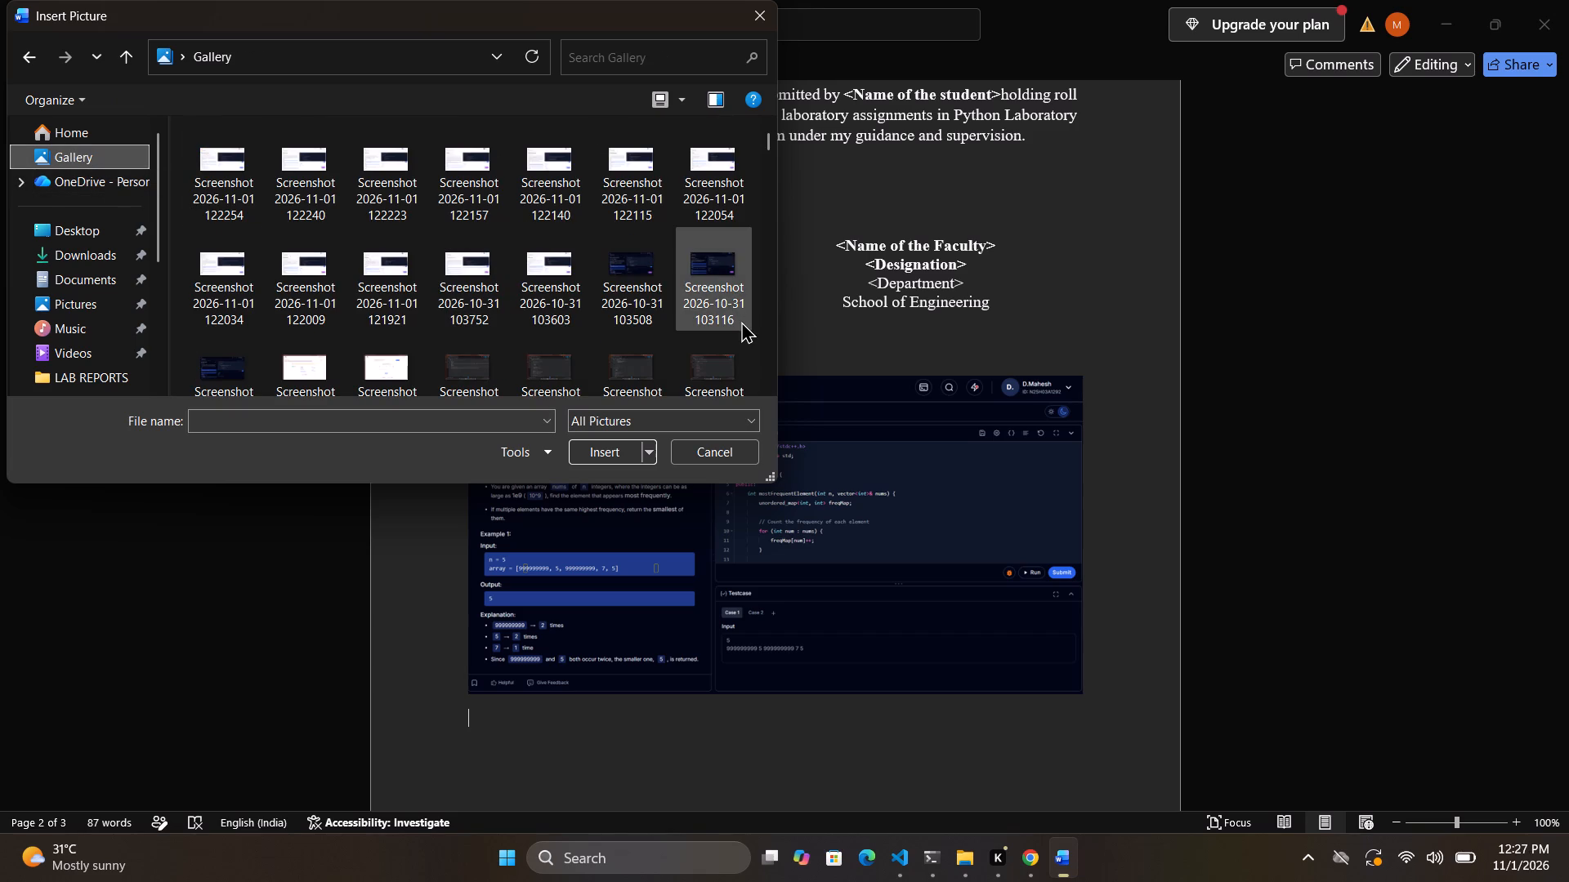
{"action": "left_click_drag", "start_coordinate": [762, 298], "coordinate": [687, 283]}
{"action": "scroll", "coordinate": [726, 279], "scroll_direction": "up", "scroll_amount": 11}
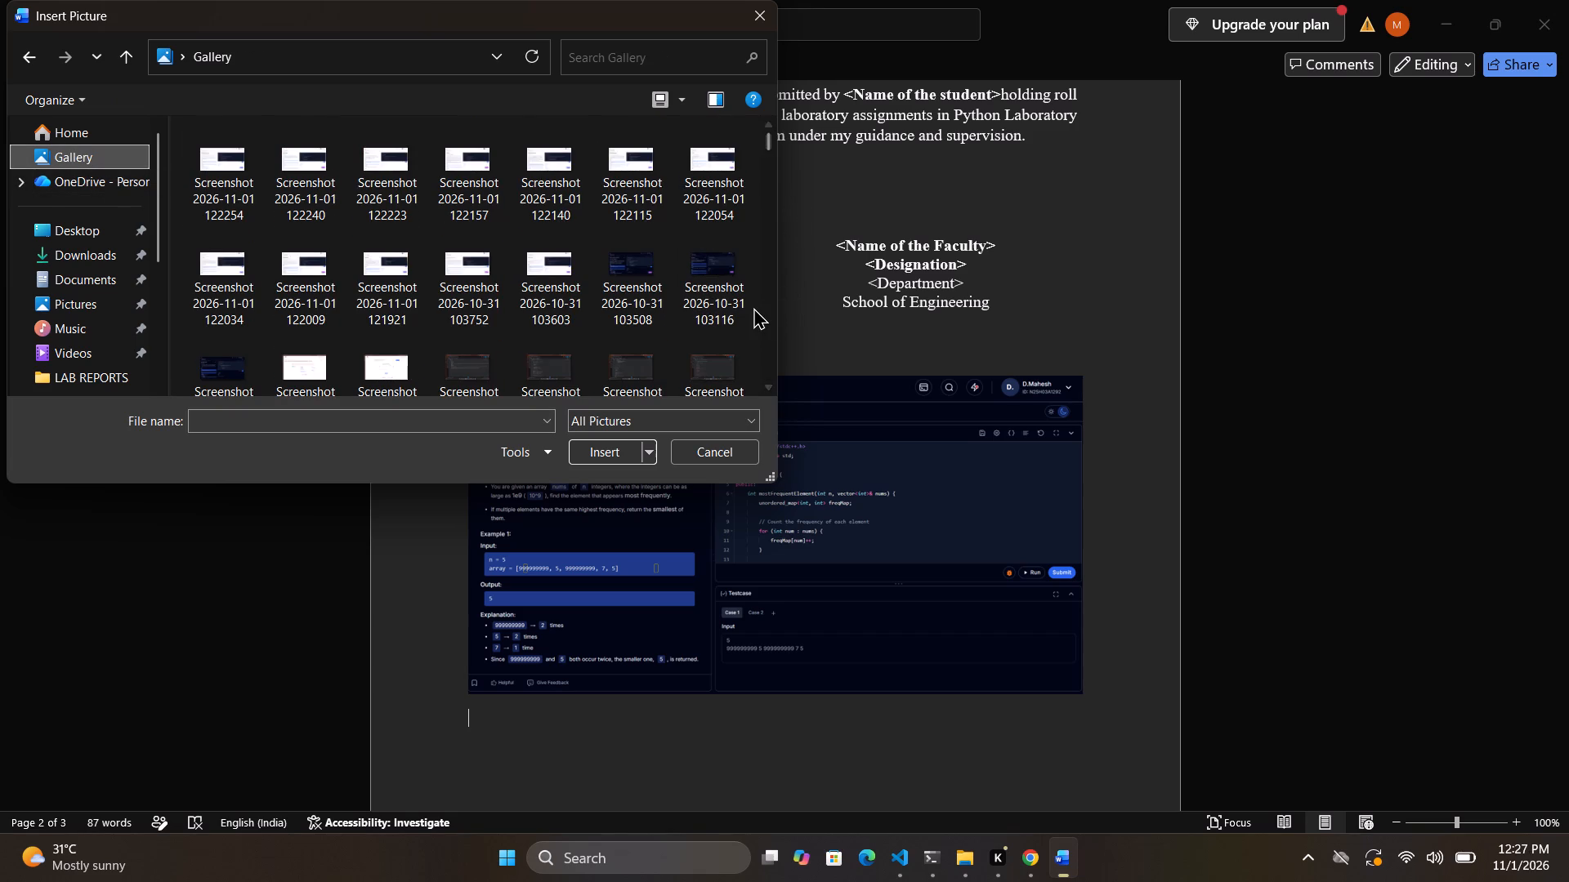
{"action": "left_click_drag", "start_coordinate": [755, 279], "coordinate": [661, 273]}
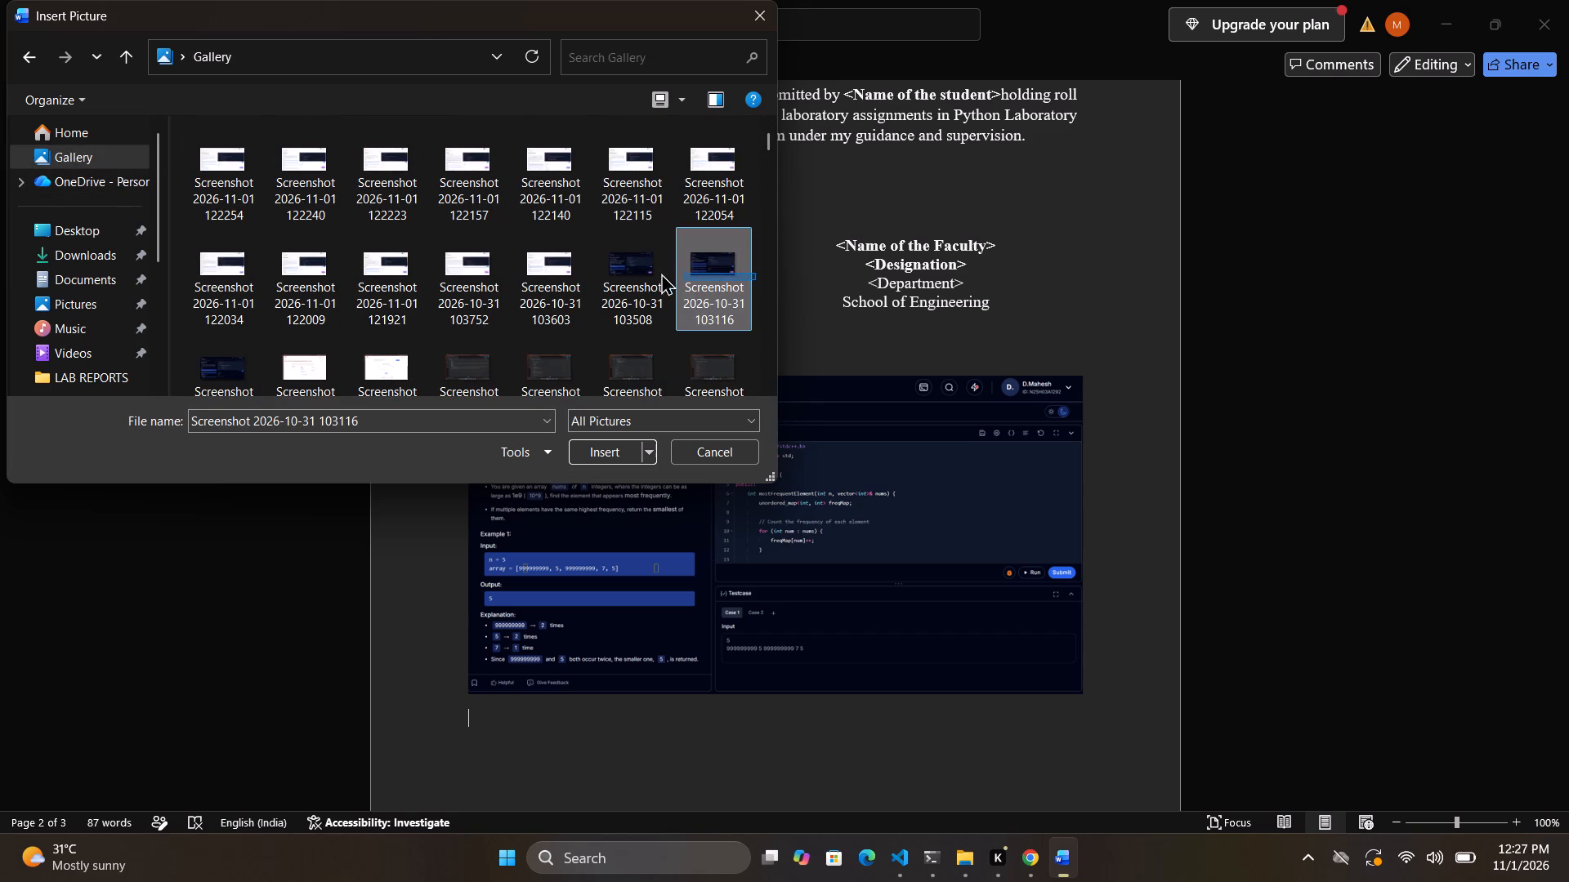
{"action": "left_click_drag", "start_coordinate": [661, 273], "coordinate": [223, 171]}
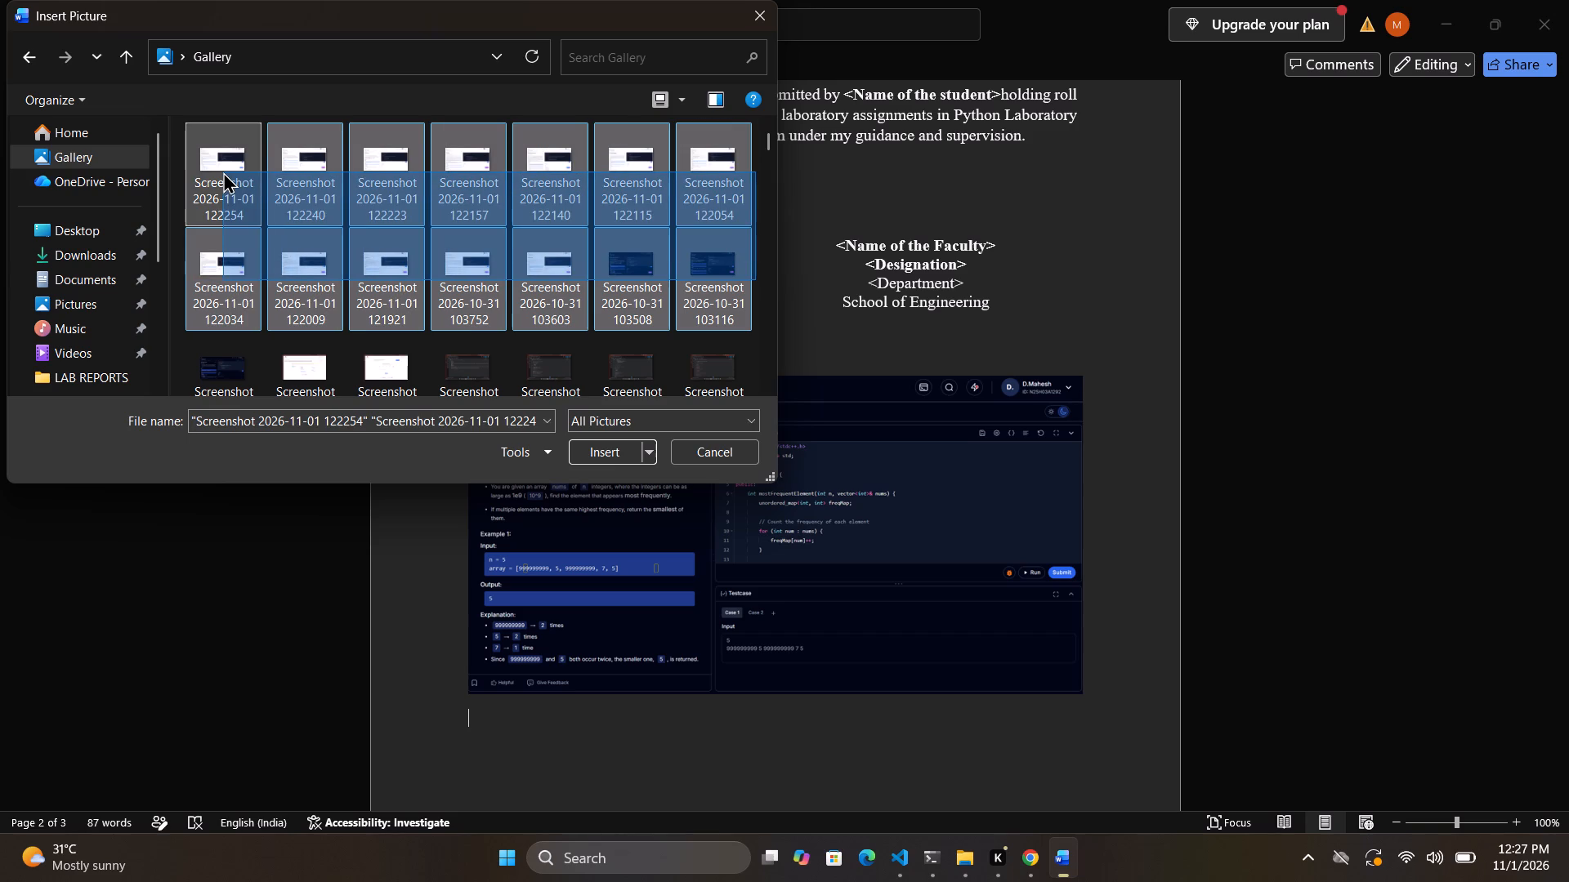
{"action": "left_click_drag", "start_coordinate": [223, 171], "coordinate": [221, 171]}
{"action": "left_click", "coordinate": [608, 447]}
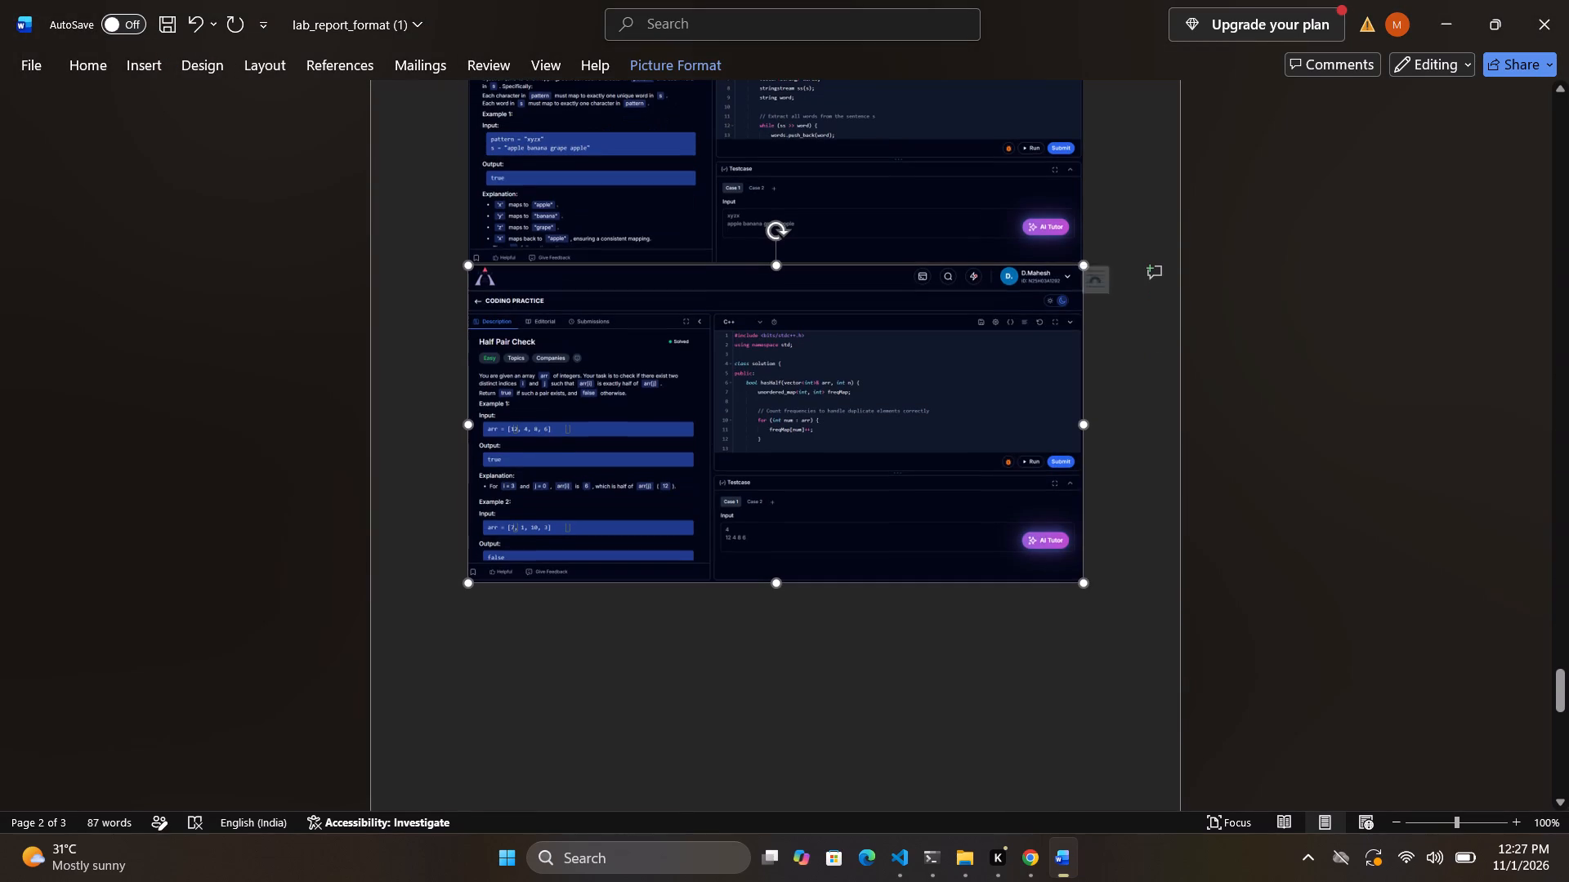
Review the inserted coding practice screenshots and their page layout, from "Half Pair Check" back to "Scoreboard After Each Round".
{"action": "scroll", "coordinate": [1024, 472], "scroll_direction": "up", "scroll_amount": 1}
{"action": "scroll", "coordinate": [1240, 443], "scroll_direction": "up", "scroll_amount": 3}
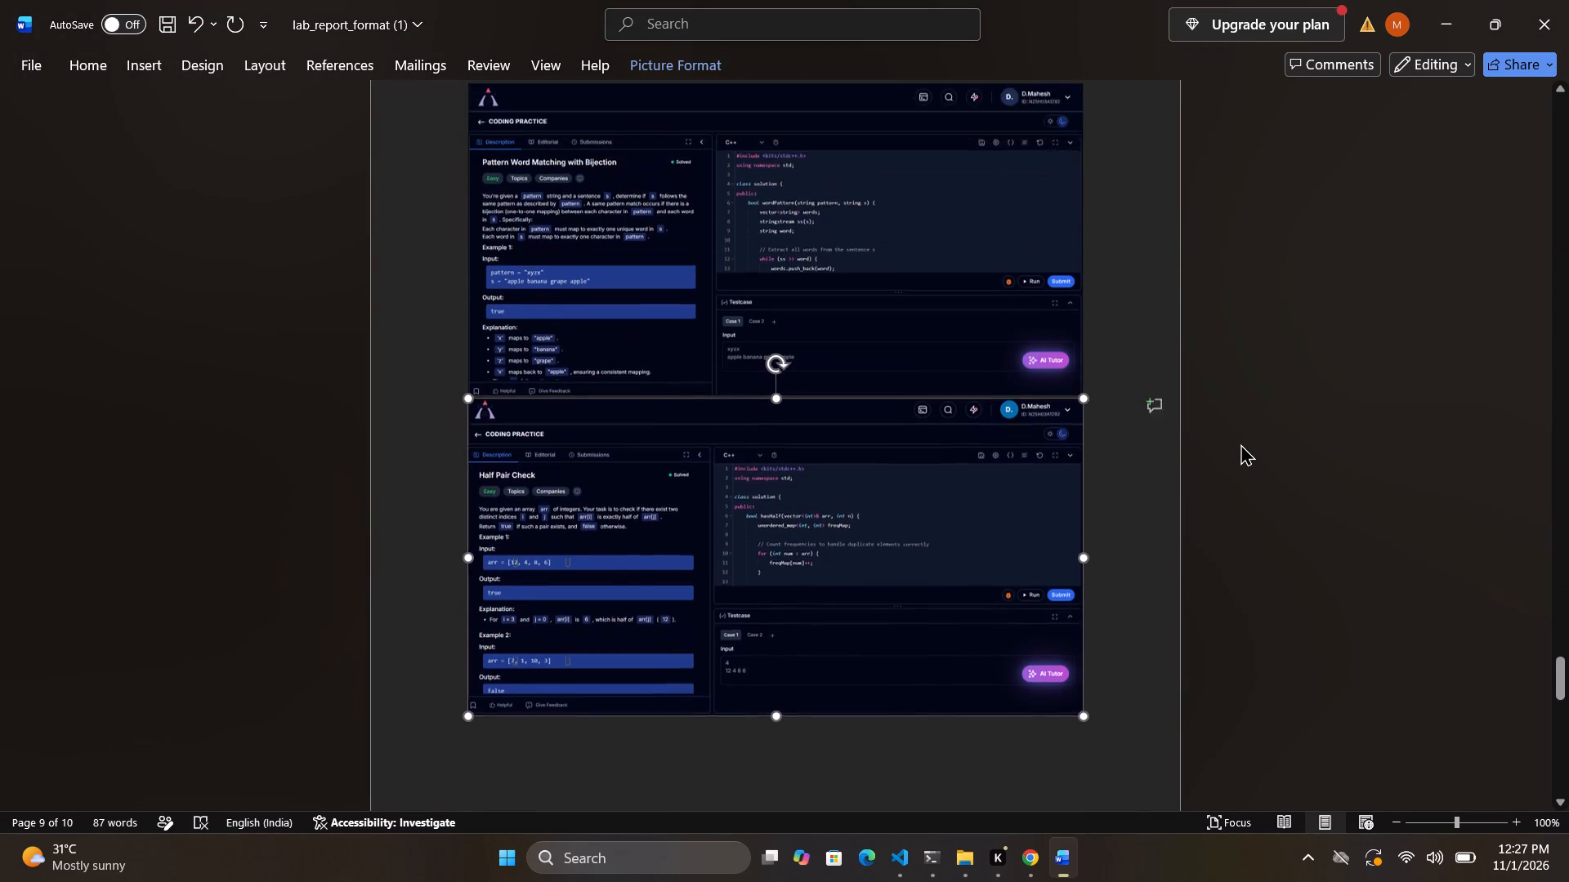
{"action": "scroll", "coordinate": [1240, 443], "scroll_direction": "up", "scroll_amount": 4}
{"action": "scroll", "coordinate": [945, 455], "scroll_direction": "up", "scroll_amount": 14}
{"action": "scroll", "coordinate": [945, 452], "scroll_direction": "up", "scroll_amount": 18}
{"action": "scroll", "coordinate": [945, 452], "scroll_direction": "up", "scroll_amount": 17}
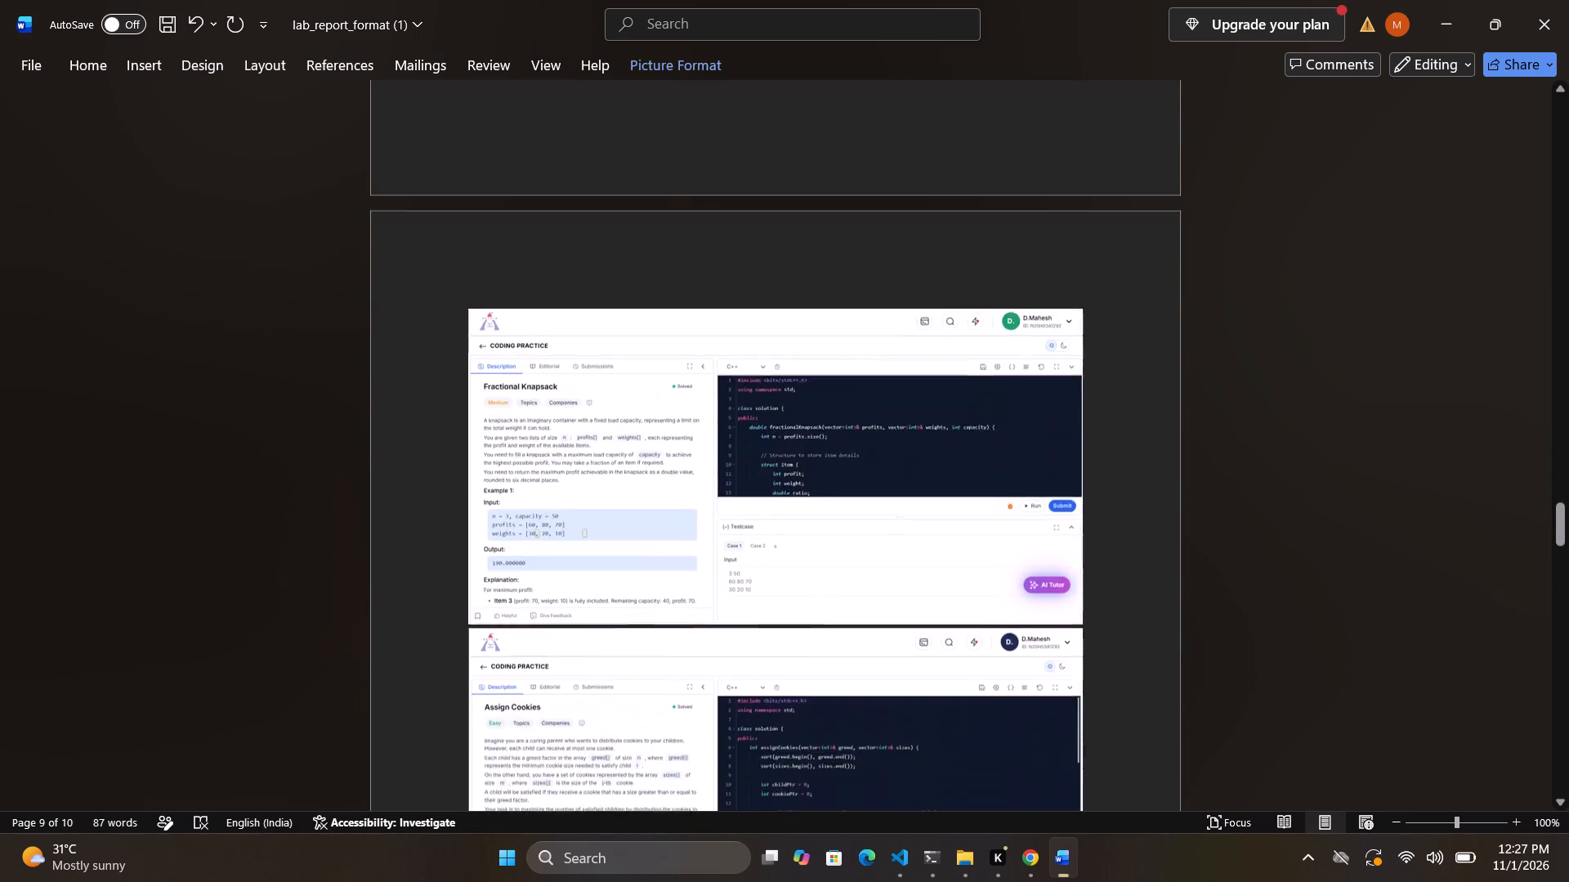
{"action": "scroll", "coordinate": [945, 451], "scroll_direction": "up", "scroll_amount": 17}
{"action": "scroll", "coordinate": [945, 451], "scroll_direction": "up", "scroll_amount": 18}
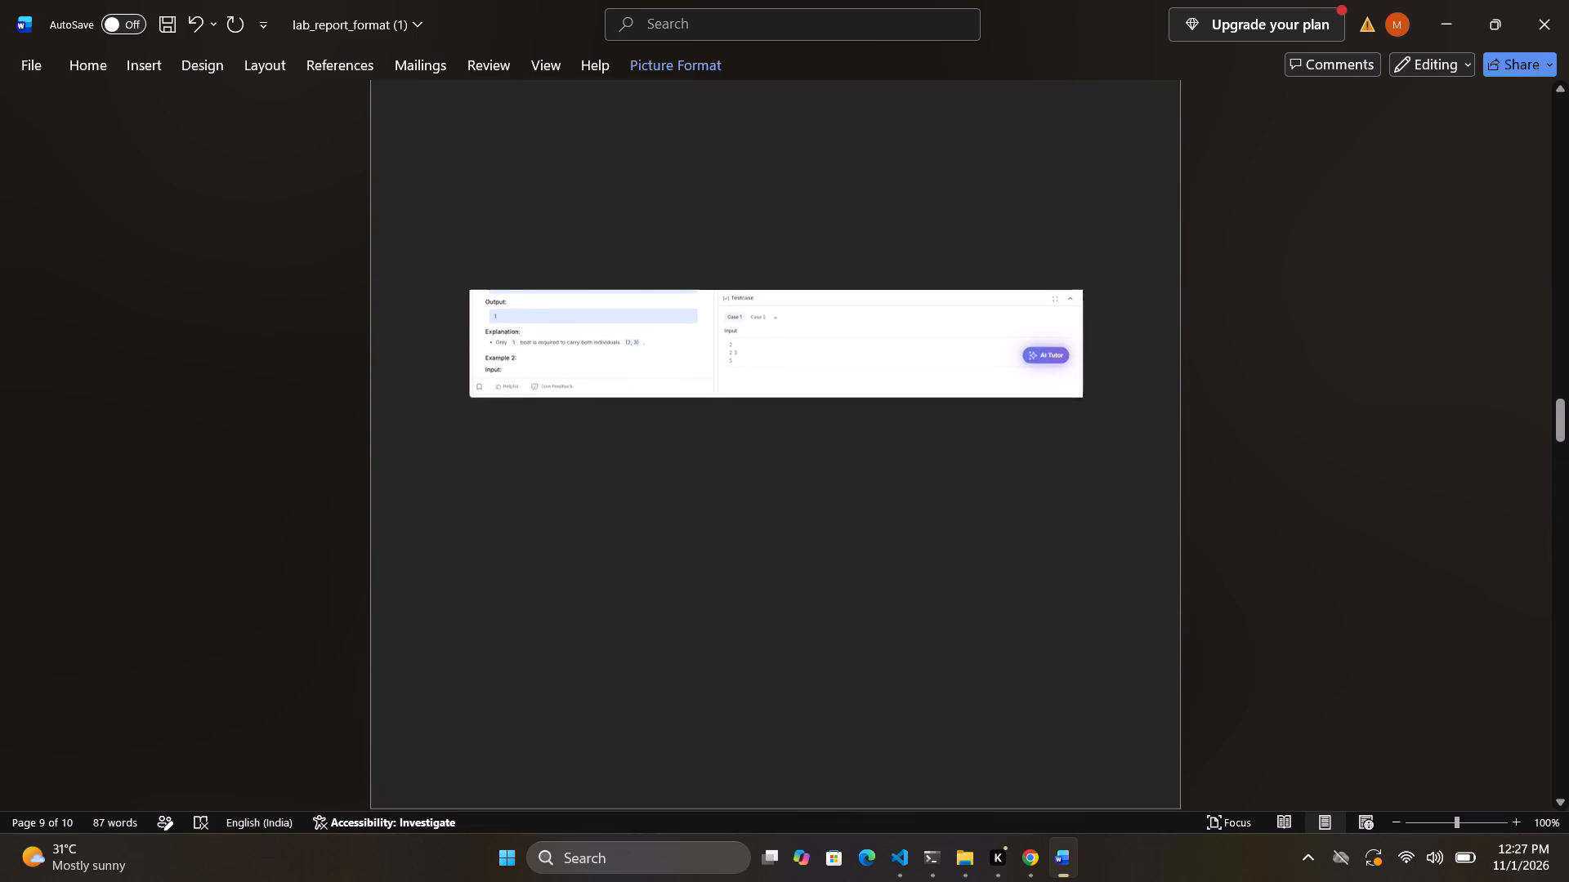
{"action": "scroll", "coordinate": [945, 449], "scroll_direction": "up", "scroll_amount": 16}
{"action": "scroll", "coordinate": [945, 448], "scroll_direction": "up", "scroll_amount": 17}
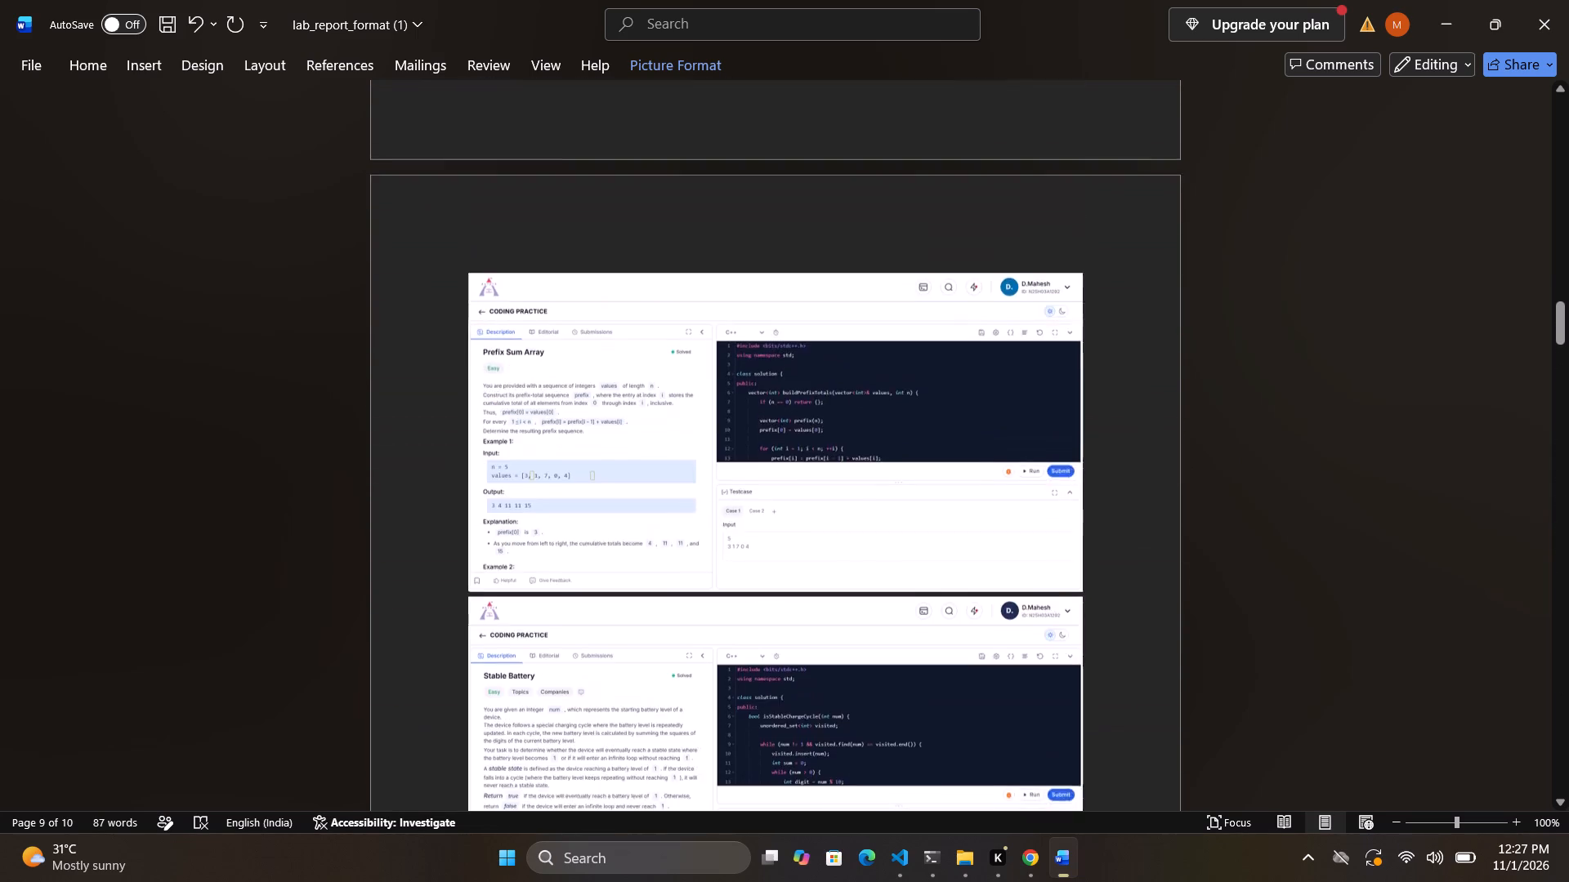
{"action": "scroll", "coordinate": [945, 447], "scroll_direction": "up", "scroll_amount": 15}
{"action": "scroll", "coordinate": [945, 446], "scroll_direction": "up", "scroll_amount": 16}
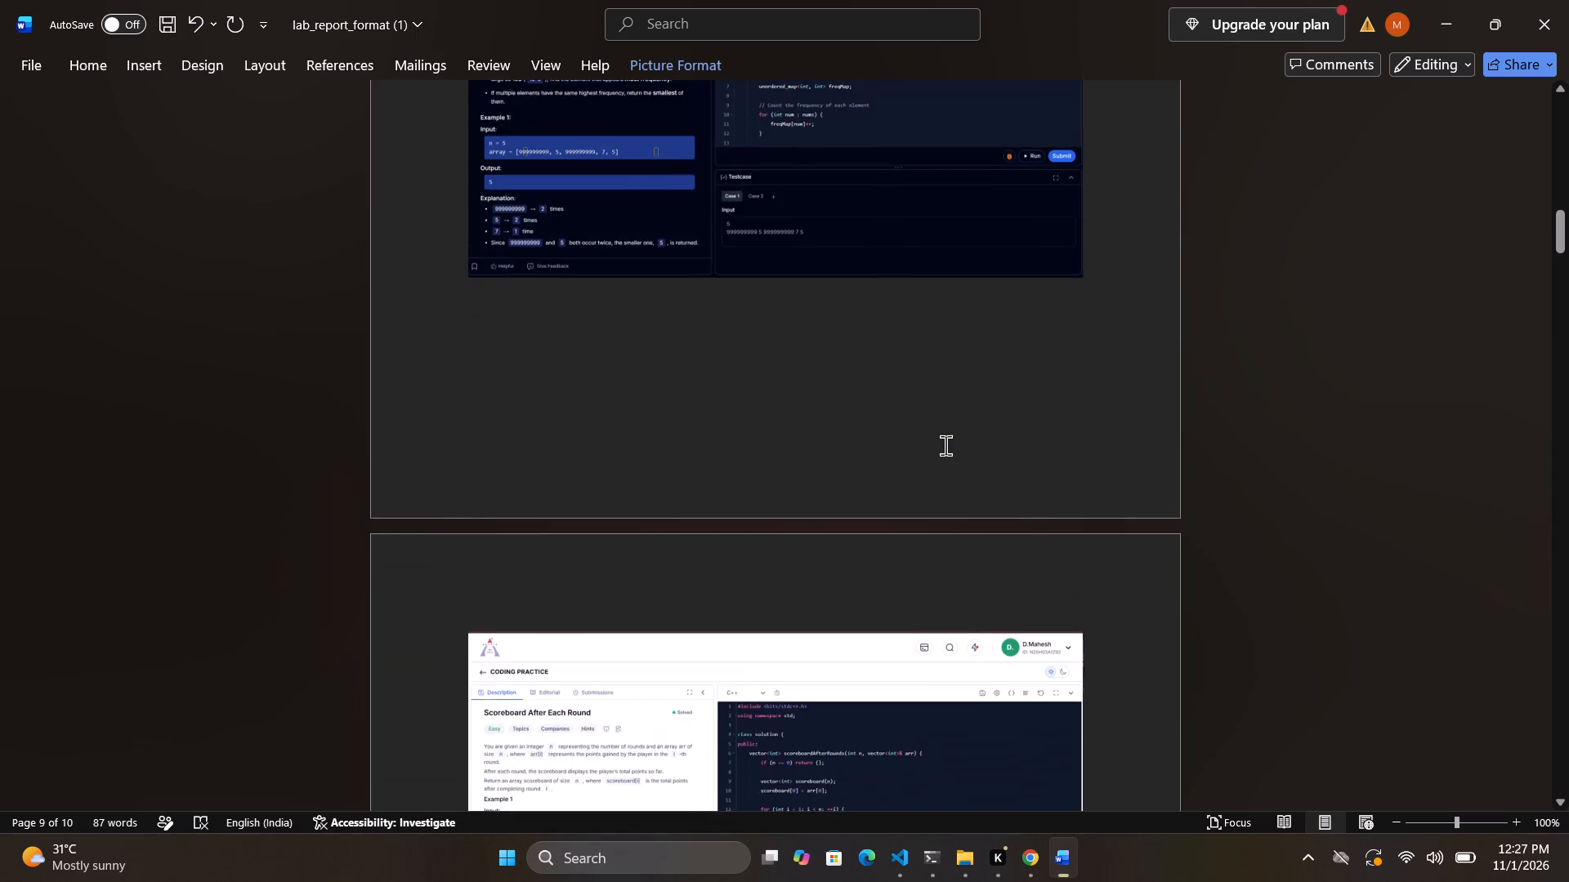
{"action": "scroll", "coordinate": [945, 445], "scroll_direction": "up", "scroll_amount": 16}
{"action": "scroll", "coordinate": [946, 444], "scroll_direction": "down", "scroll_amount": 20}
{"action": "scroll", "coordinate": [946, 444], "scroll_direction": "down", "scroll_amount": 3}
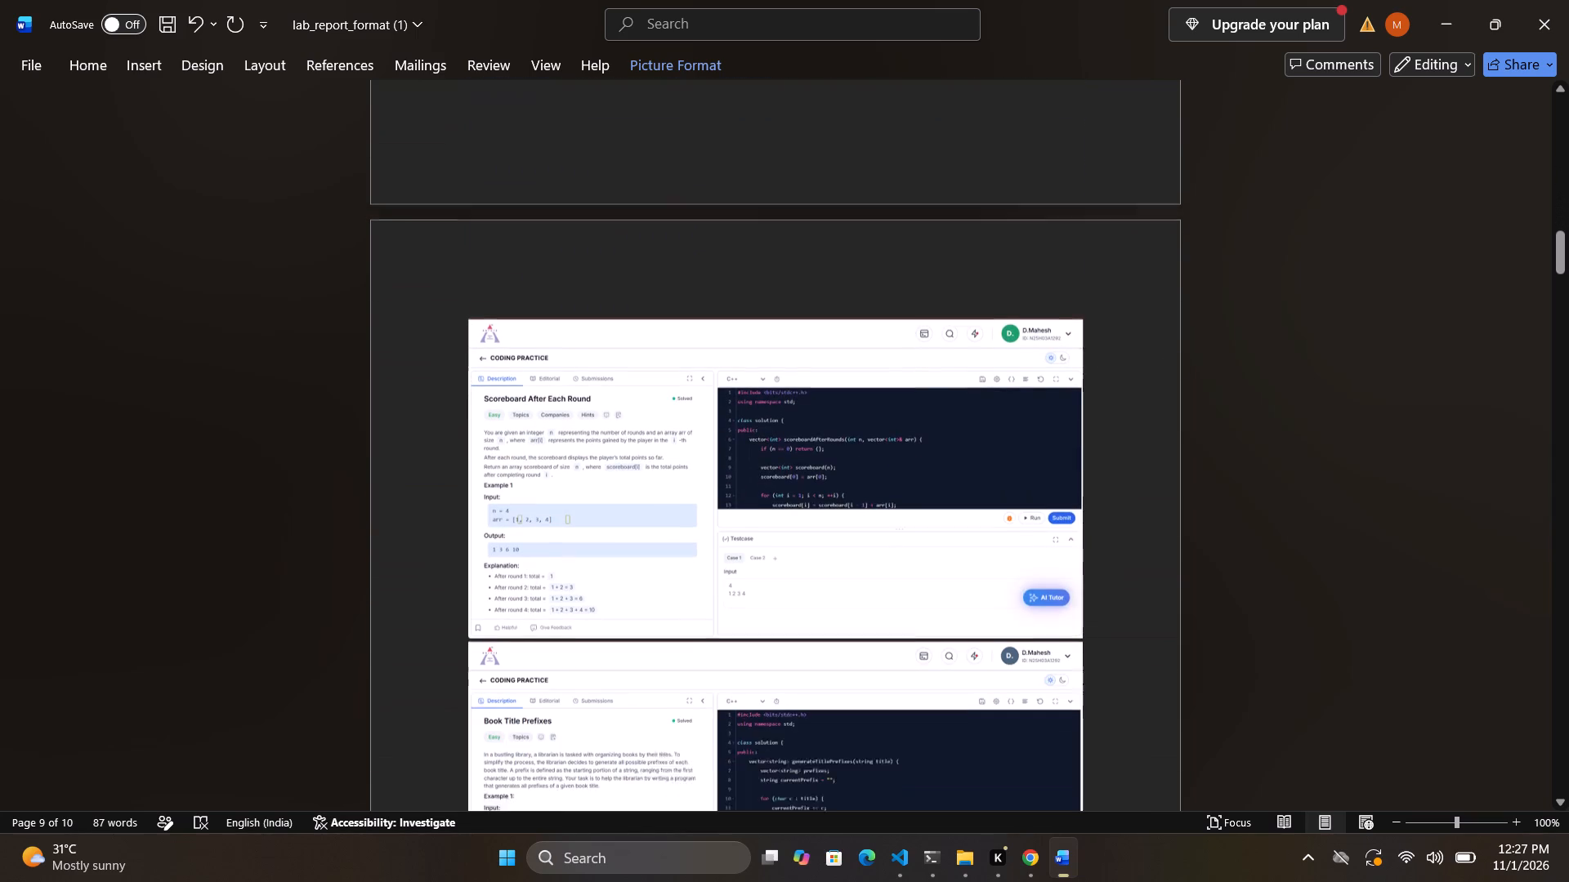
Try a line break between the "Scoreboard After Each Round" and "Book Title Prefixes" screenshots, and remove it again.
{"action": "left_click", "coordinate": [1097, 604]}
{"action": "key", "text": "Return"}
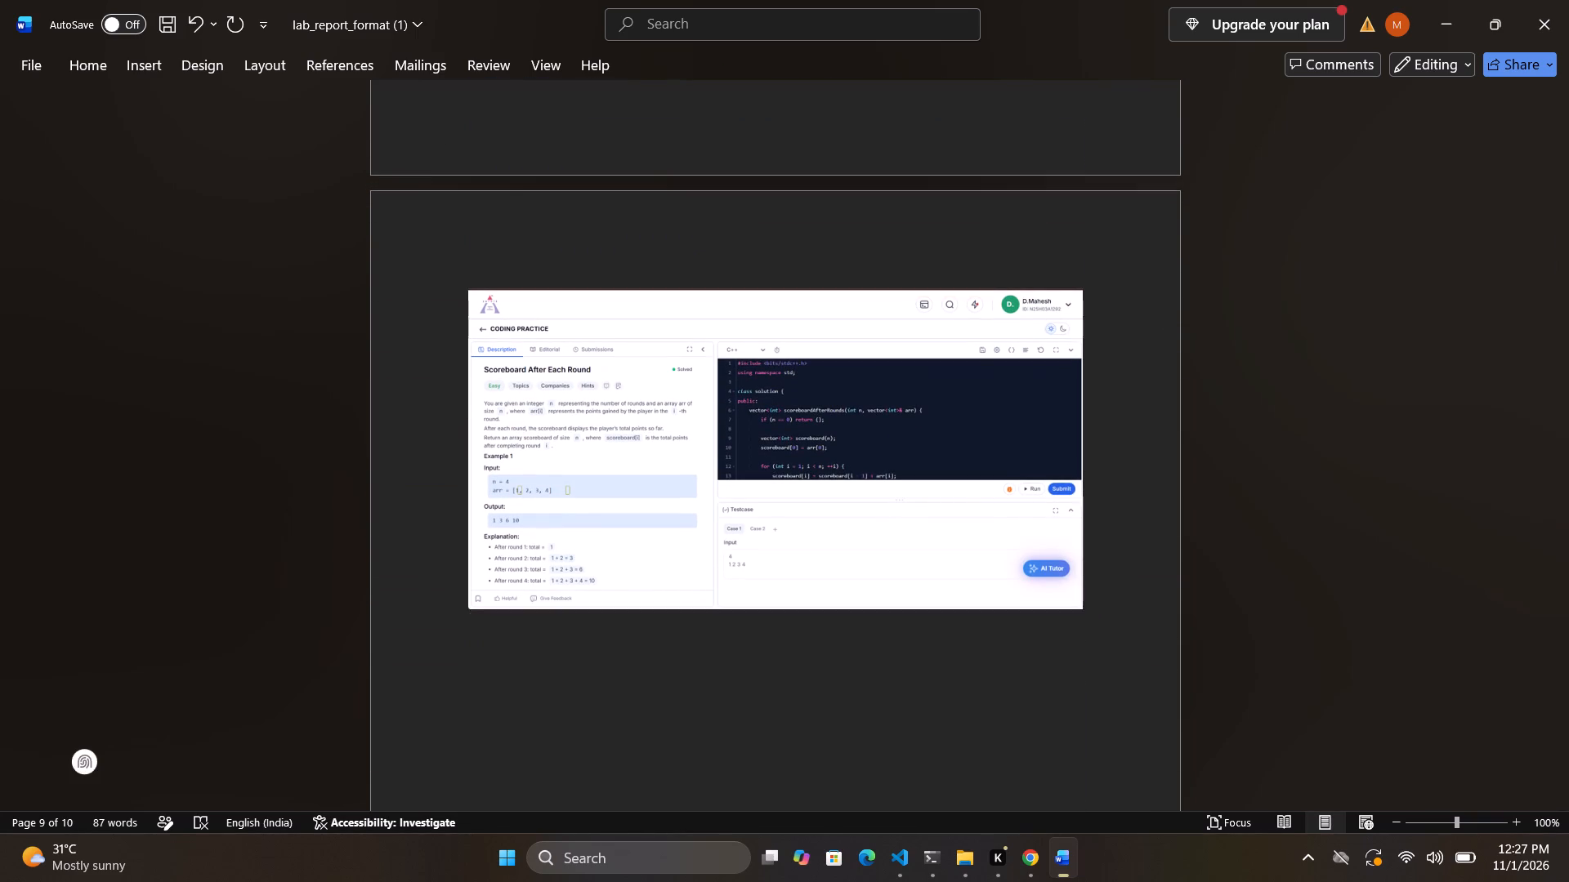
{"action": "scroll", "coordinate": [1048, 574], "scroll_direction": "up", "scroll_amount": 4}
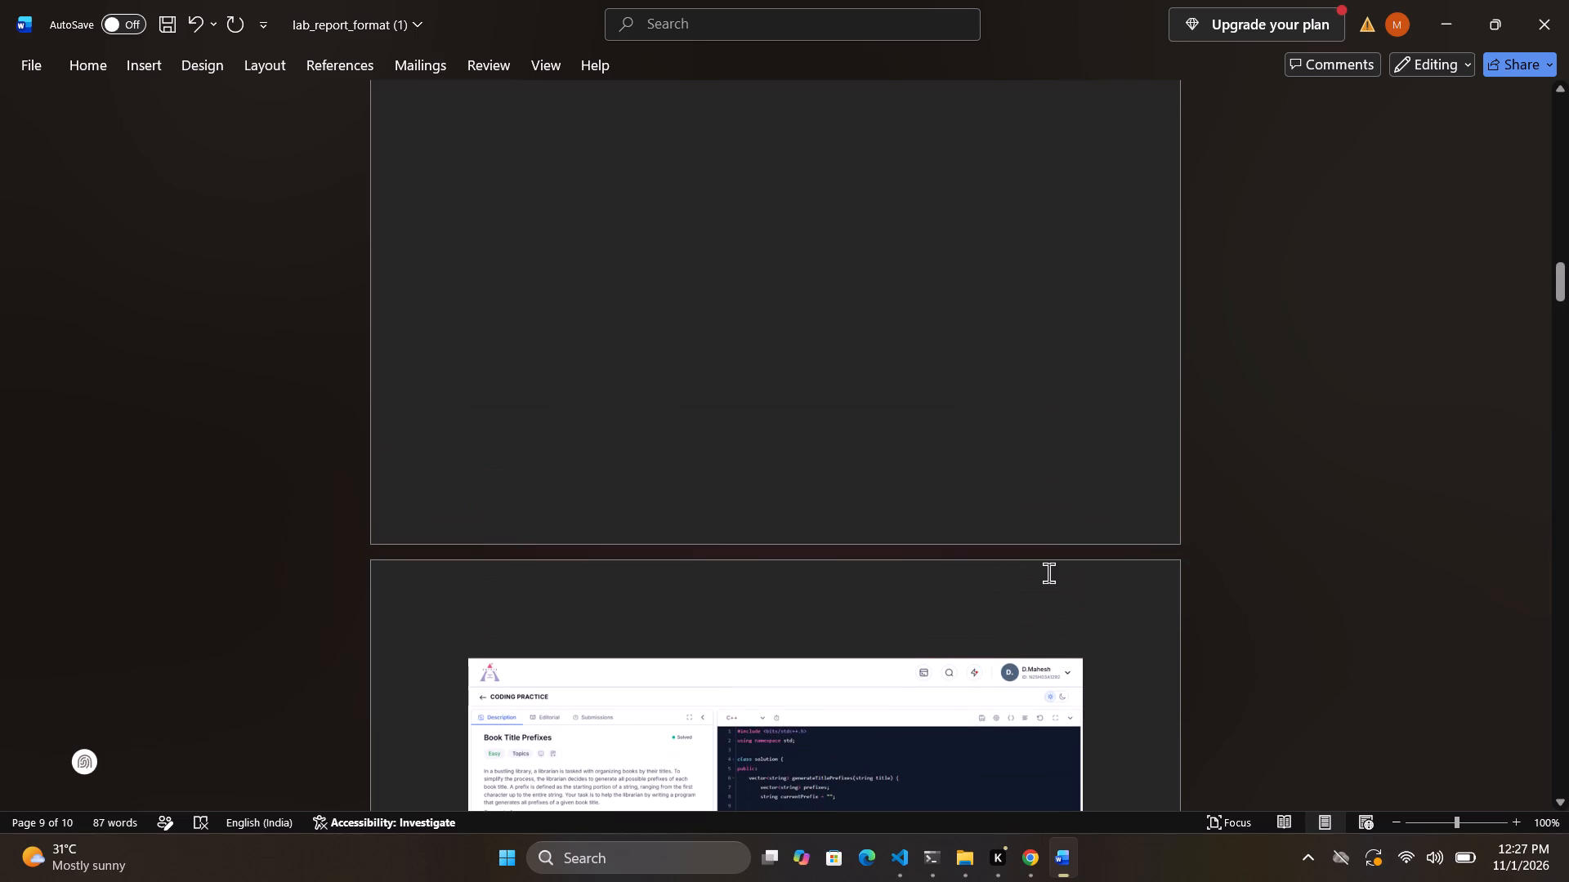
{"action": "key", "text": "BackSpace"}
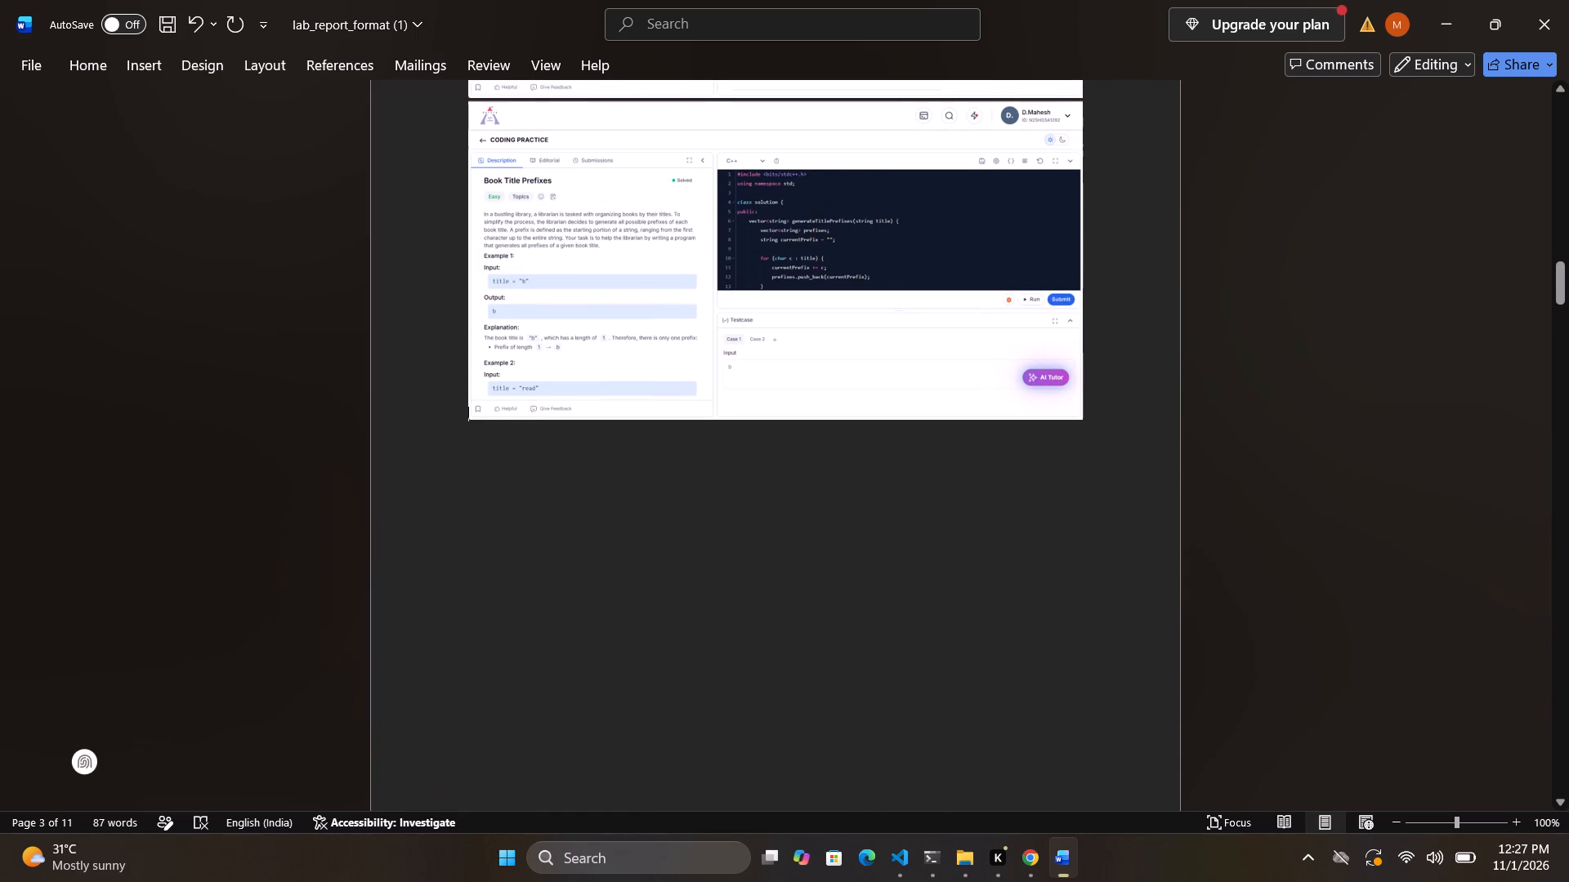
Check the pages from the "Book Title Prefixes" screenshot back up to the certificate page.
{"action": "scroll", "coordinate": [963, 603], "scroll_direction": "up", "scroll_amount": 12}
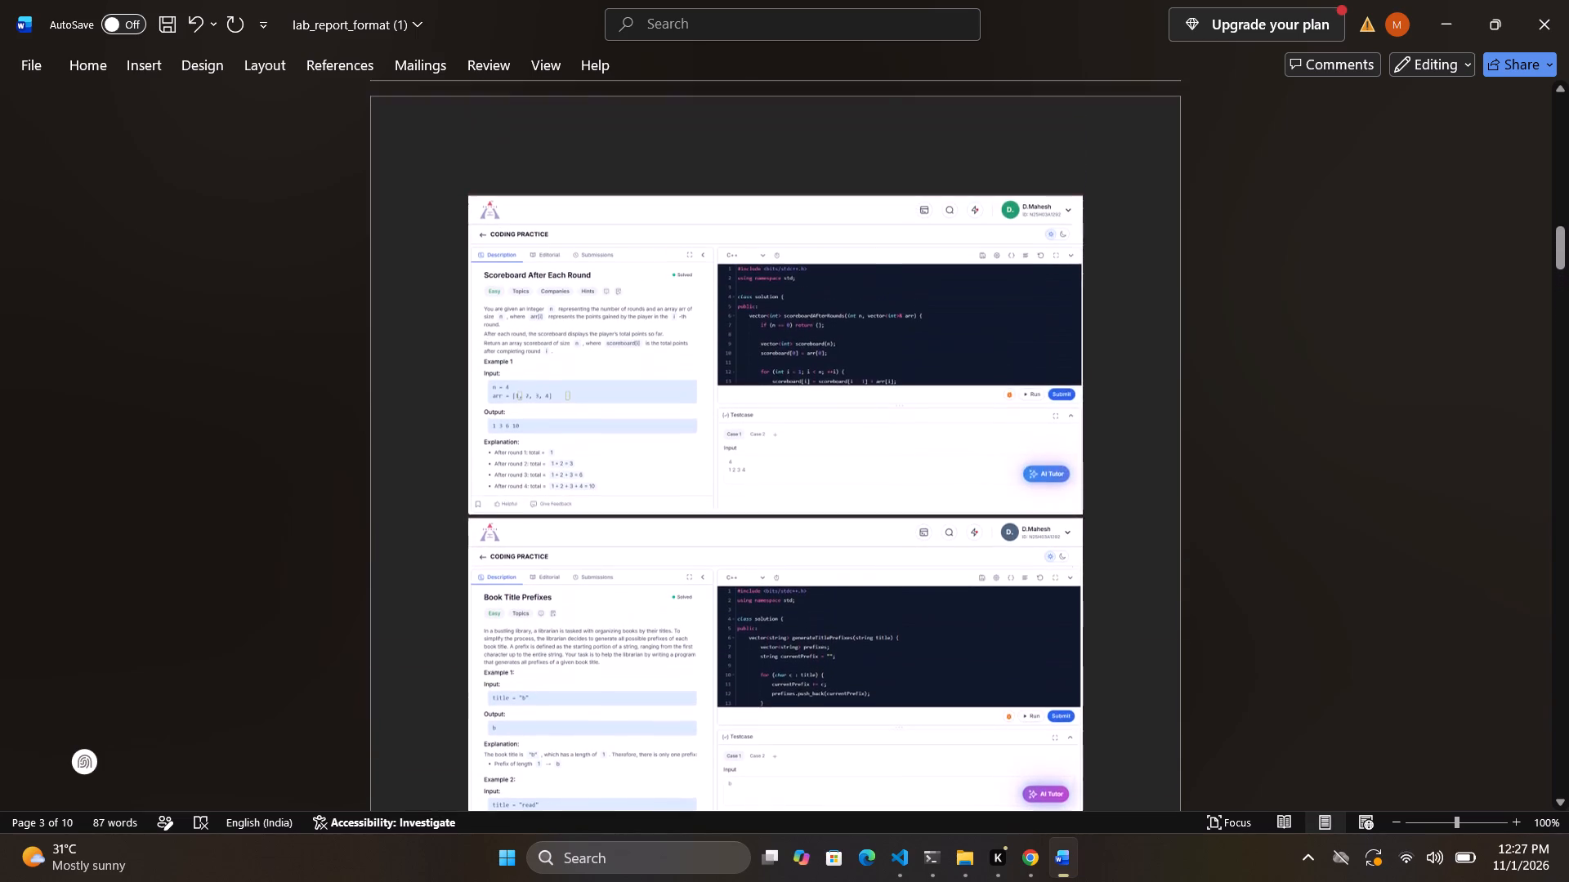
{"action": "scroll", "coordinate": [963, 603], "scroll_direction": "up", "scroll_amount": 12}
{"action": "scroll", "coordinate": [963, 603], "scroll_direction": "up", "scroll_amount": 9}
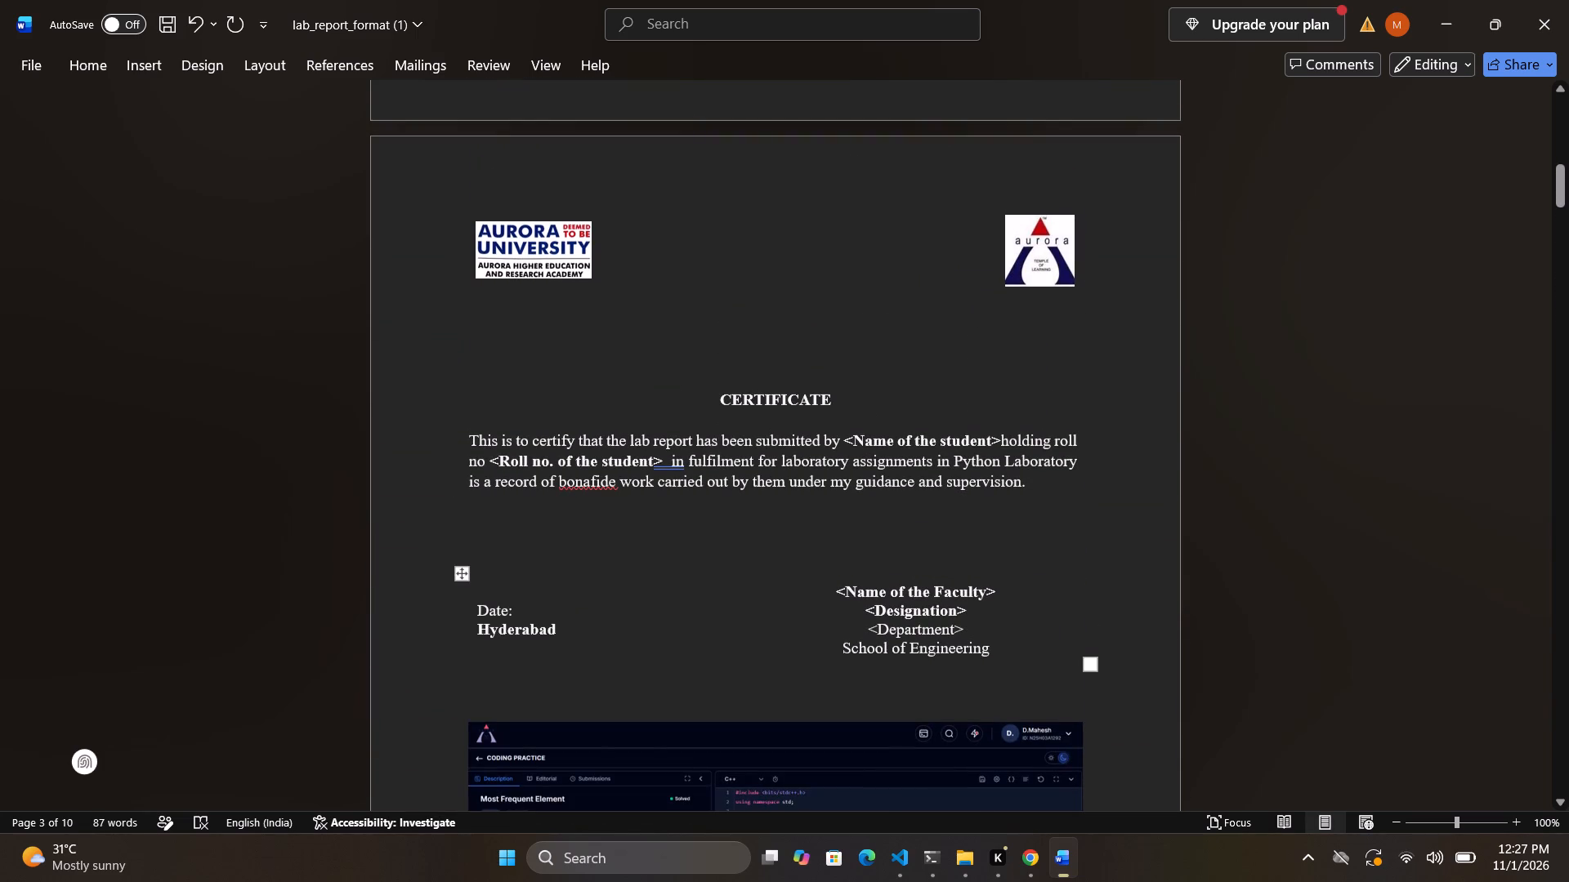
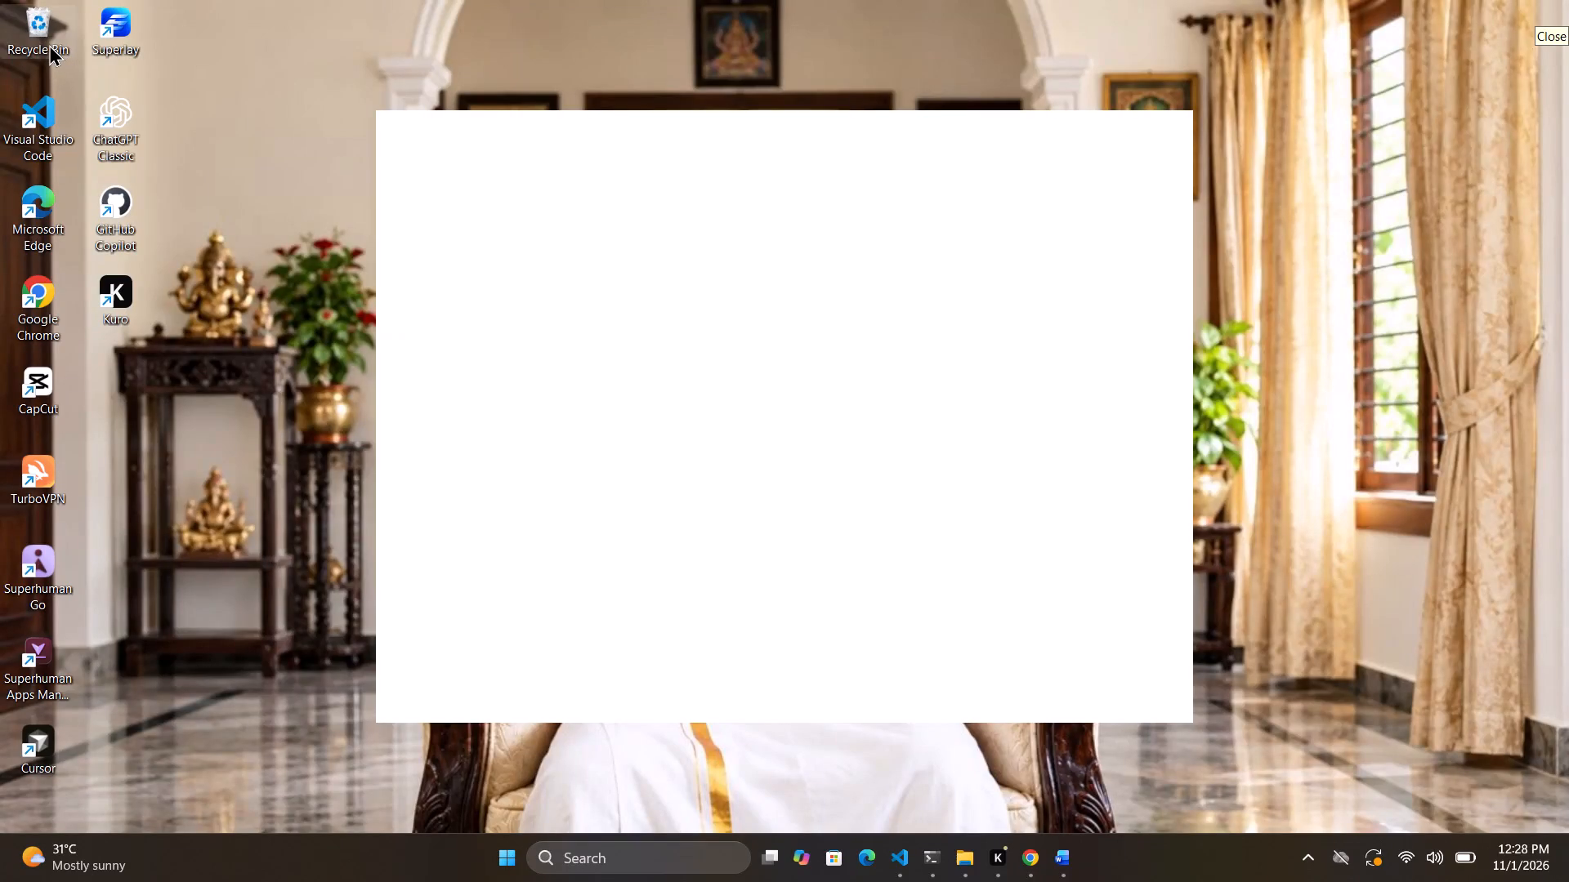
Open the Recycle Bin from the desktop.
{"action": "left_click", "coordinate": [49, 44]}
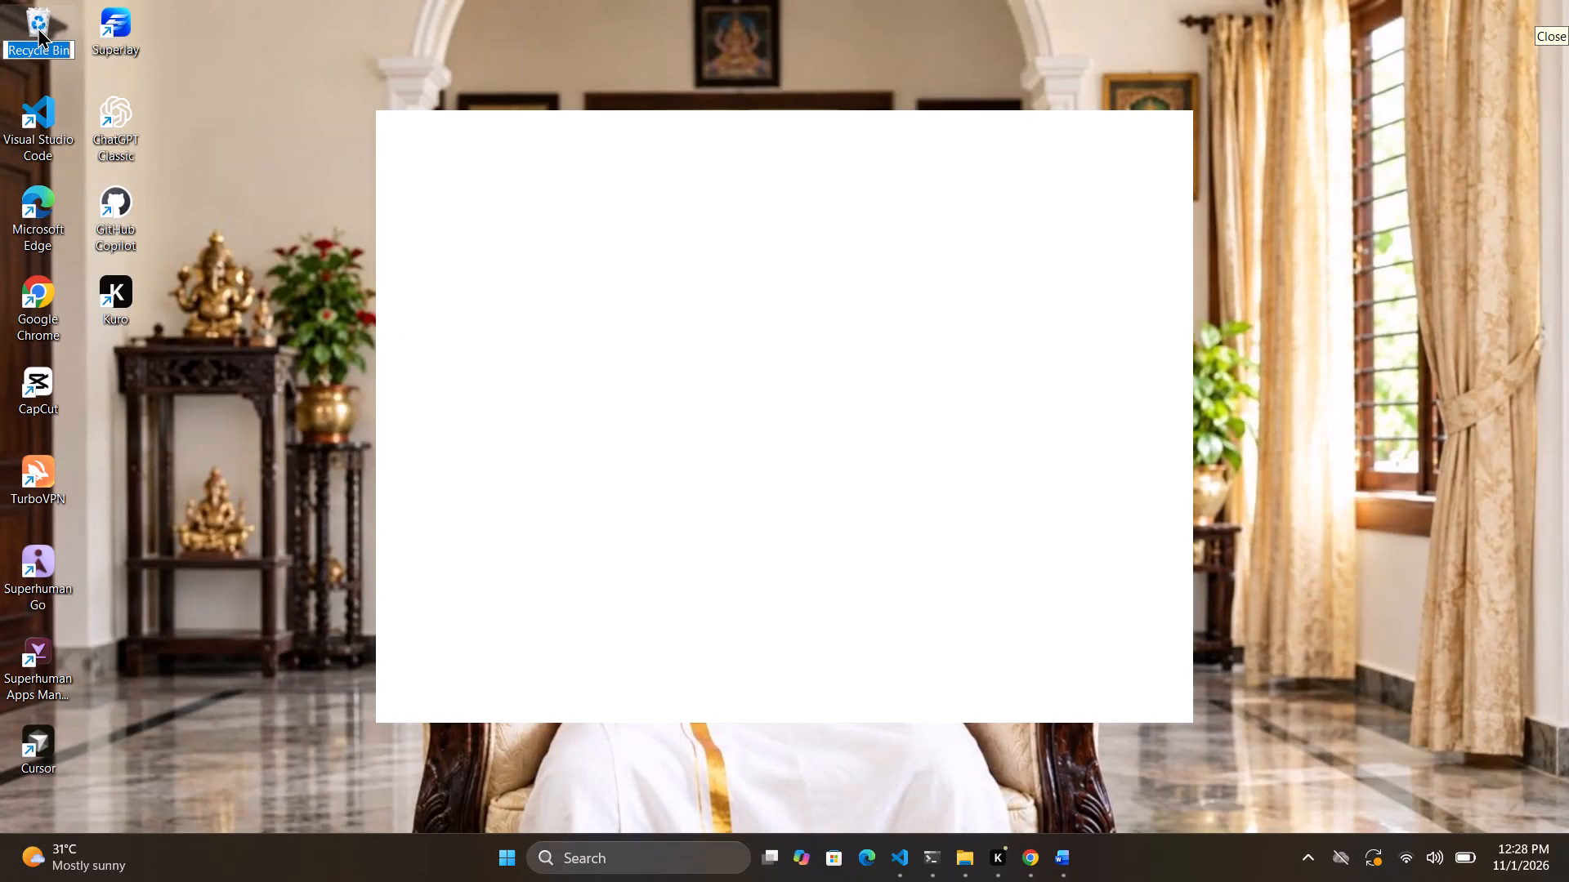
{"action": "left_click", "coordinate": [34, 20]}
{"action": "left_click", "coordinate": [34, 20]}
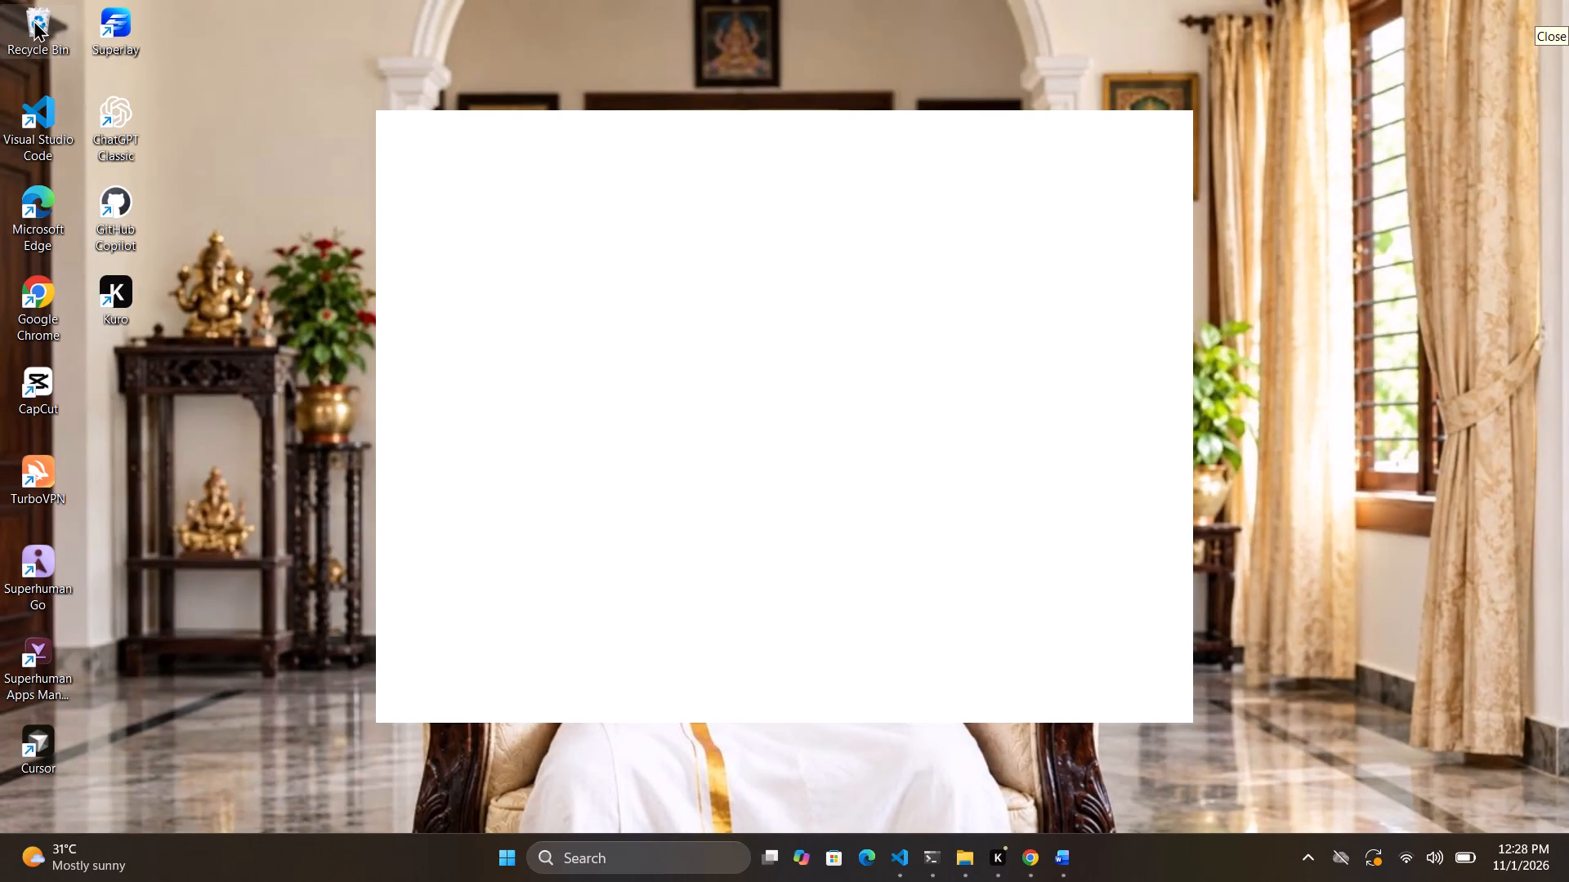
{"action": "left_click", "coordinate": [34, 20]}
{"action": "triple_click", "coordinate": [34, 20]}
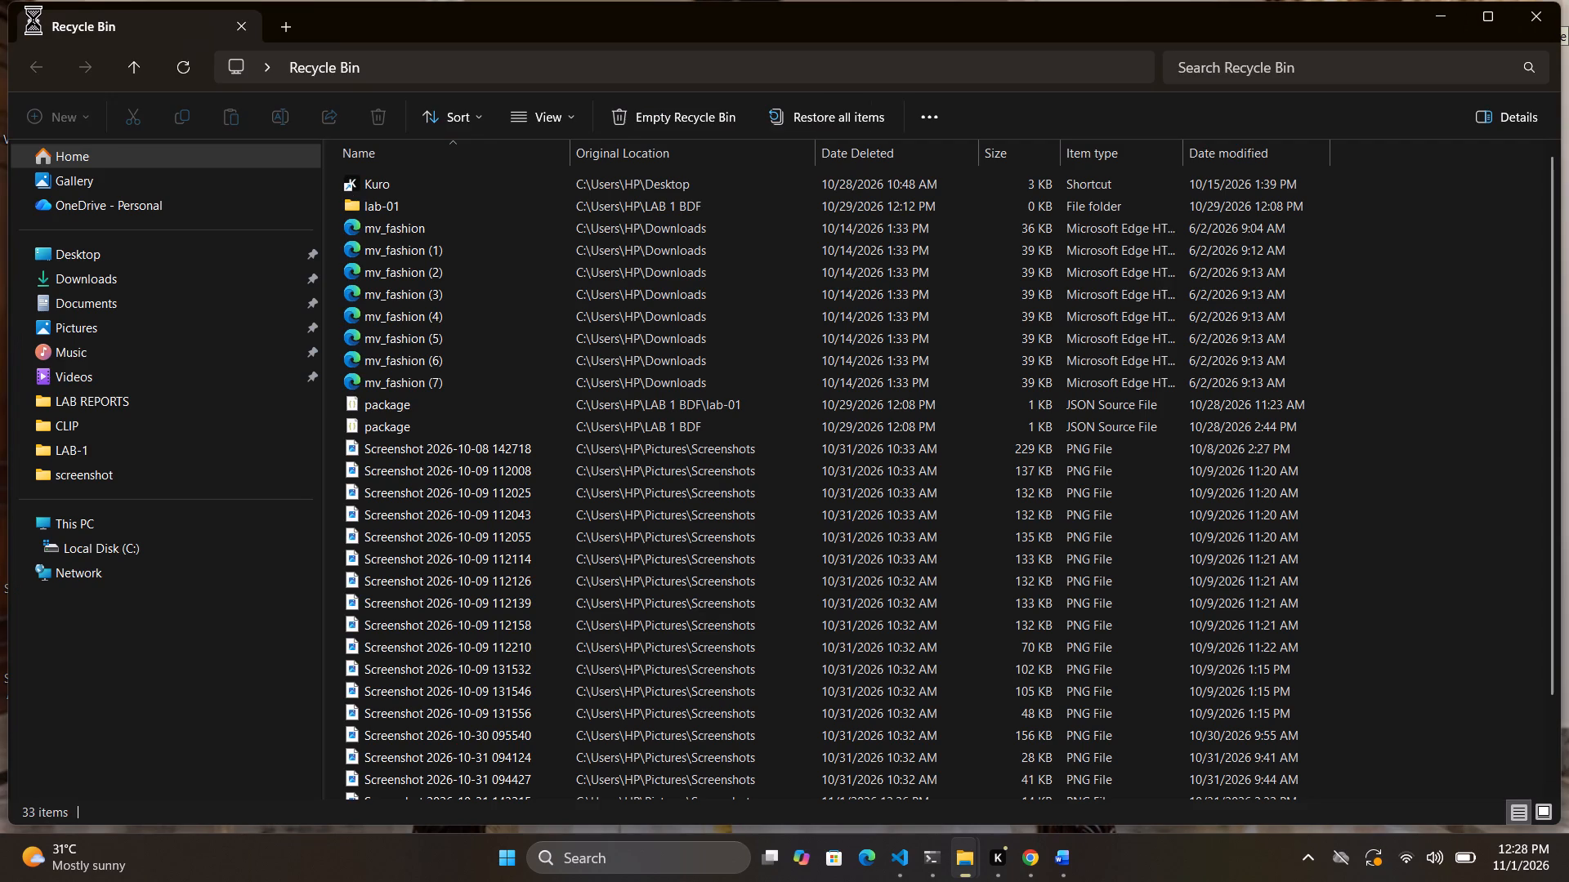
{"action": "triple_click", "coordinate": [97, 23]}
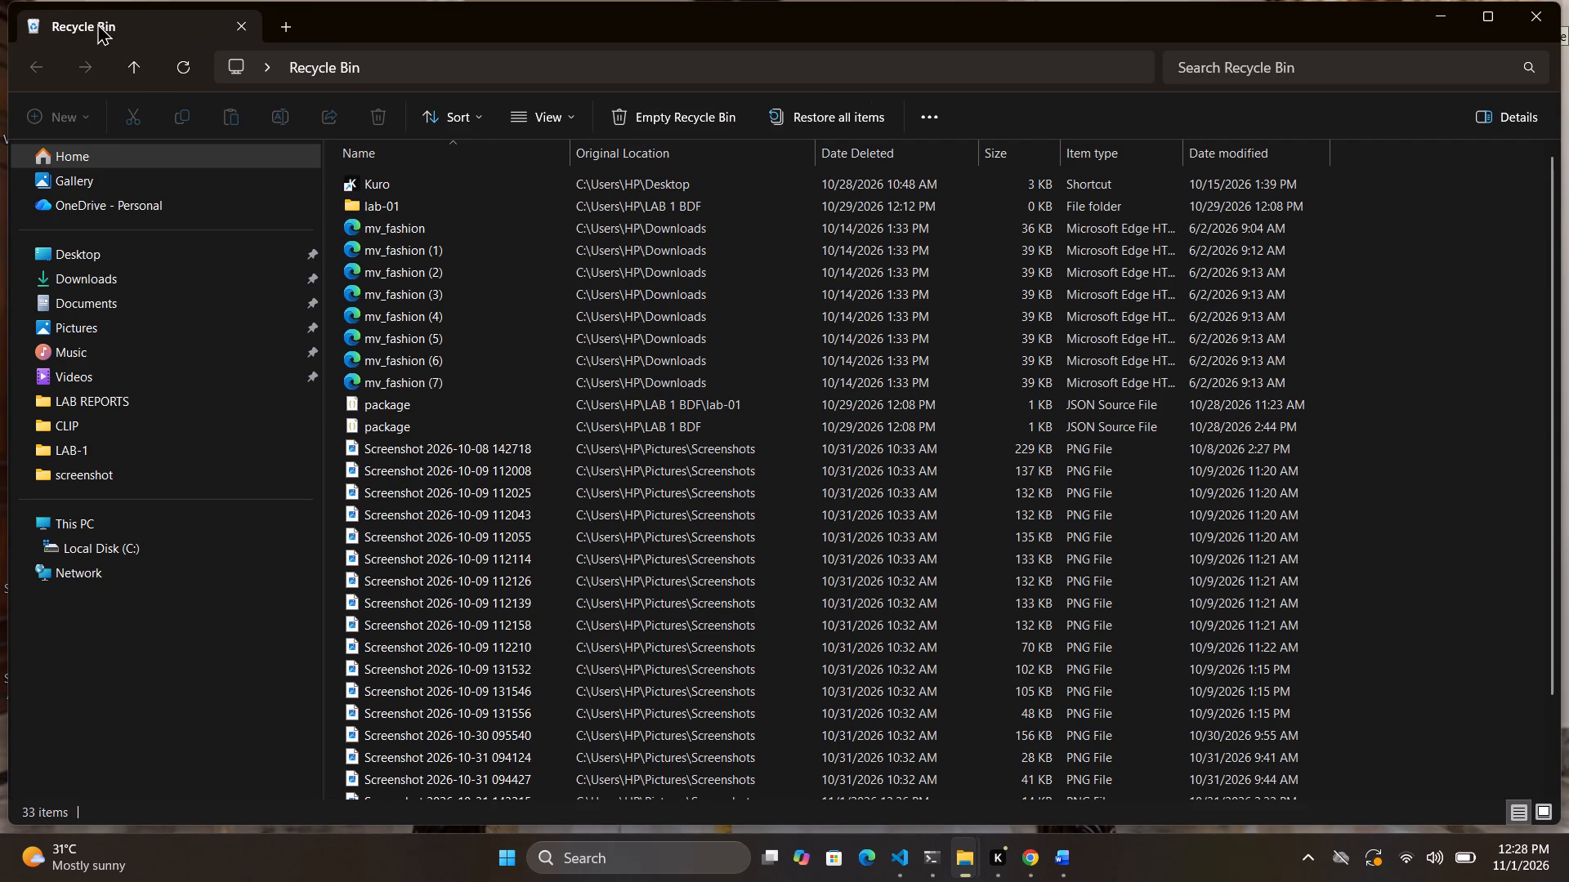
{"action": "left_click", "coordinate": [102, 17]}
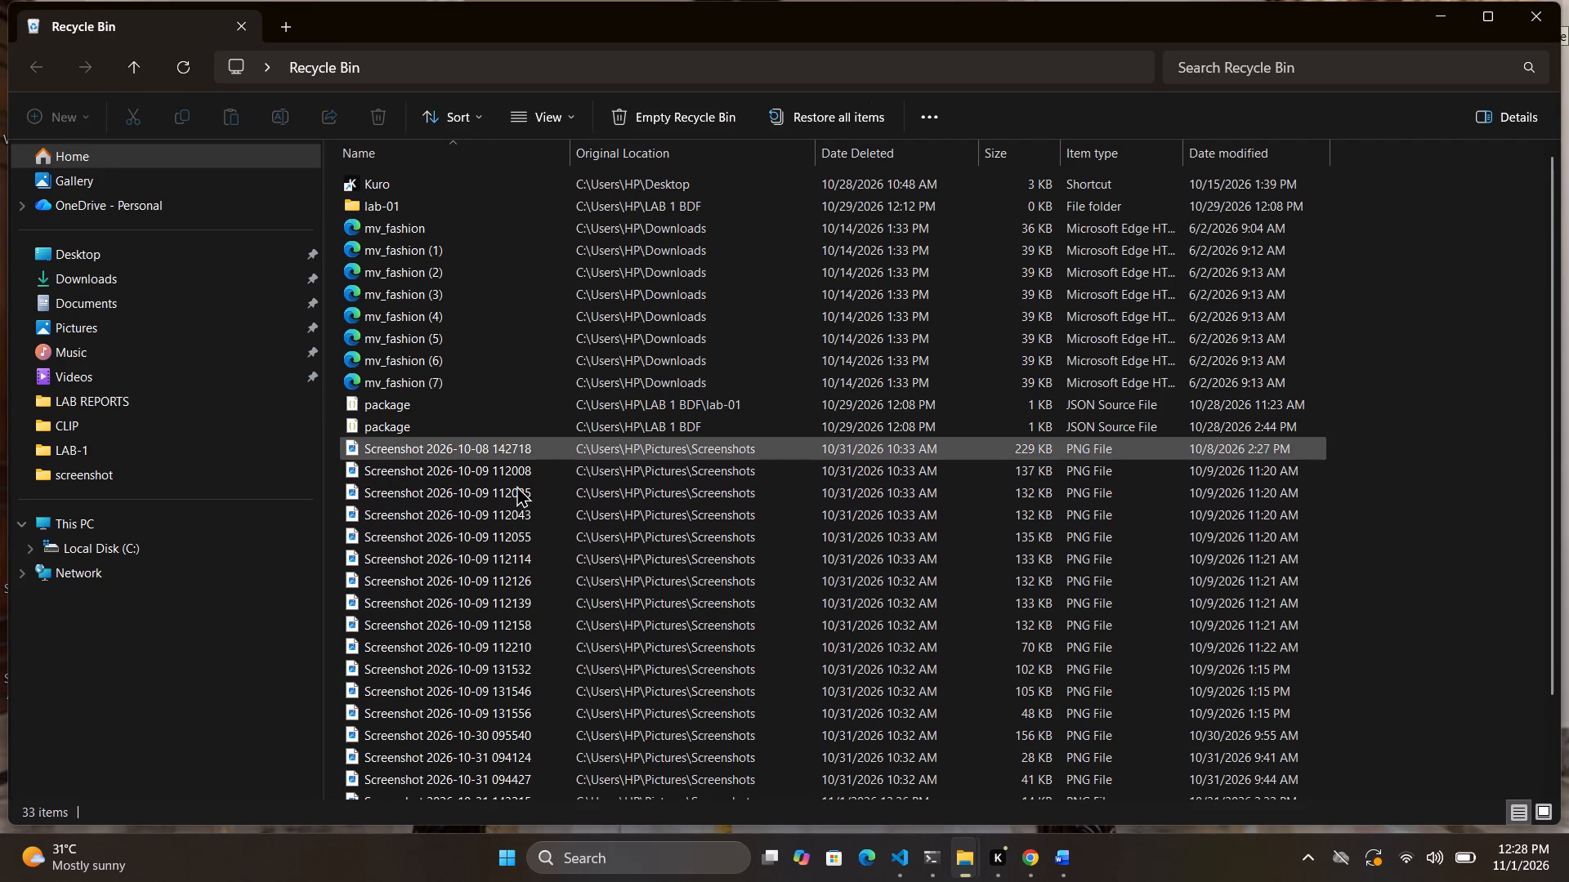
{"action": "scroll", "coordinate": [518, 486], "scroll_direction": "down", "scroll_amount": 20}
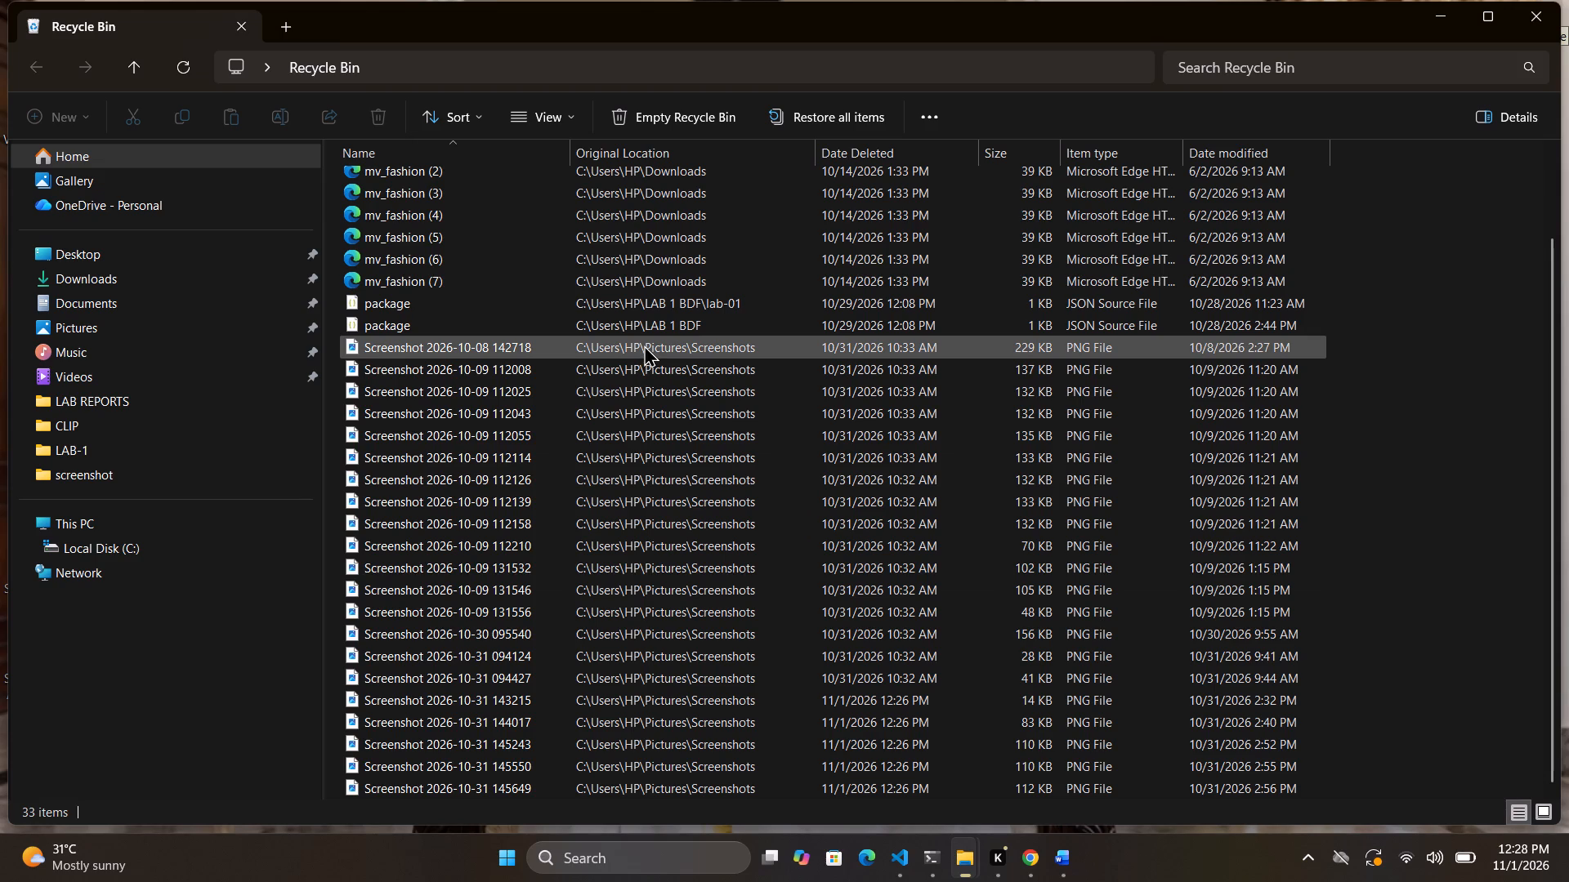
{"action": "double_click", "coordinate": [644, 345]}
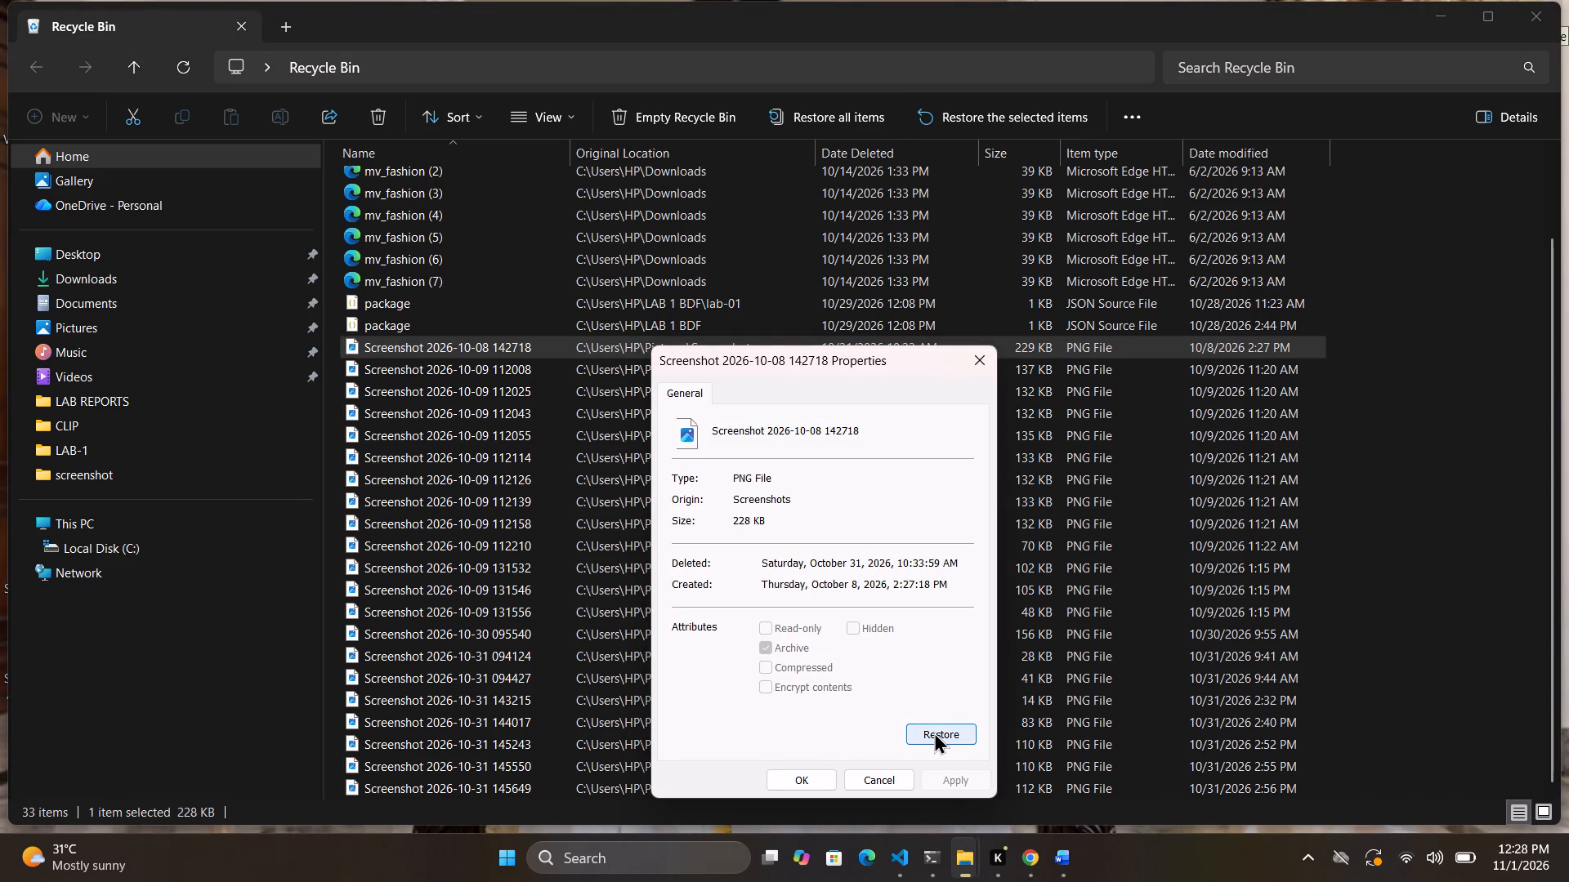
{"action": "left_click", "coordinate": [987, 362]}
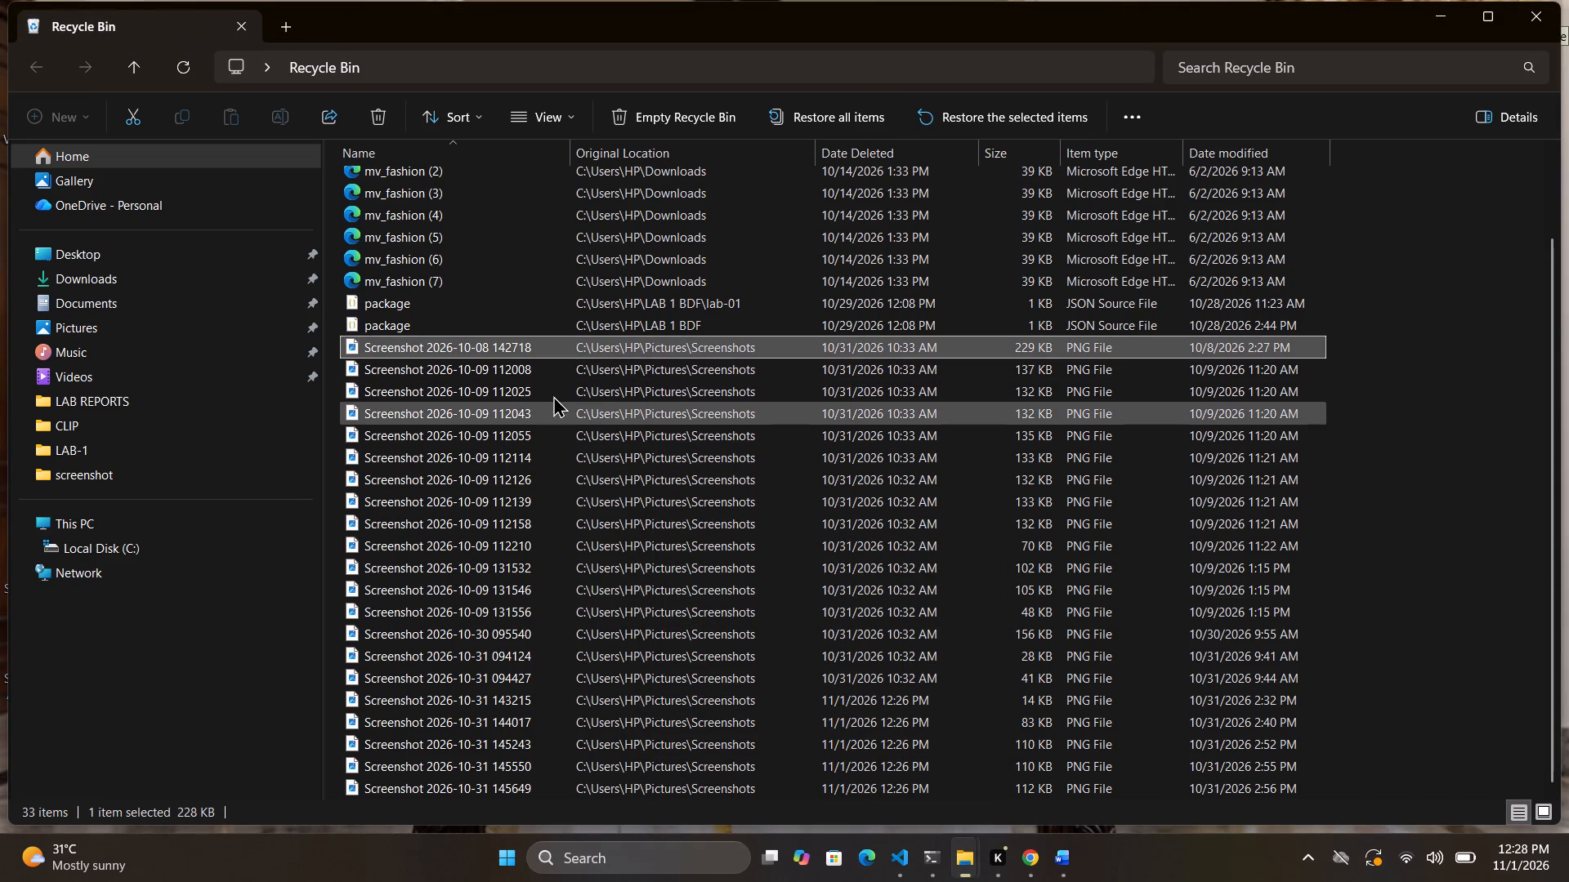
{"action": "left_click", "coordinate": [531, 372]}
{"action": "right_click", "coordinate": [531, 372]}
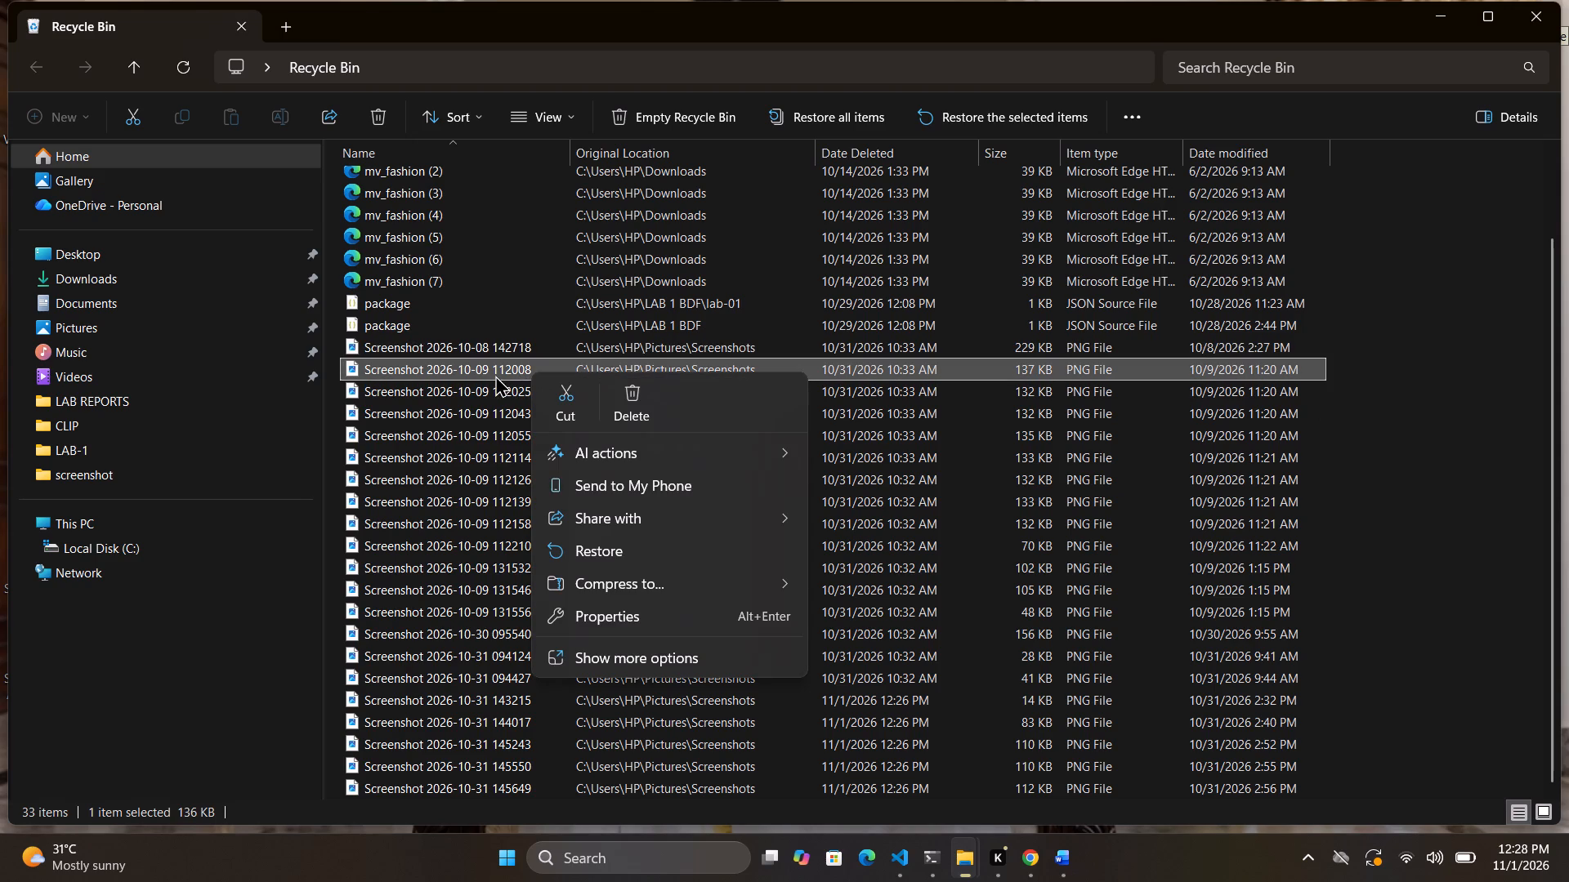
{"action": "left_click", "coordinate": [474, 372]}
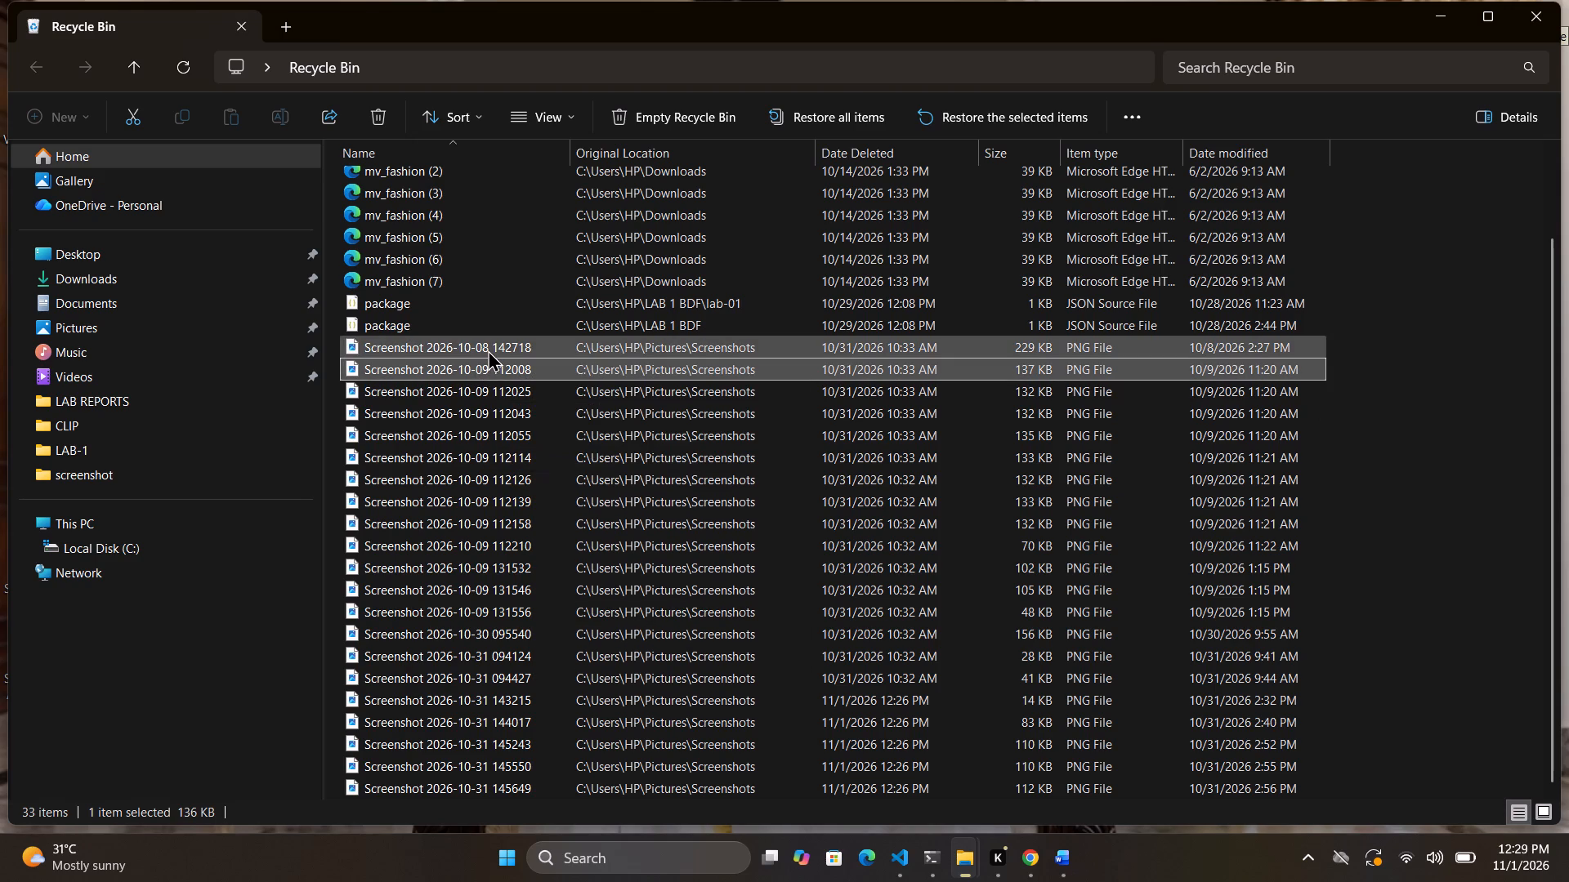
{"action": "left_click", "coordinate": [488, 350]}
{"action": "scroll", "coordinate": [593, 371], "scroll_direction": "down", "scroll_amount": 7}
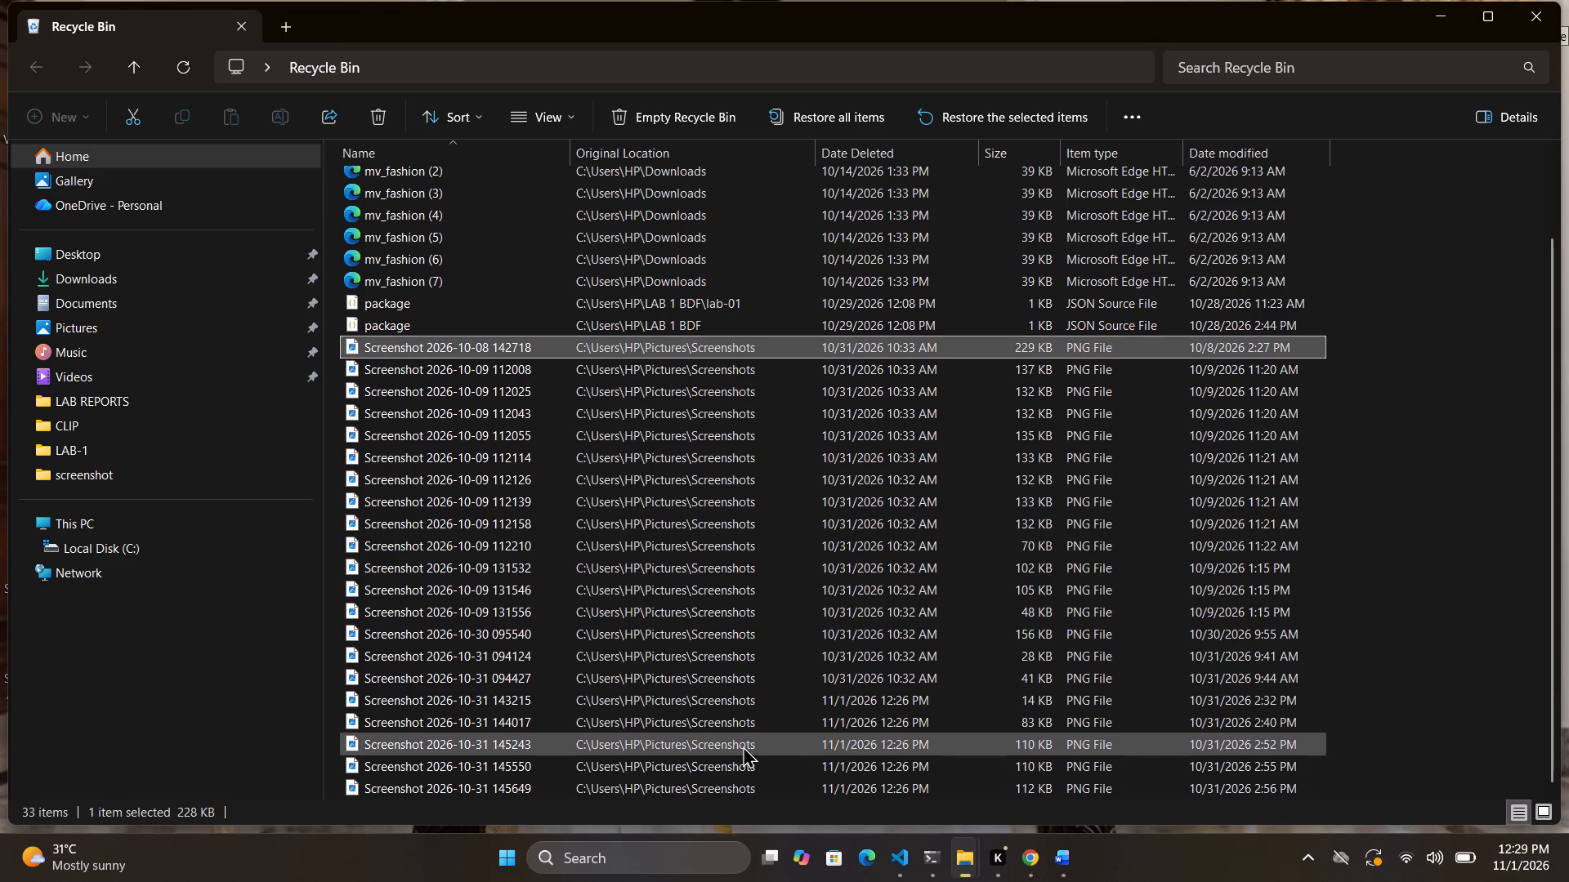
{"action": "right_click", "coordinate": [749, 702]}
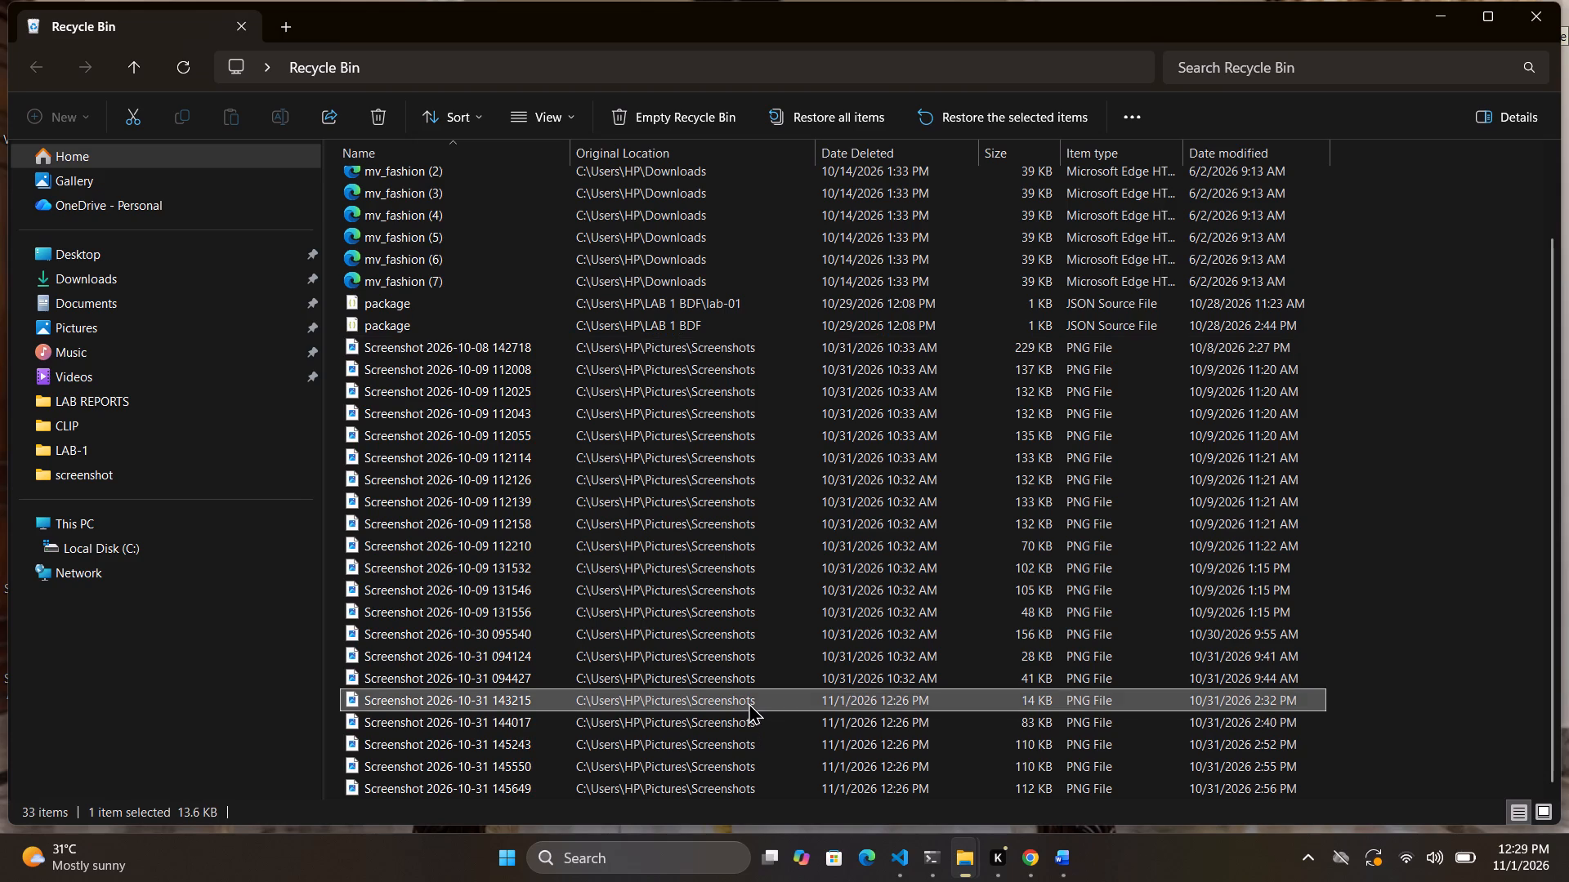
{"action": "left_click", "coordinate": [787, 581]}
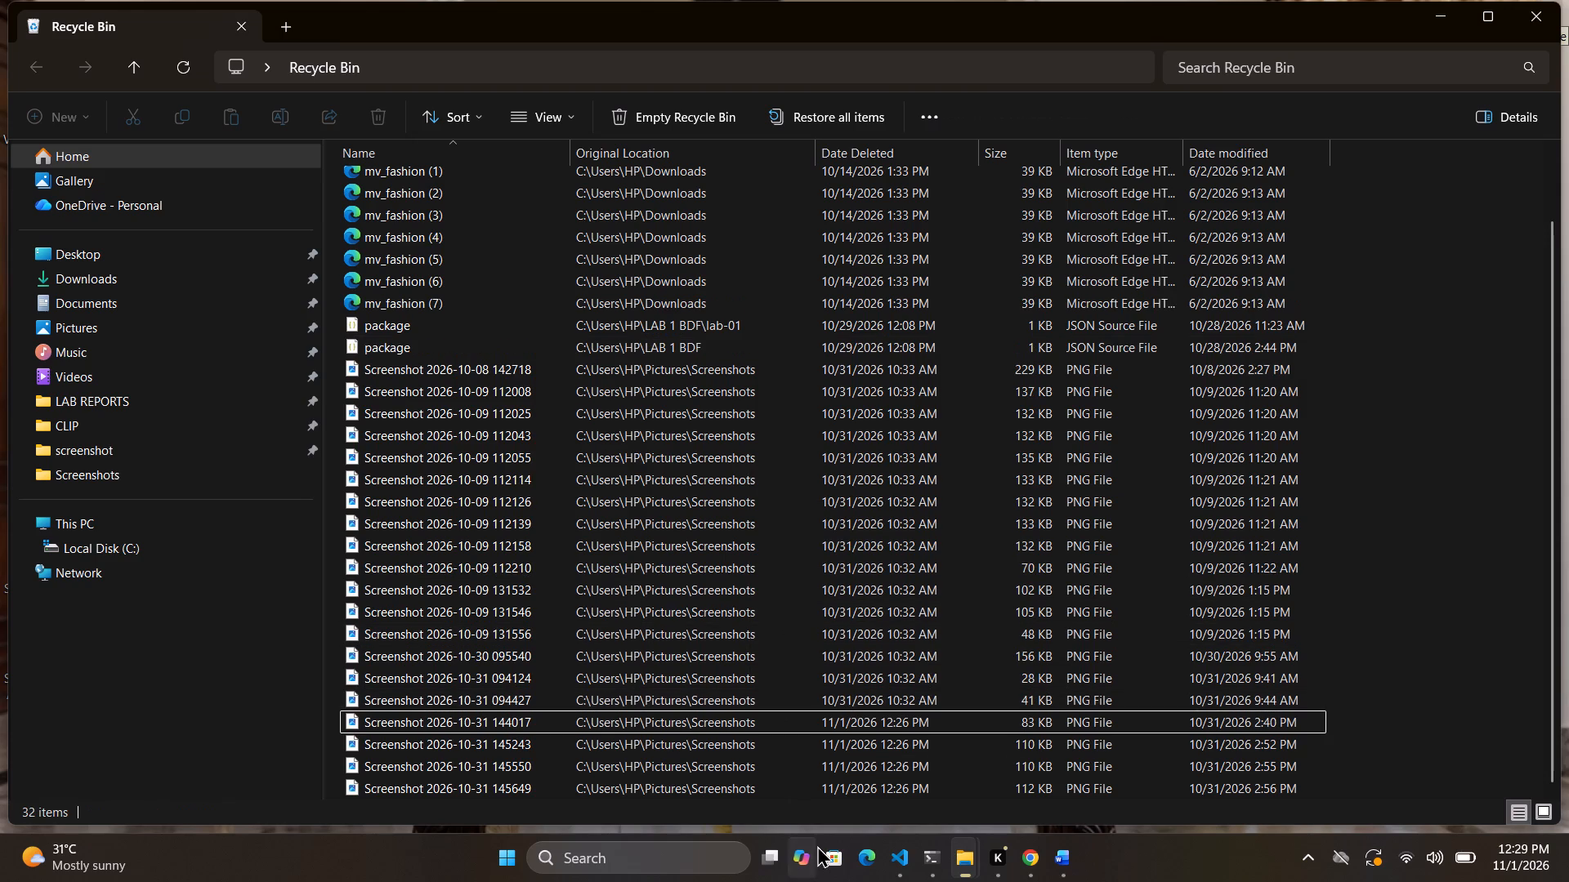
{"action": "right_click", "coordinate": [872, 784]}
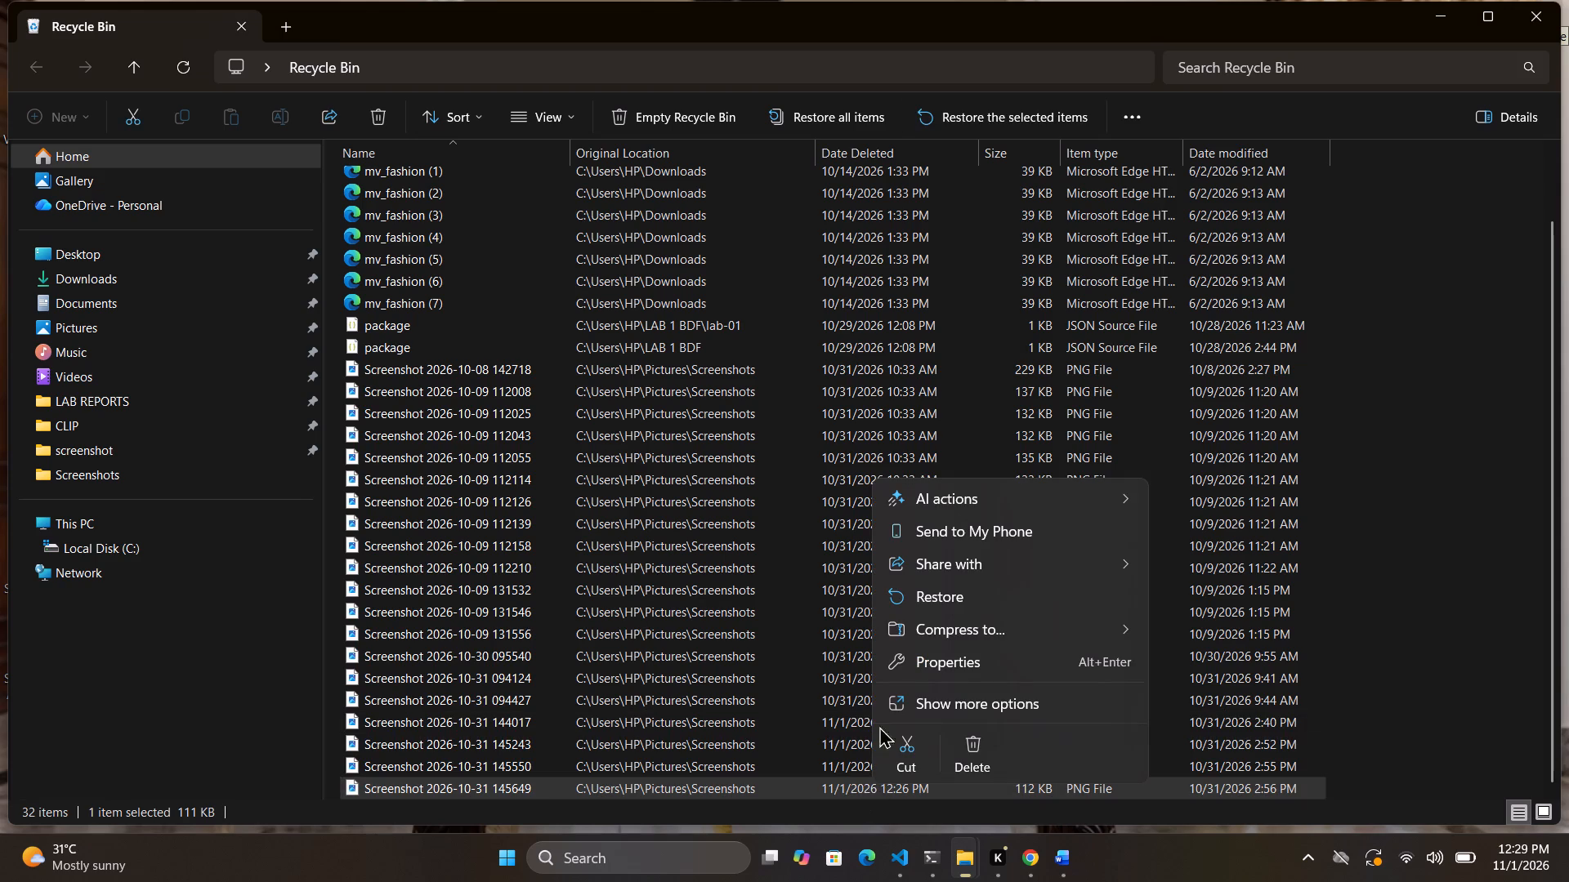
{"action": "left_click", "coordinate": [917, 594]}
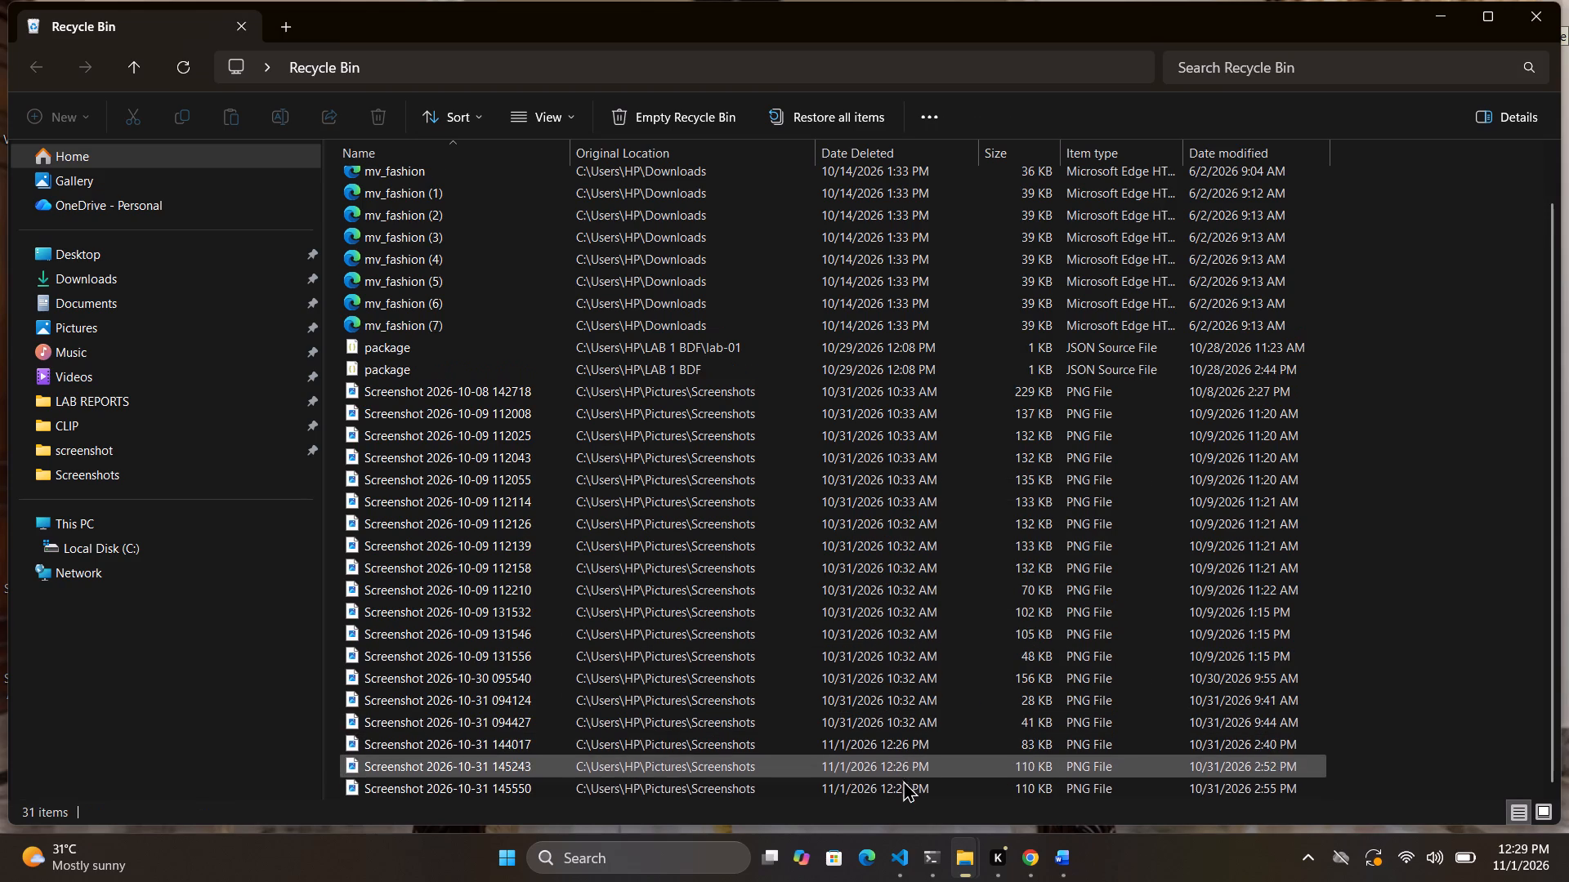
{"action": "right_click", "coordinate": [903, 788]}
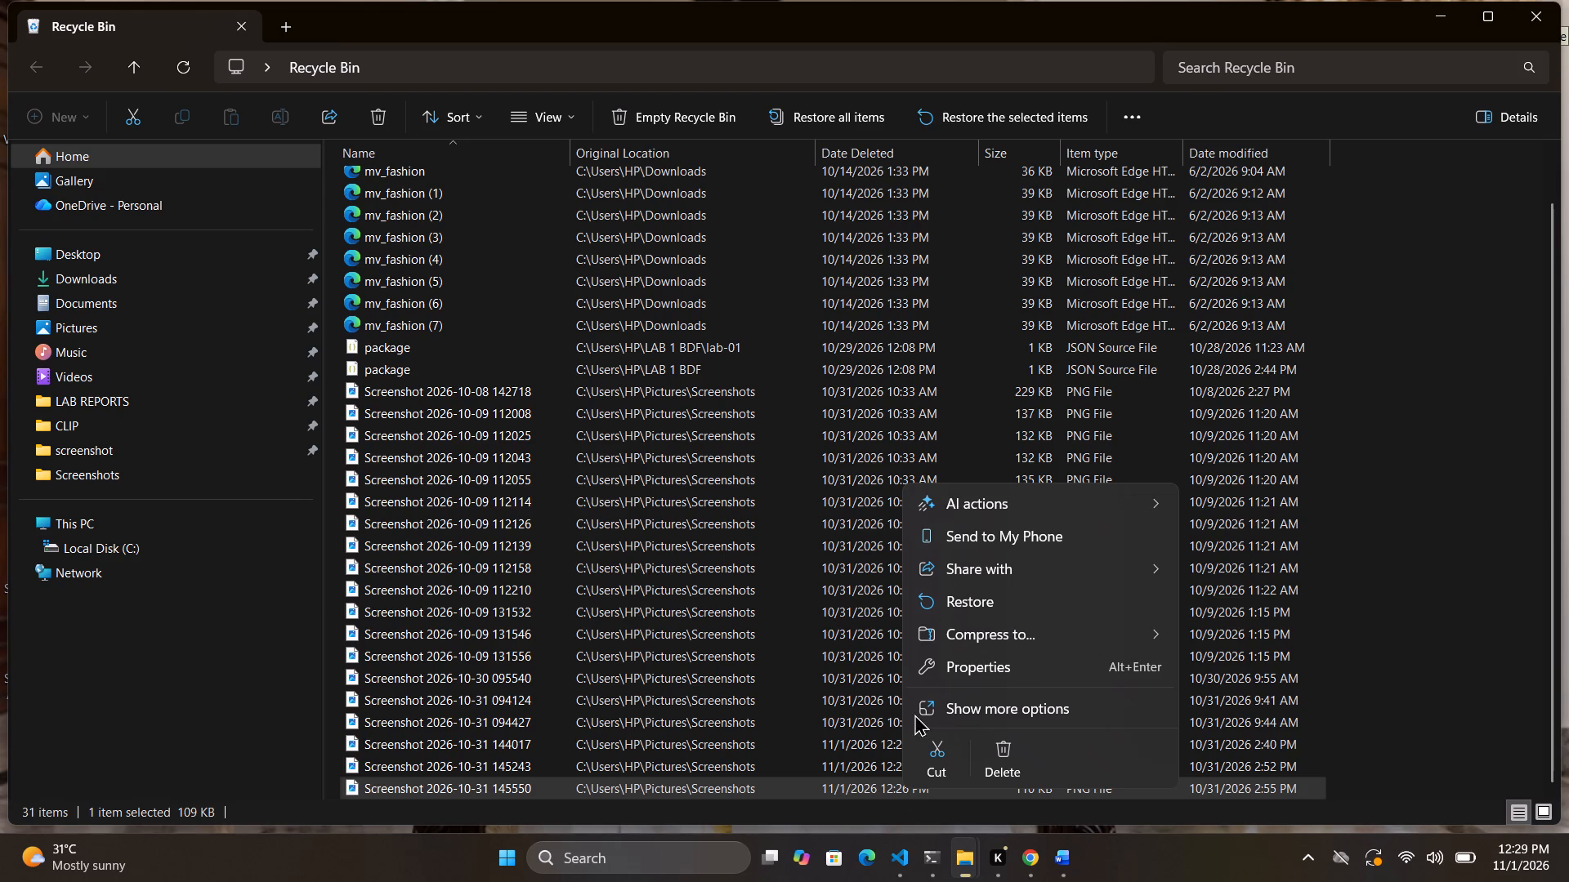
{"action": "left_click", "coordinate": [945, 608]}
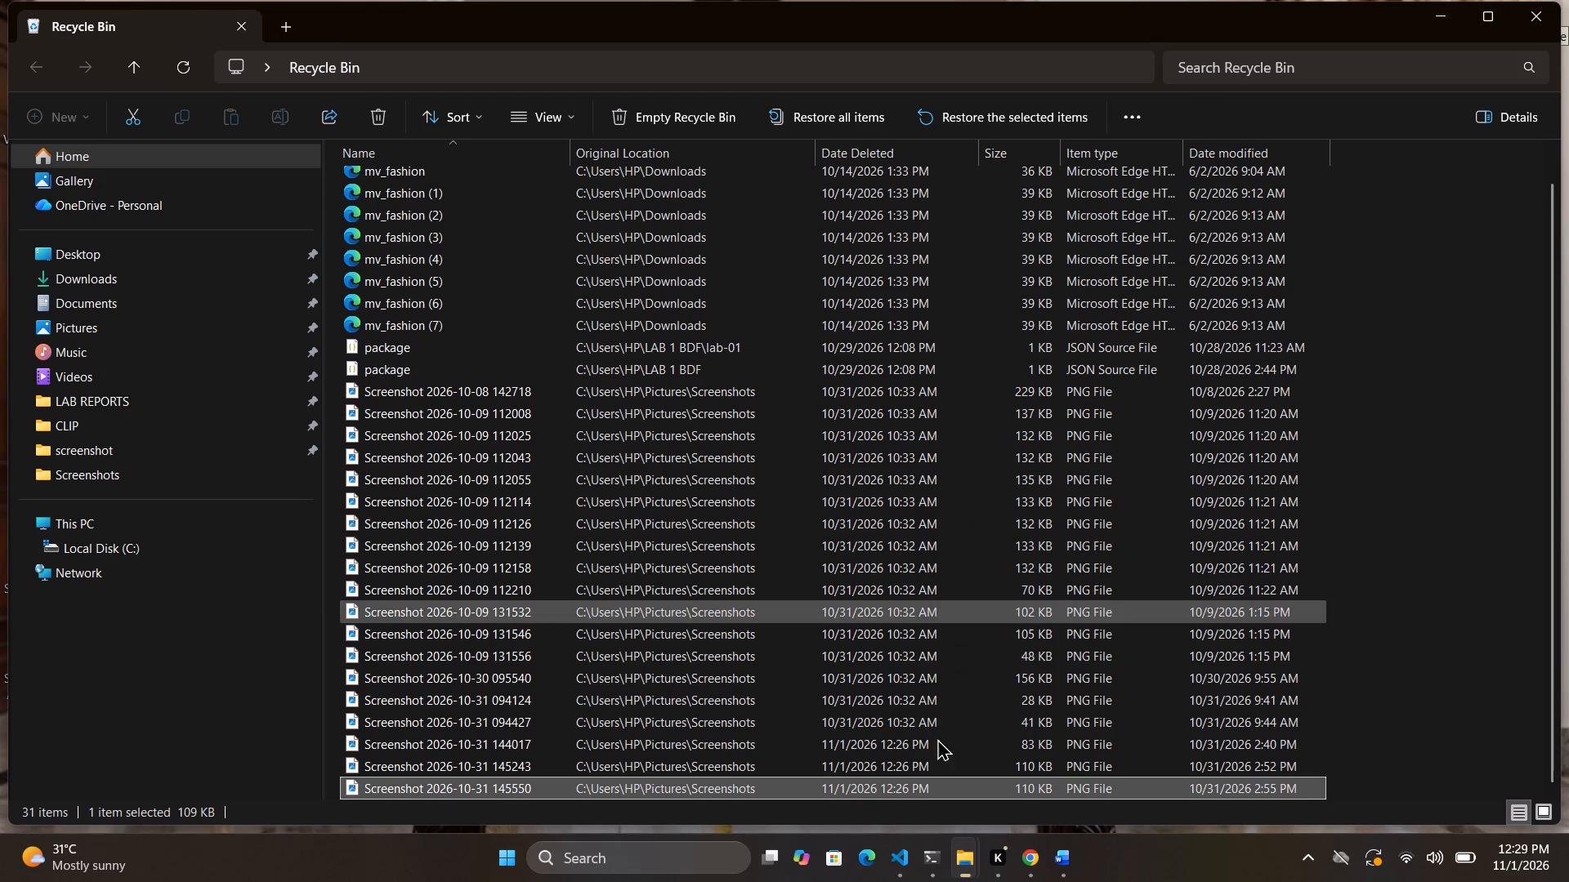
{"action": "right_click", "coordinate": [923, 782]}
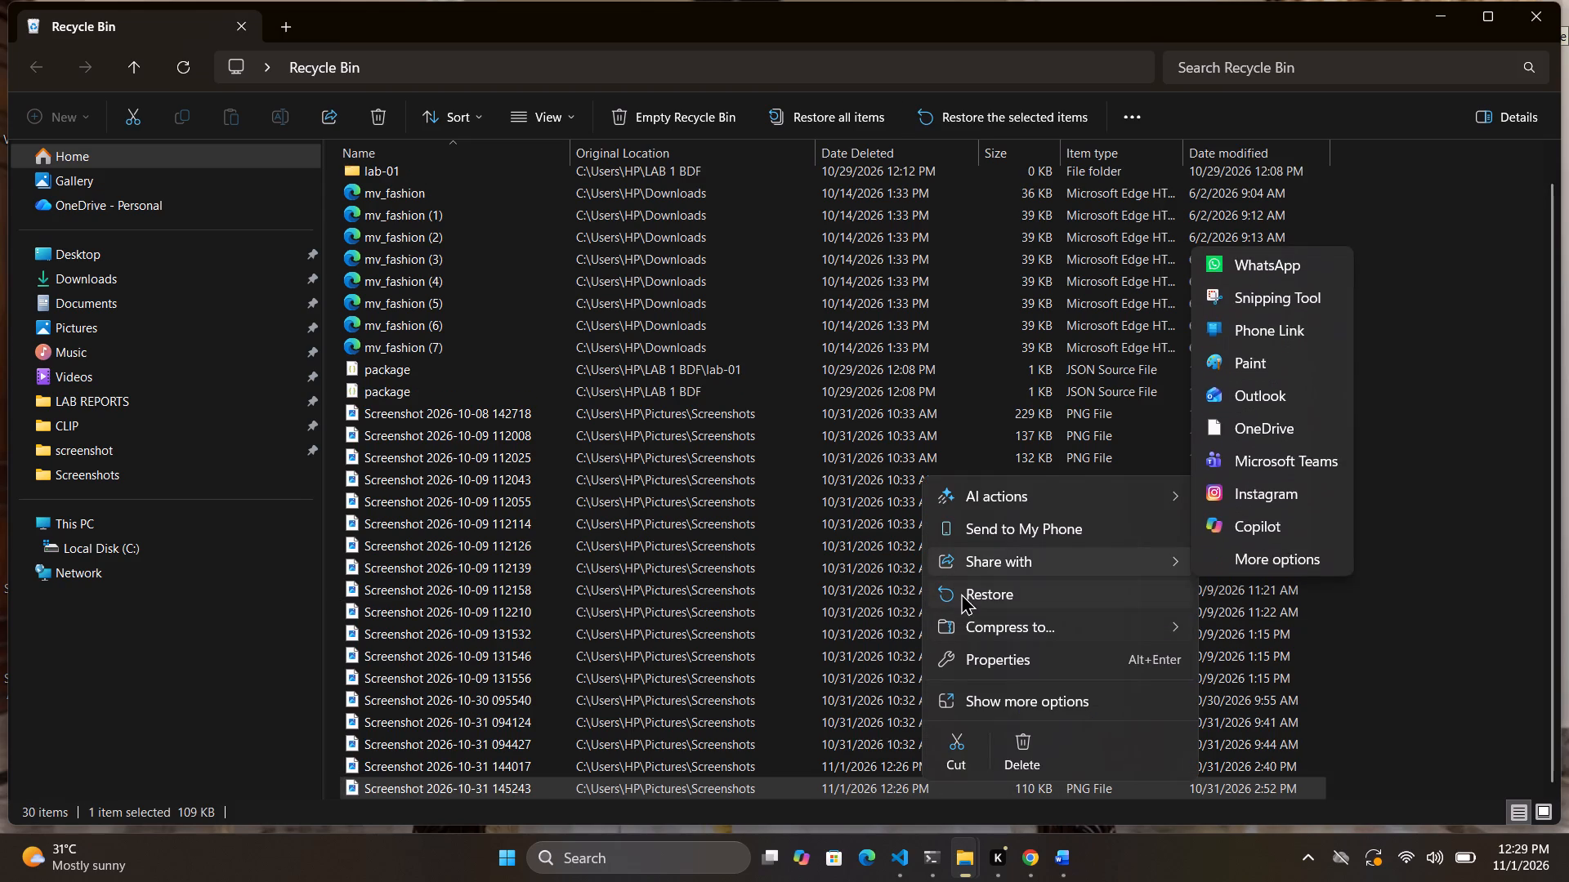
{"action": "left_click", "coordinate": [962, 591]}
{"action": "left_click", "coordinate": [915, 781]}
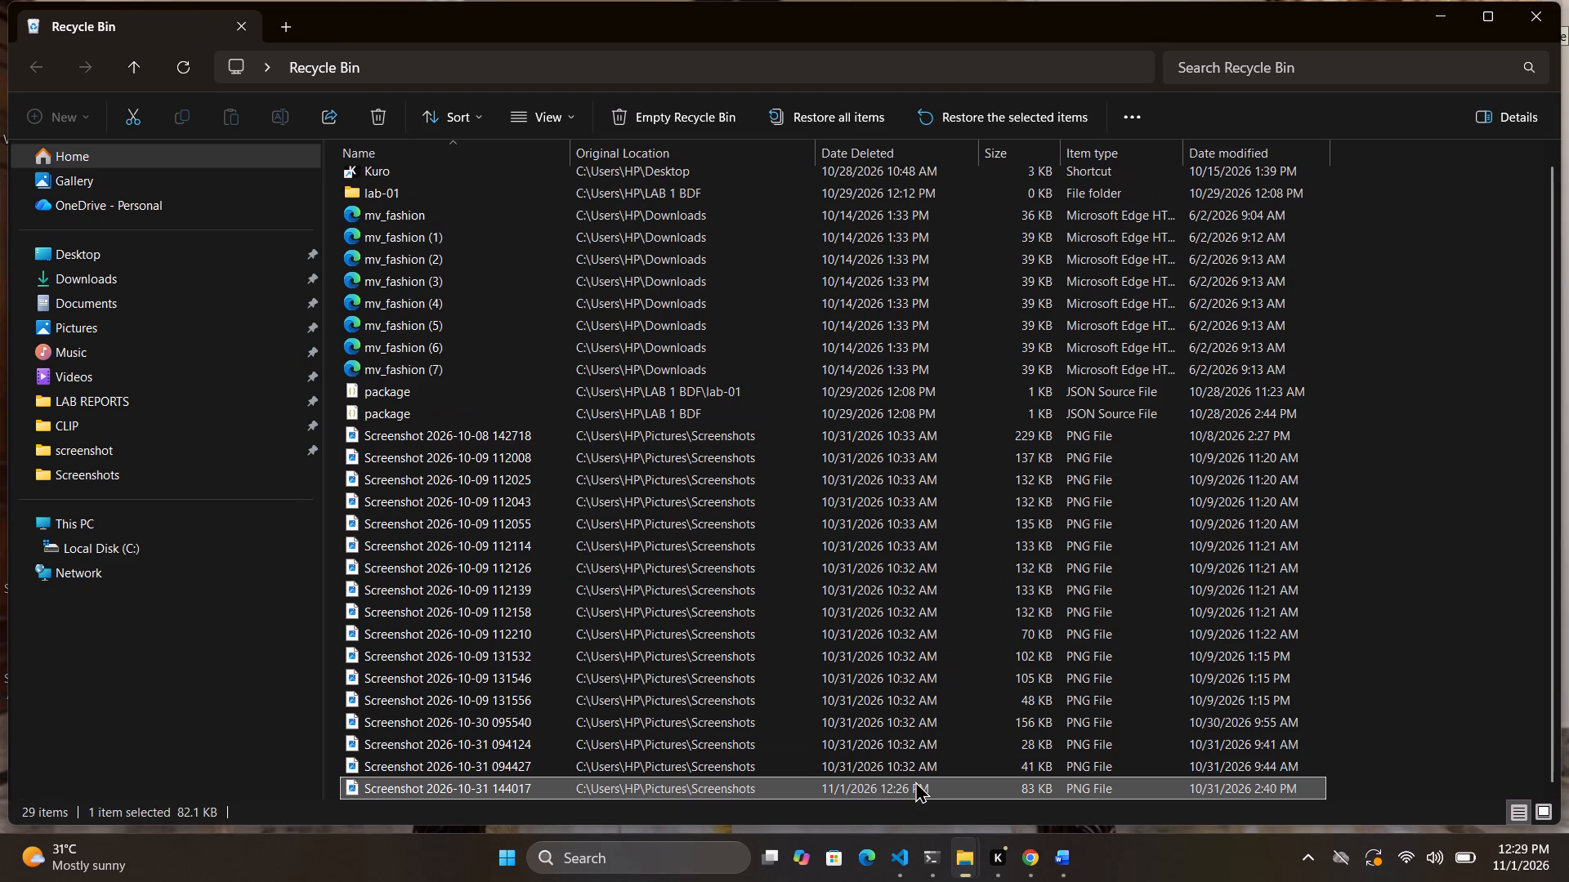
{"action": "right_click", "coordinate": [914, 780]}
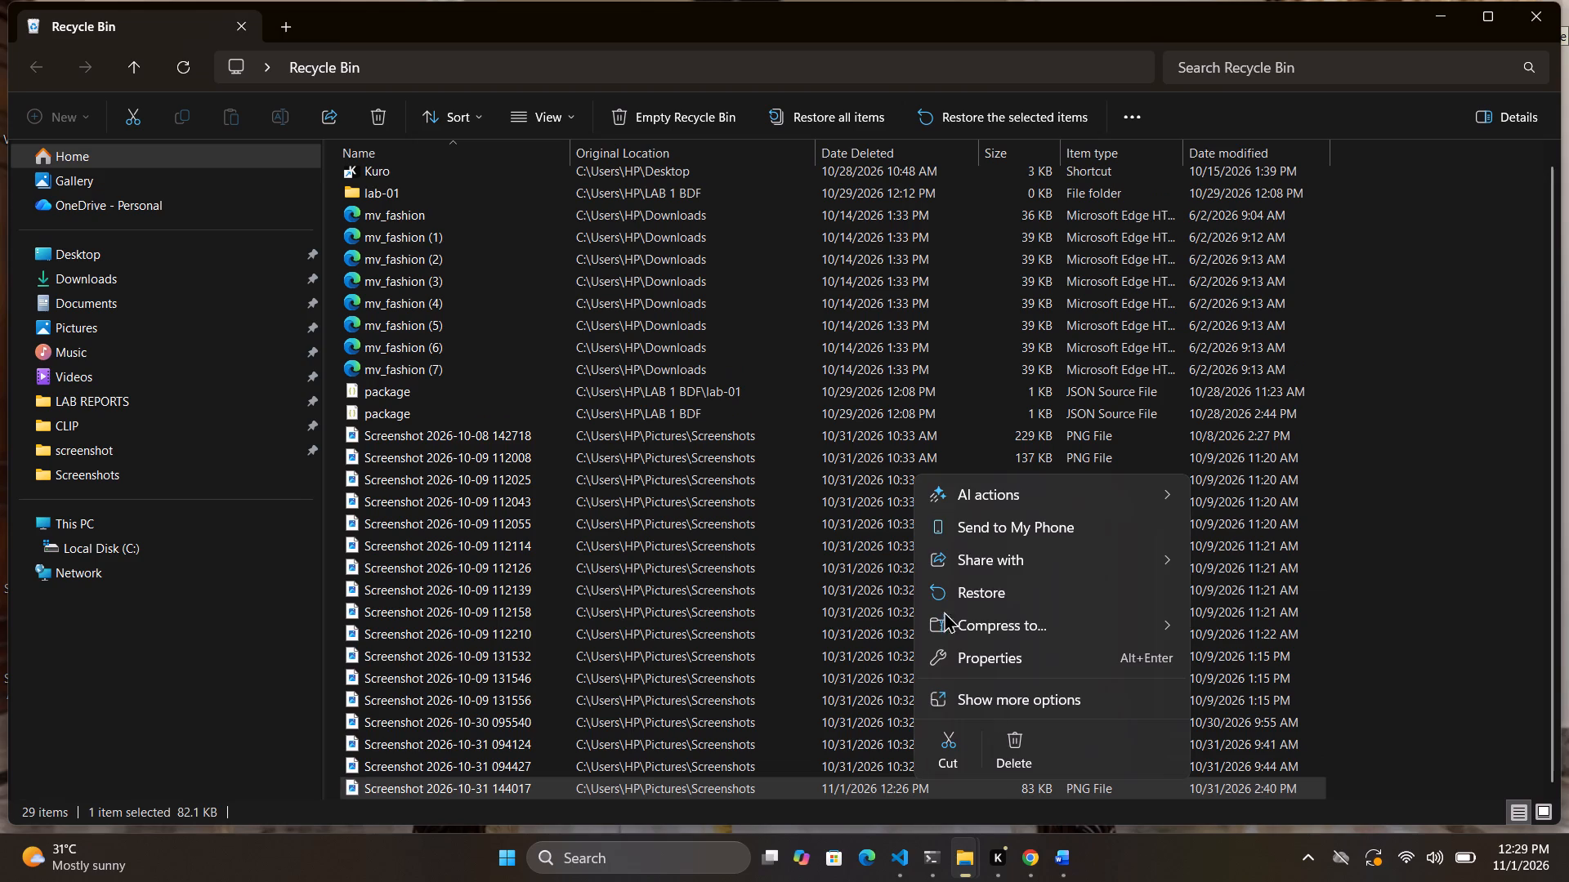
{"action": "left_click", "coordinate": [952, 591]}
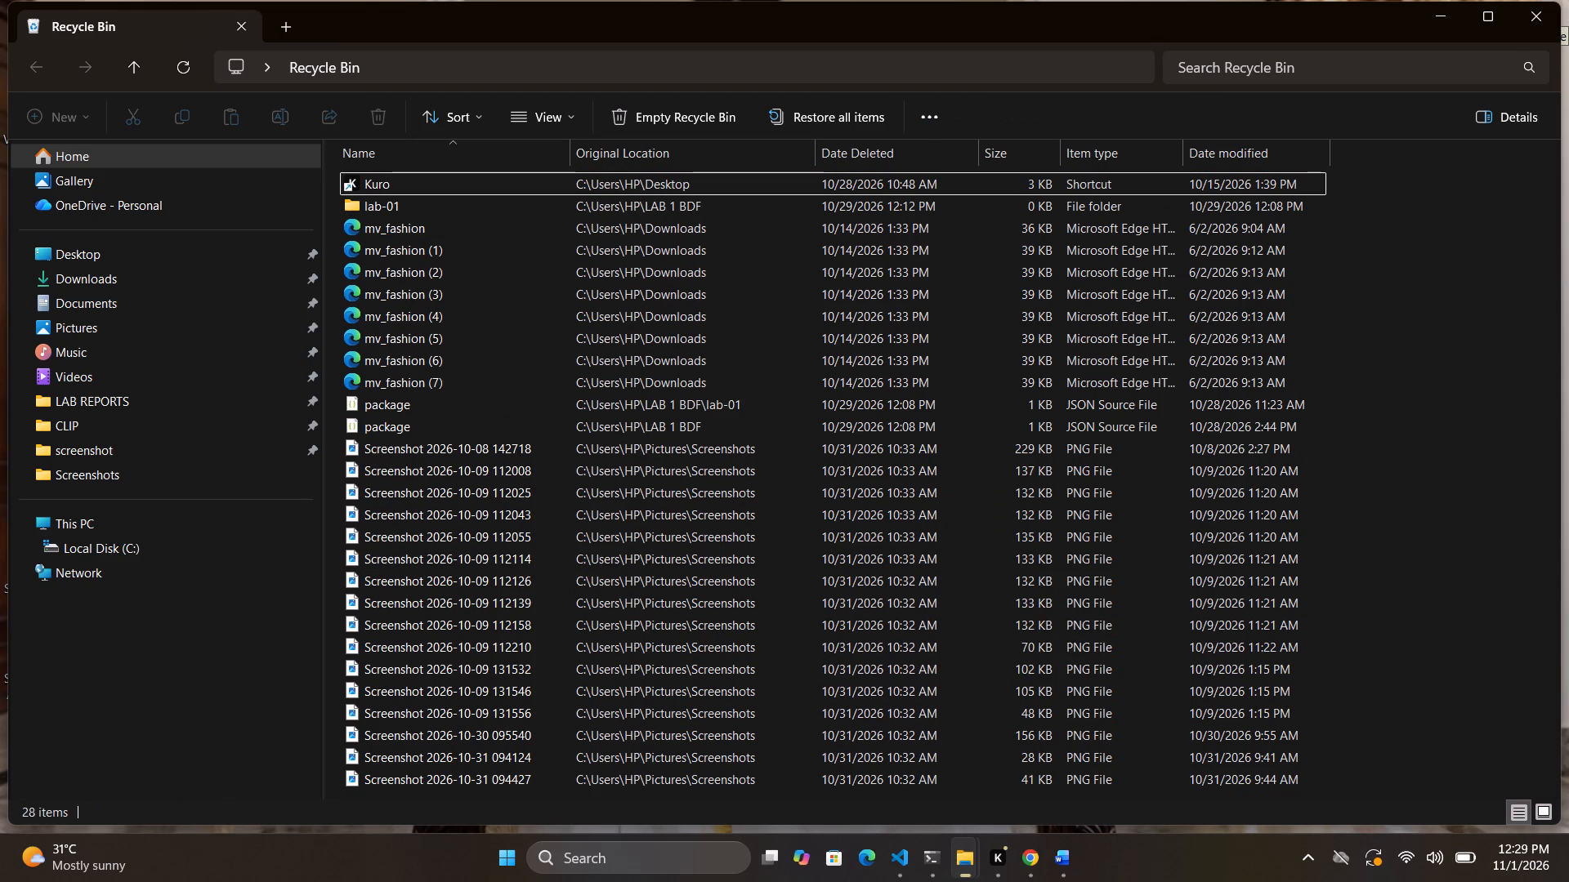
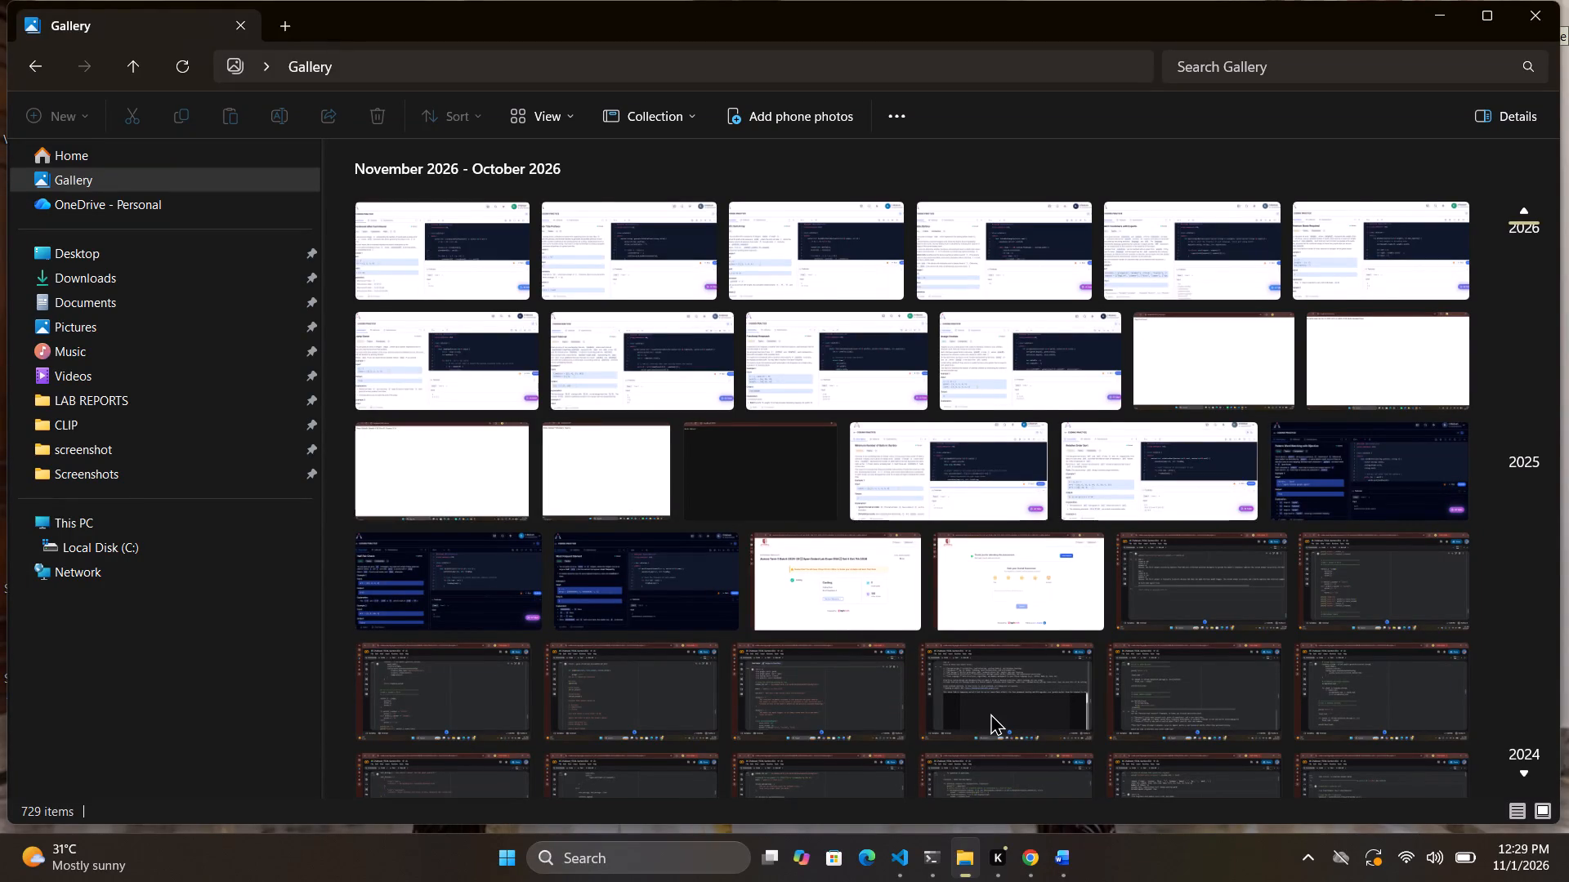
{"action": "scroll", "coordinate": [990, 713], "scroll_direction": "down", "scroll_amount": 19}
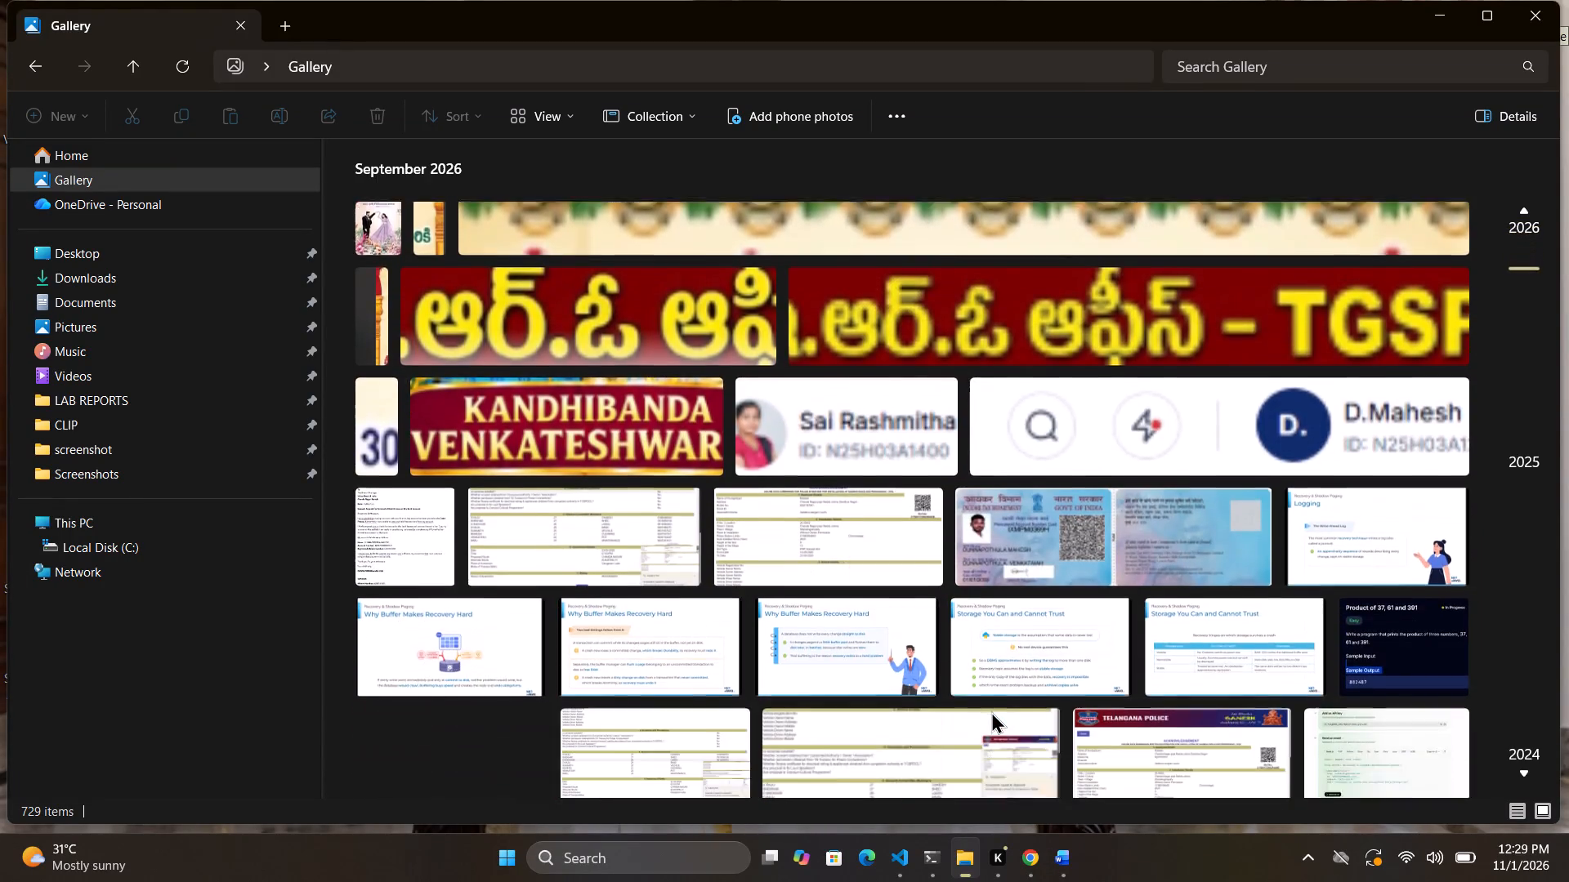
{"action": "scroll", "coordinate": [991, 710], "scroll_direction": "down", "scroll_amount": 6}
{"action": "scroll", "coordinate": [991, 710], "scroll_direction": "up", "scroll_amount": 18}
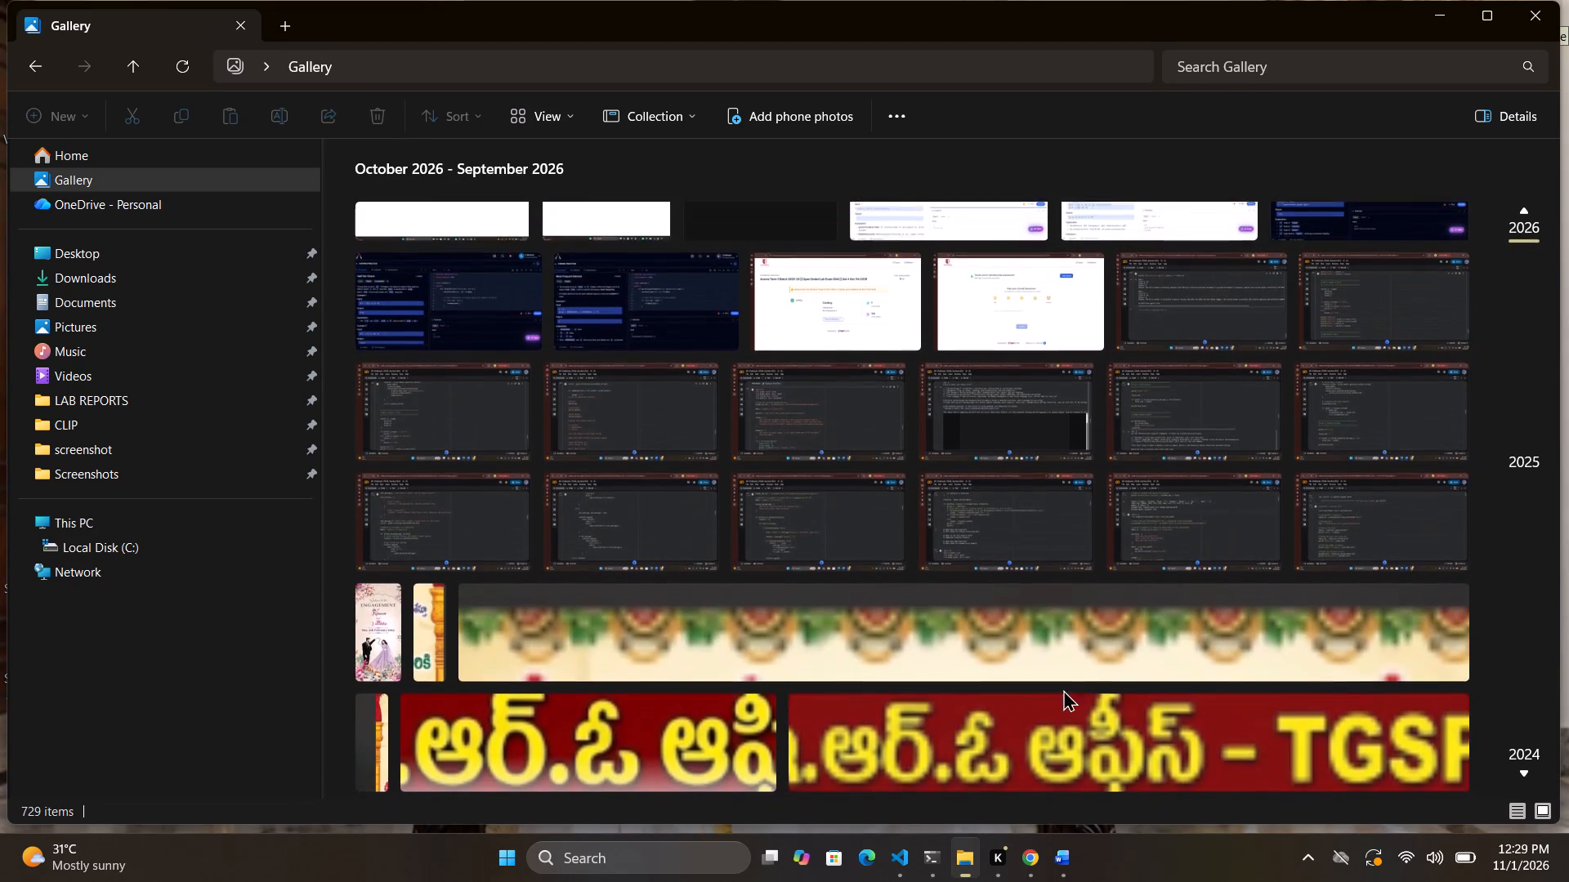
{"action": "scroll", "coordinate": [1505, 697], "scroll_direction": "down", "scroll_amount": 5}
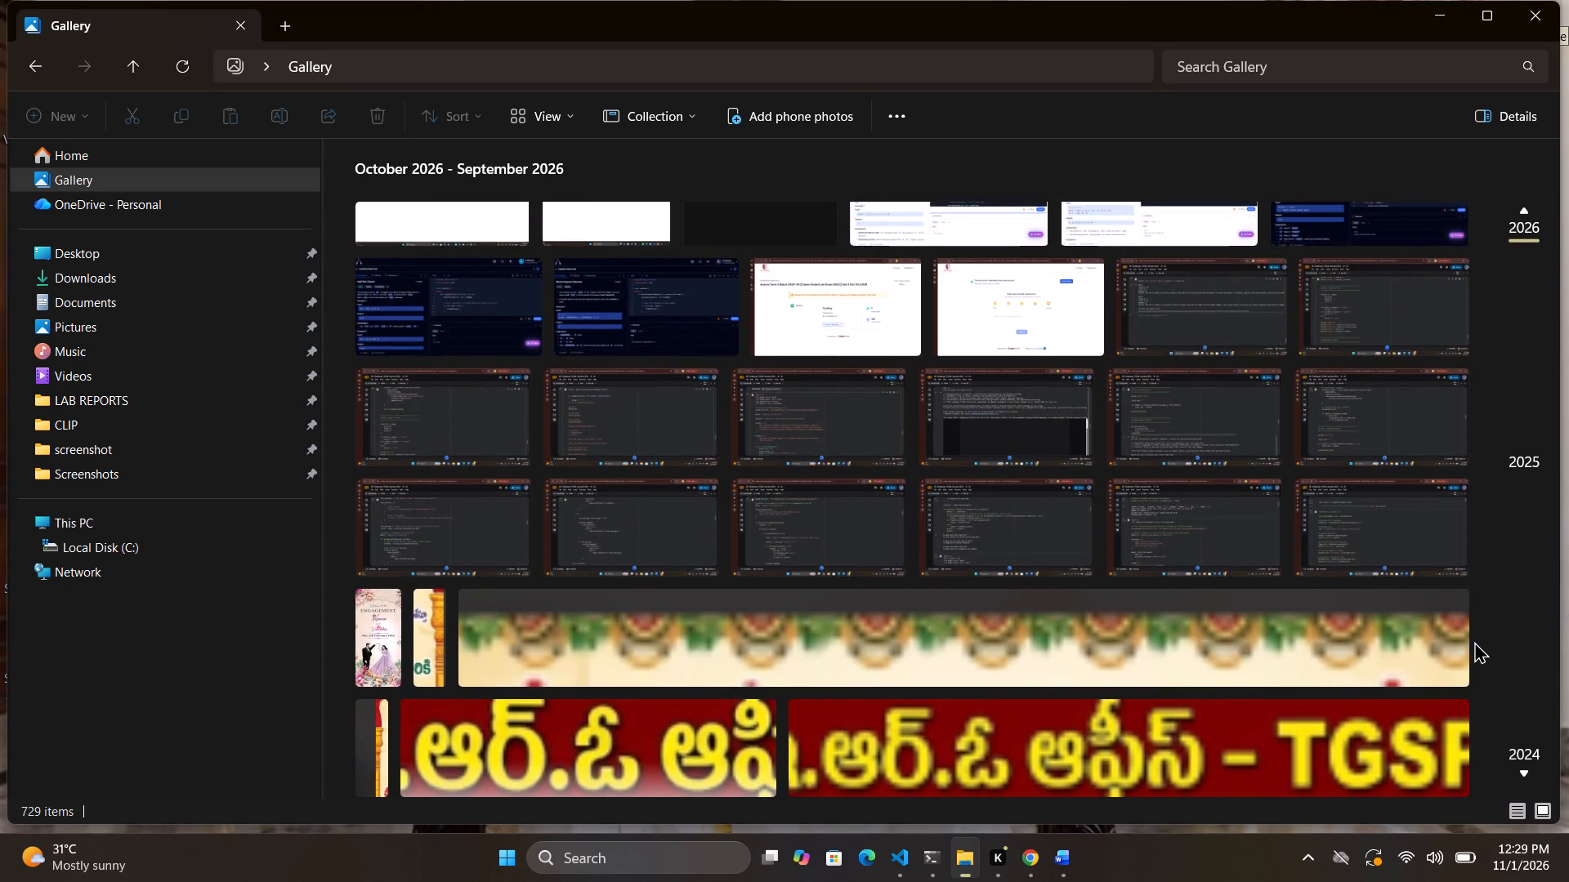
{"action": "left_click_drag", "start_coordinate": [1482, 764], "coordinate": [1140, 443]}
{"action": "left_click", "coordinate": [864, 333]}
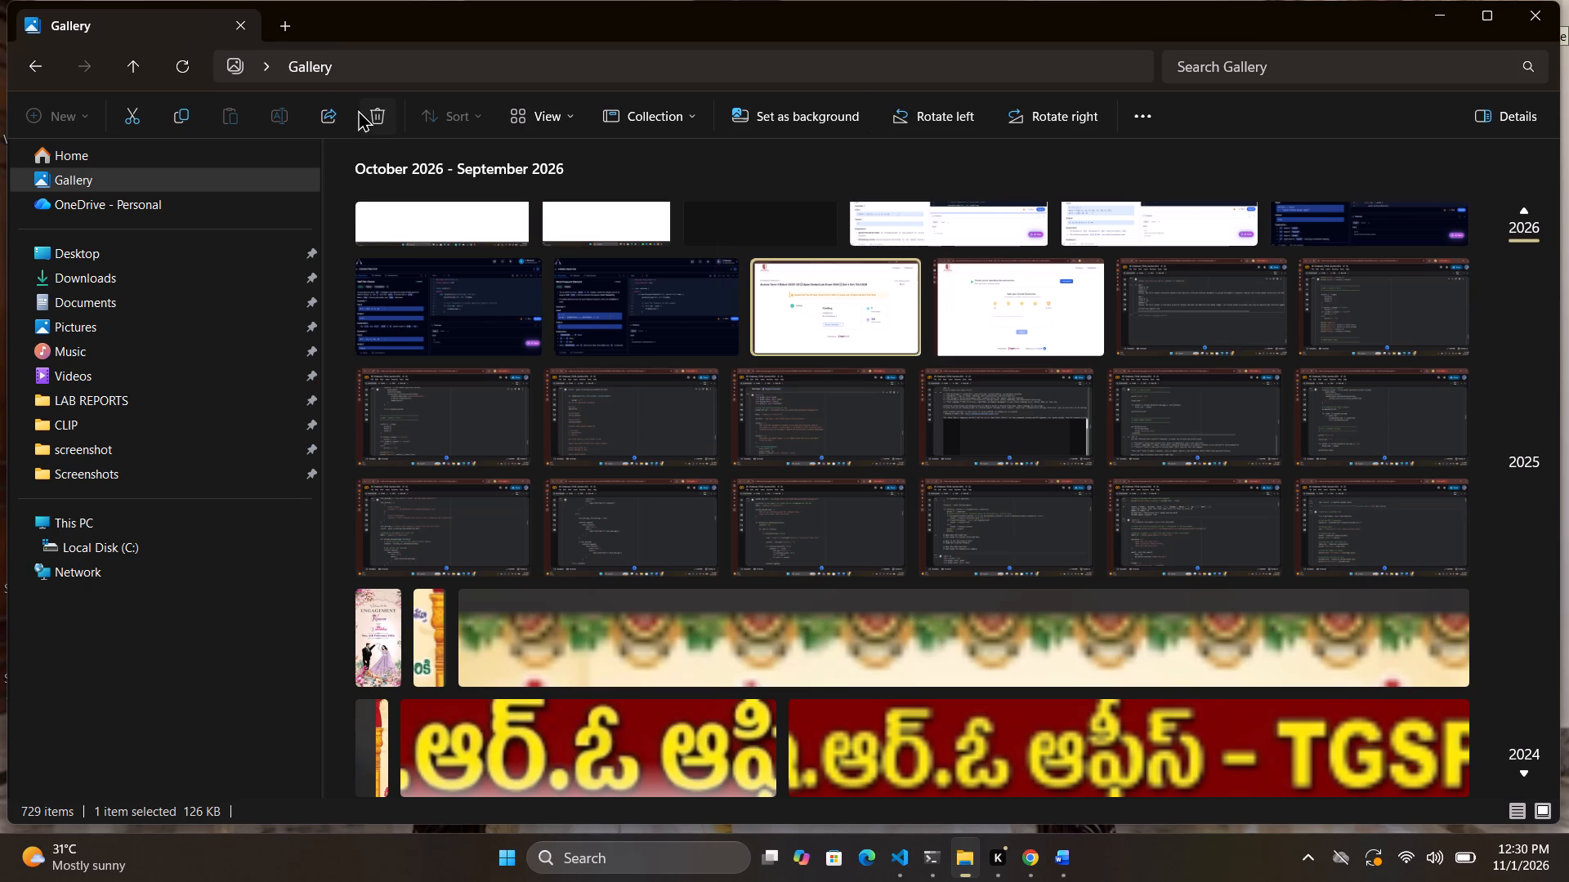
{"action": "left_click", "coordinate": [370, 114]}
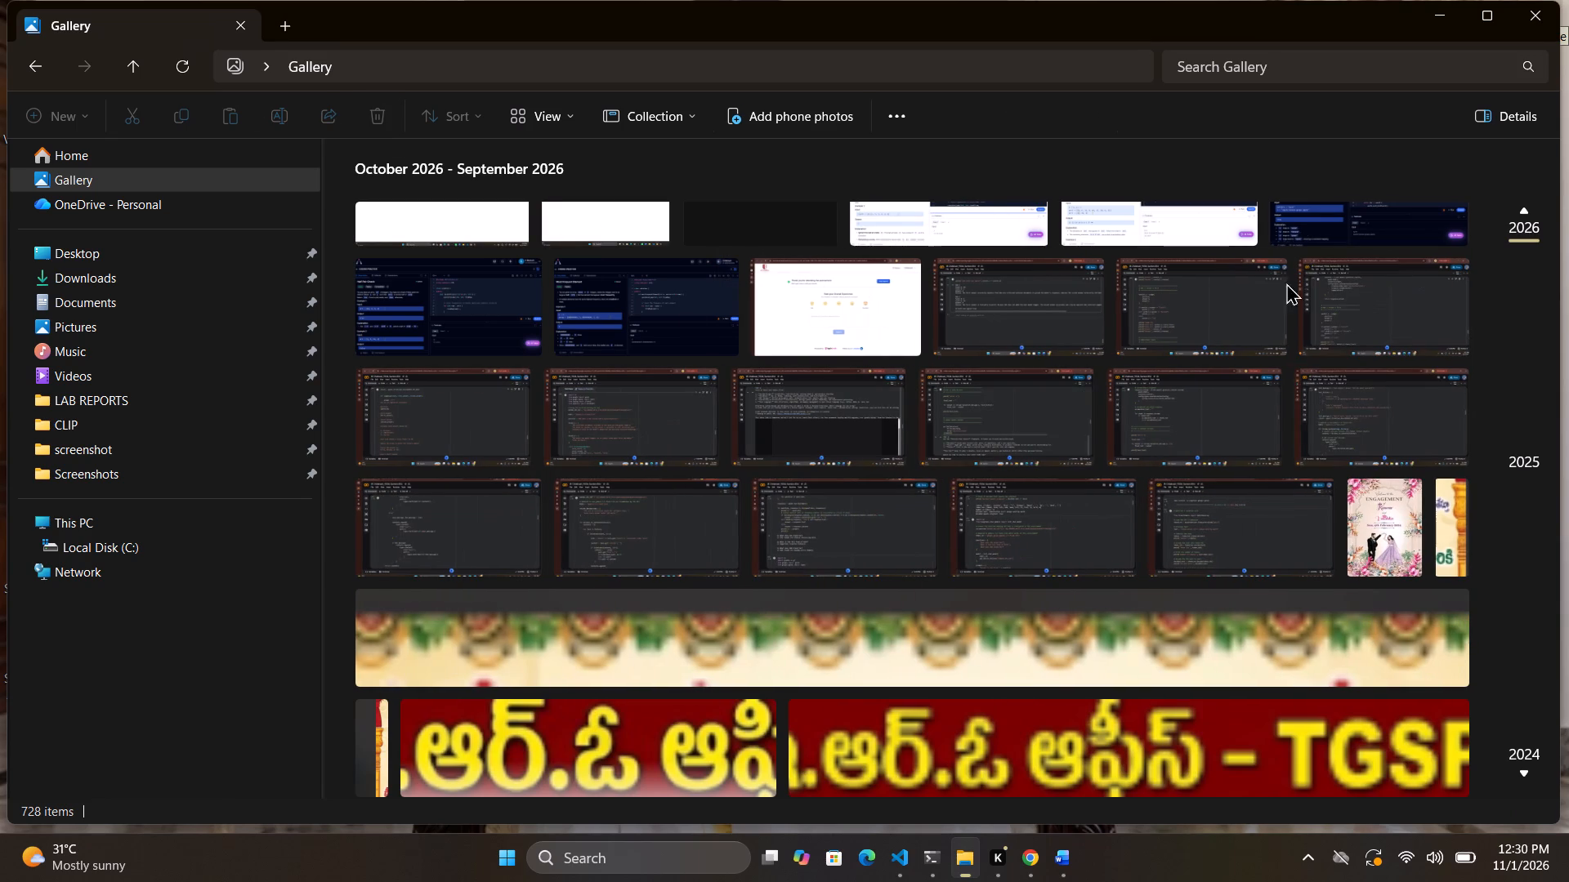
{"action": "left_click", "coordinate": [1543, 2]}
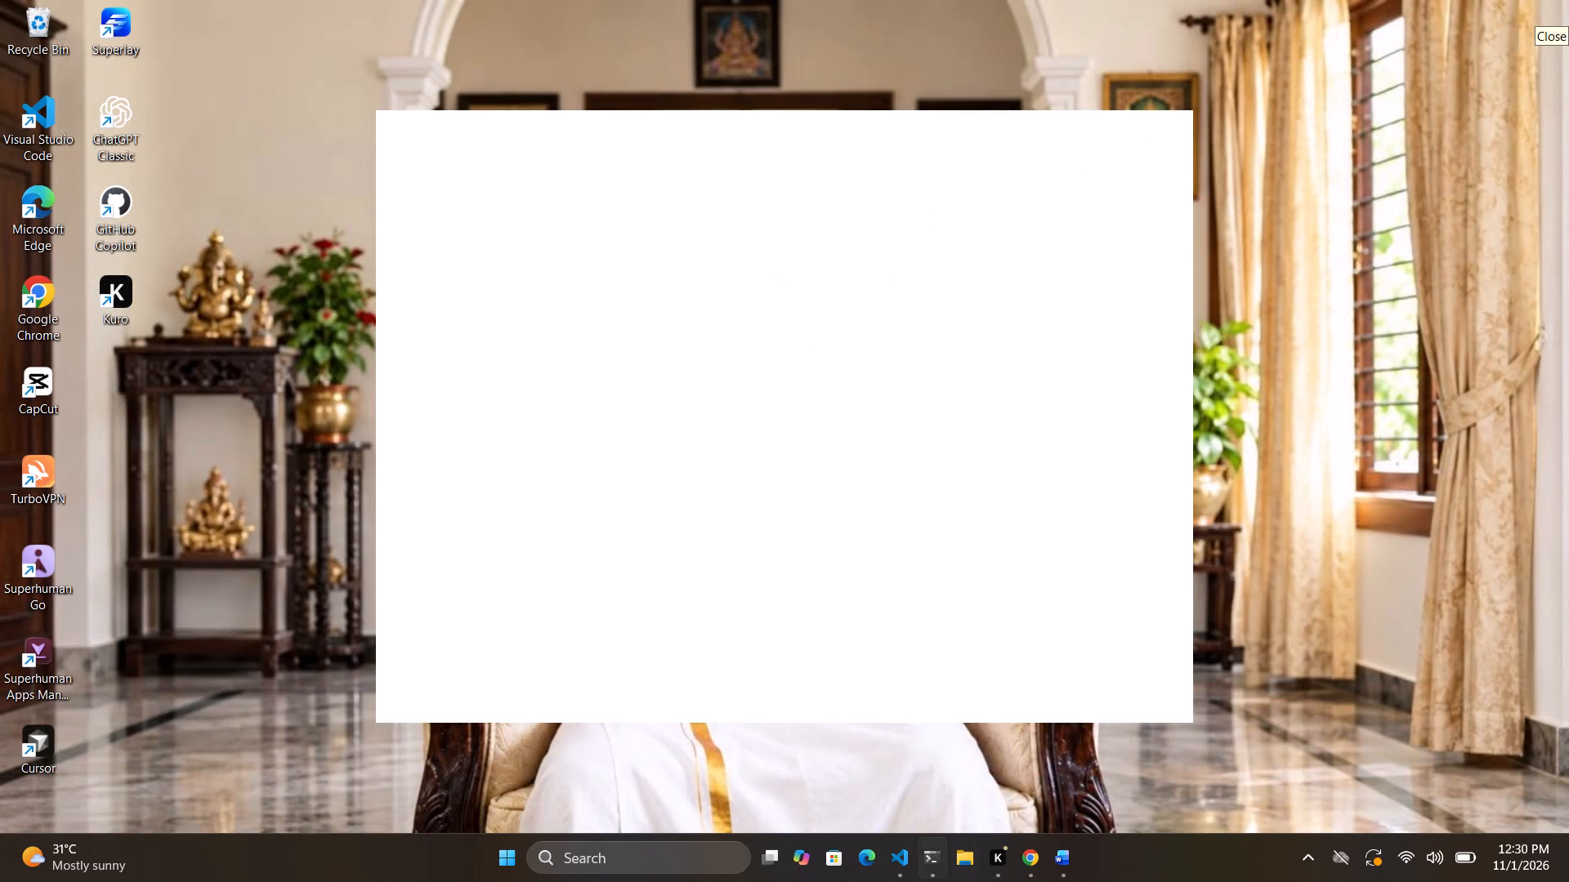
Switch to the lab report in Word and replace the certificate's student name placeholder, including its angle brackets, with the student's name.
{"action": "left_click", "coordinate": [1066, 860]}
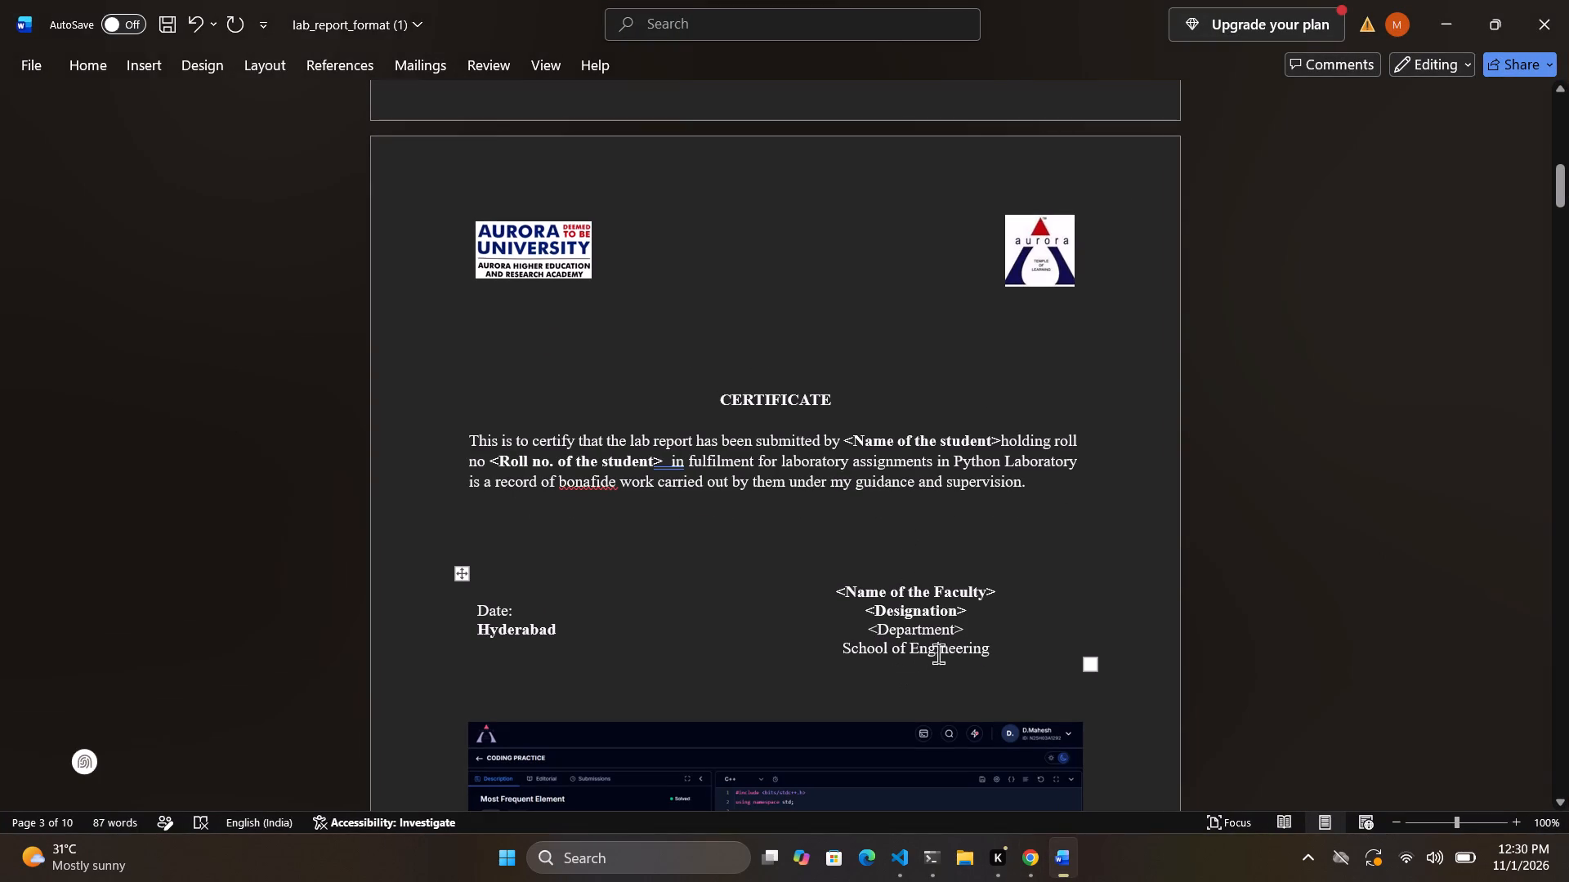
{"action": "left_click", "coordinate": [988, 442]}
{"action": "key", "text": "BackSpace"}
{"action": "key", "text": "BackSpace"}
{"action": "key", "text": "BackSpace"}
{"action": "key", "text": "BackSpace"}
{"action": "key", "text": "BackSpace"}
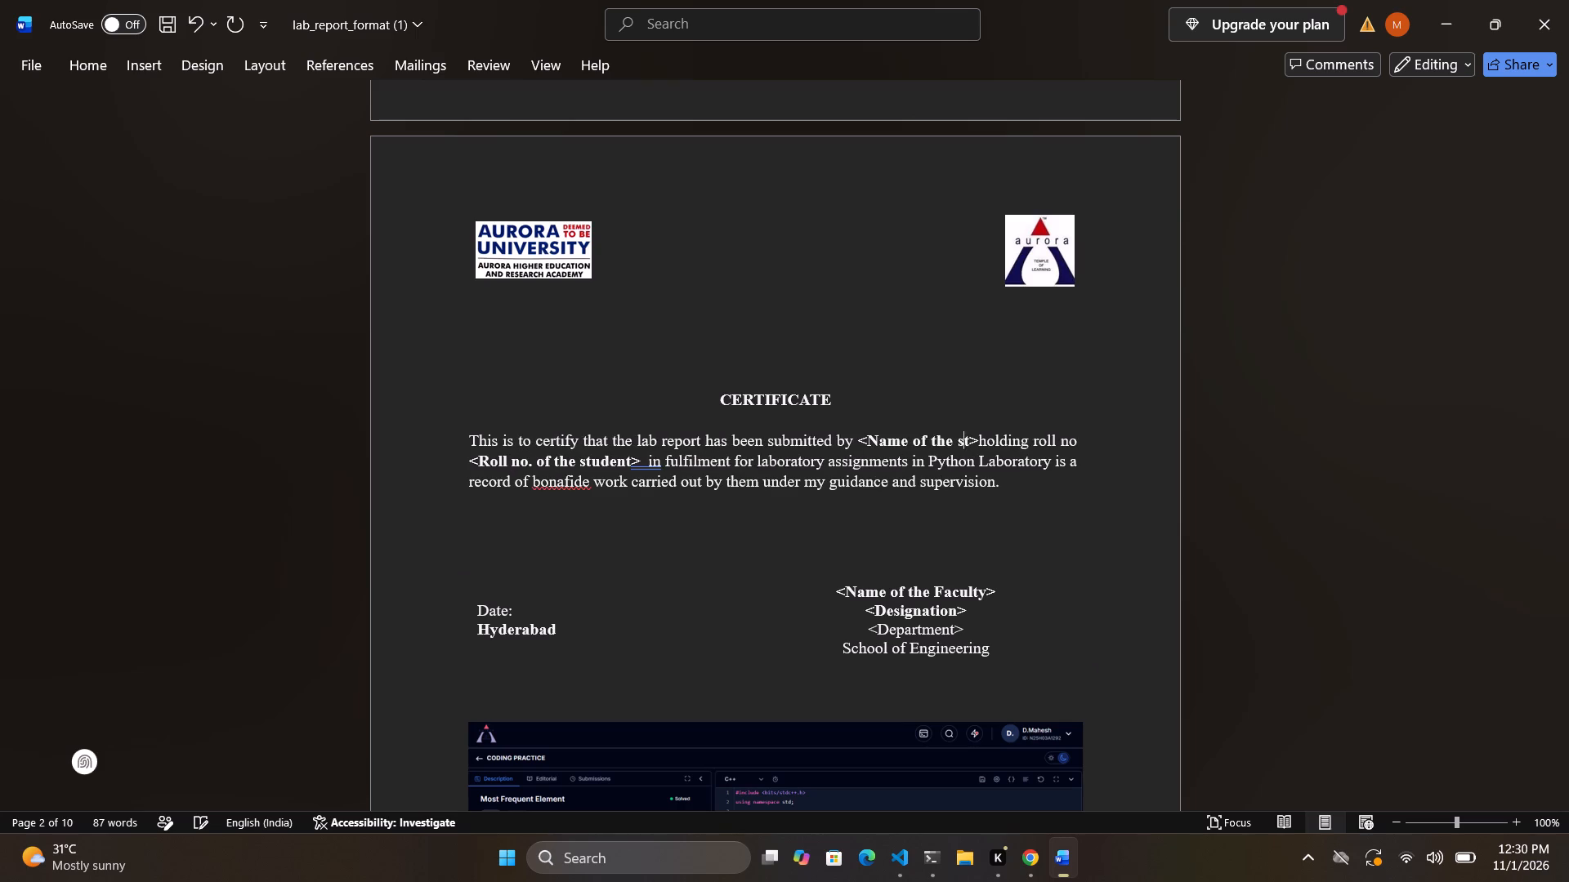
{"action": "key", "text": "BackSpace"}
{"action": "key", "text": "BackSpace"}
{"action": "key", "text": "BackSpace"}
{"action": "key", "text": "BackSpace"}
{"action": "key", "text": "BackSpace"}
{"action": "key", "text": "BackSpace"}
{"action": "key", "text": "BackSpace"}
{"action": "key", "text": "BackSpace"}
{"action": "key", "text": "BackSpace"}
{"action": "key", "text": "BackSpace"}
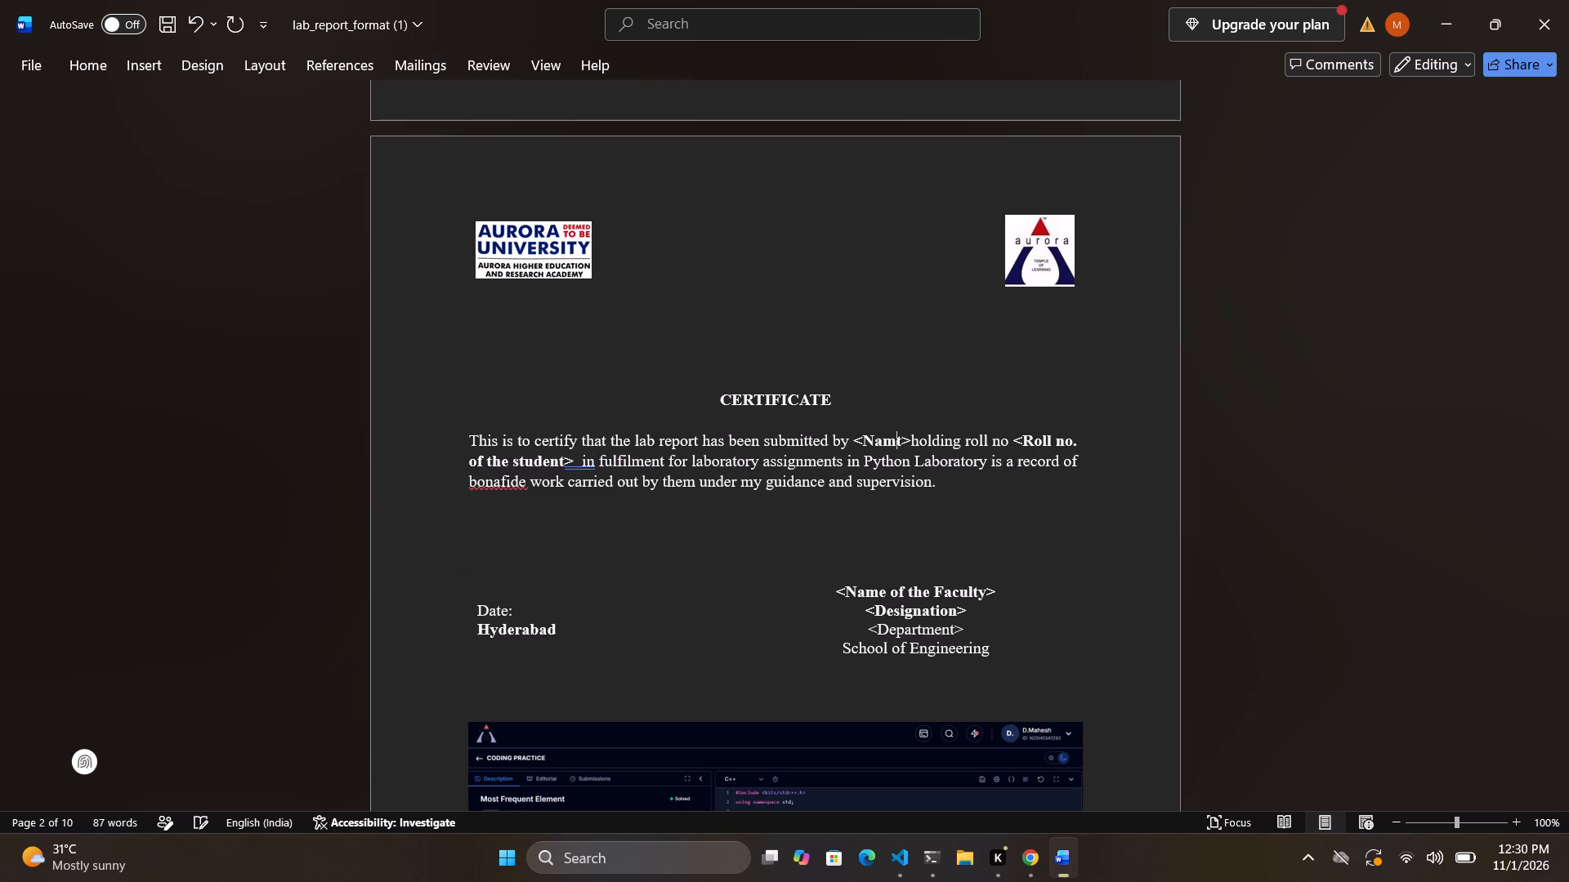
{"action": "key", "text": "BackSpace"}
{"action": "key", "text": "BackSpace"}
{"action": "key", "text": "BackSpace"}
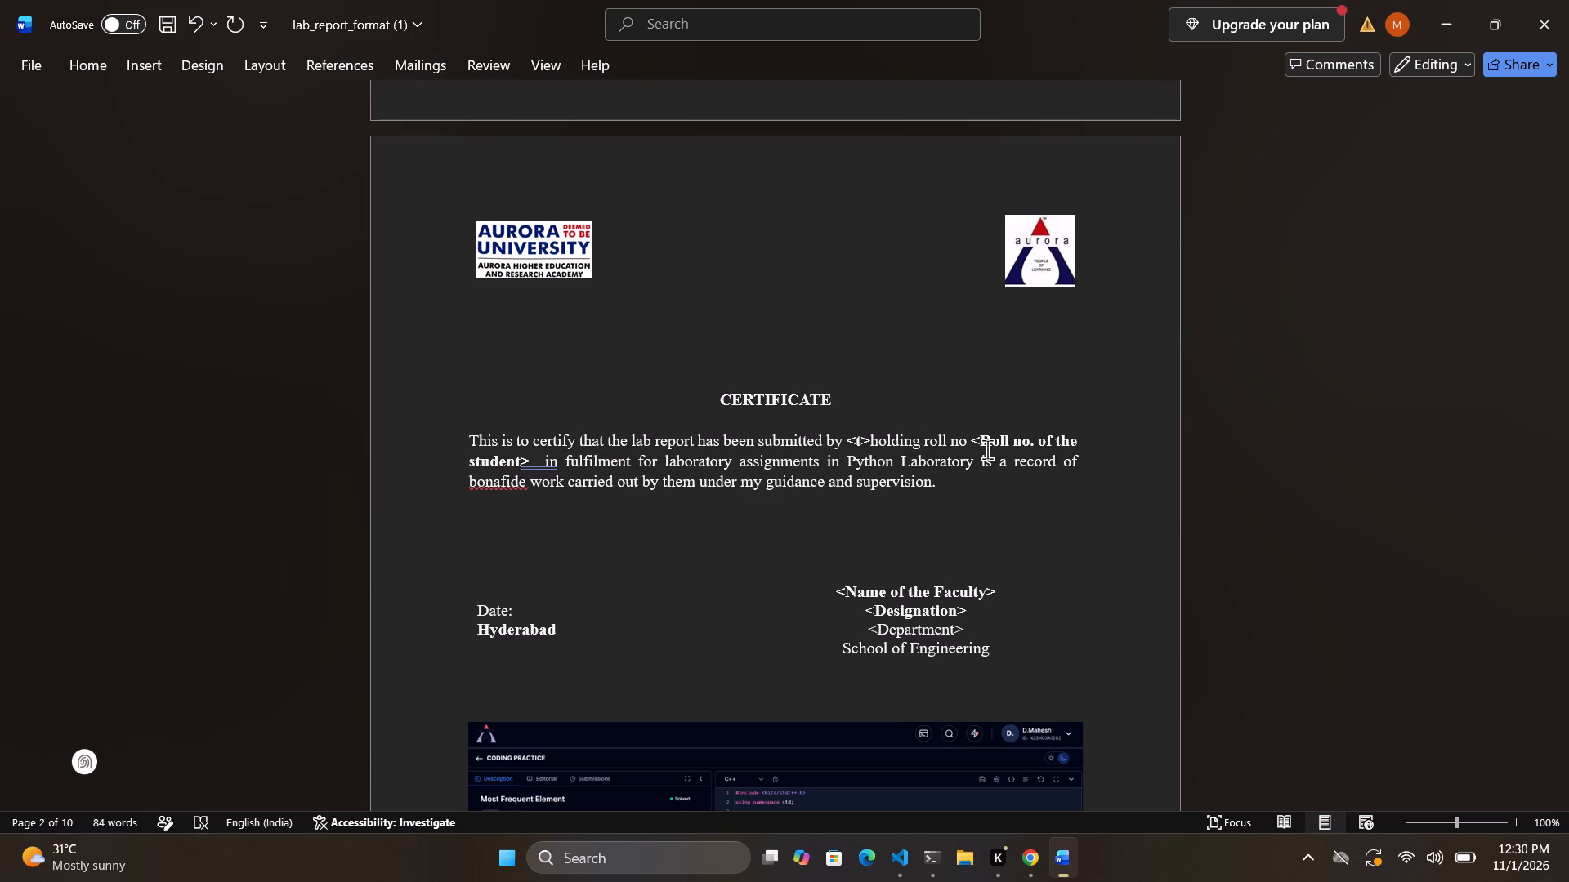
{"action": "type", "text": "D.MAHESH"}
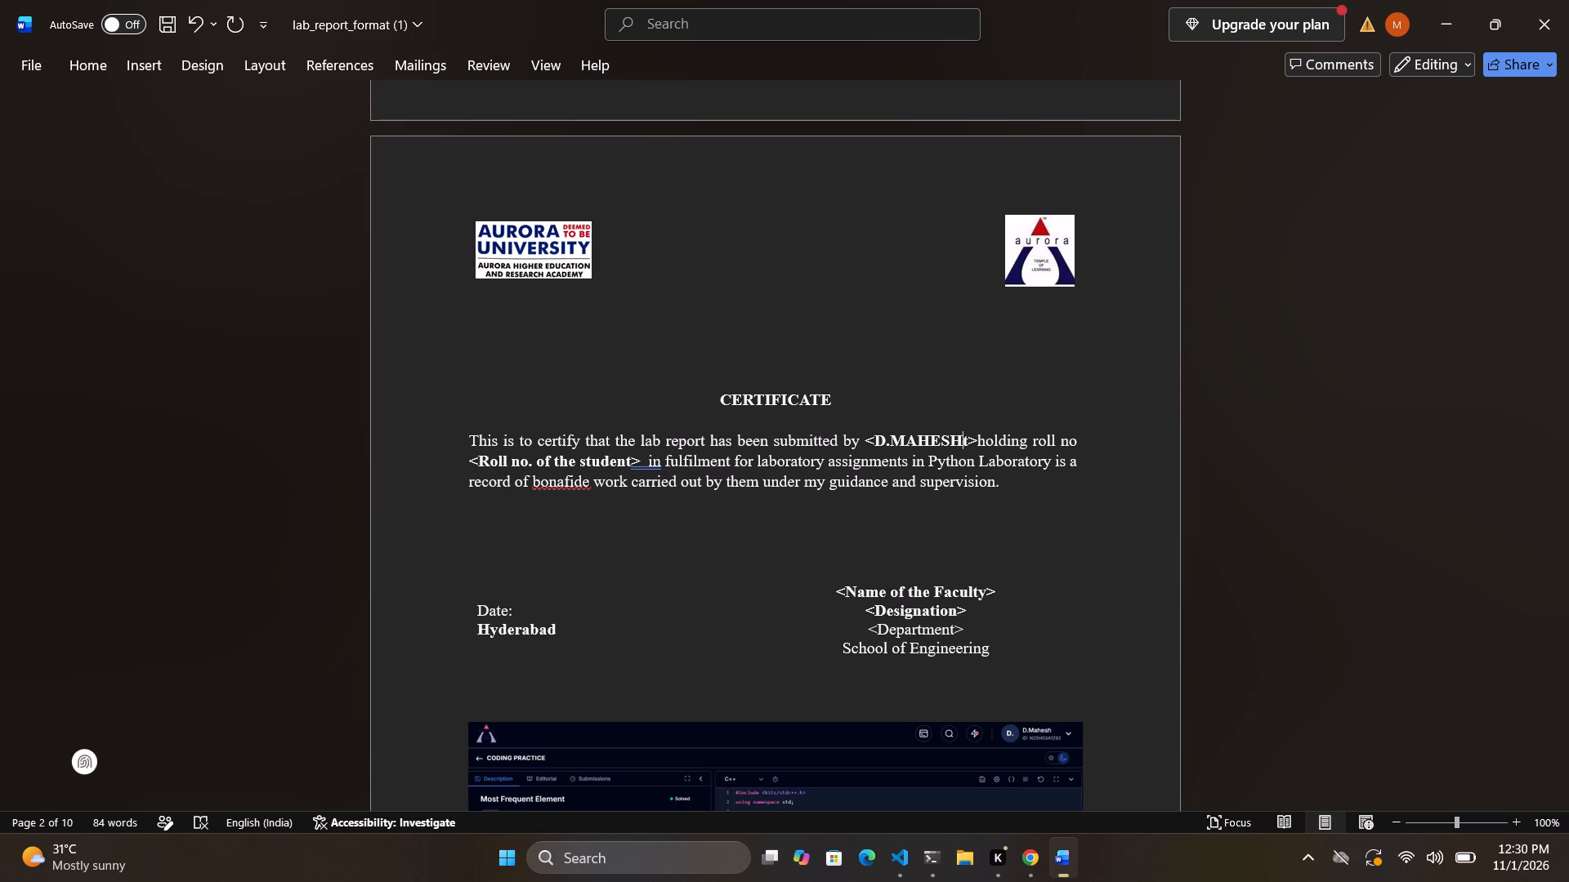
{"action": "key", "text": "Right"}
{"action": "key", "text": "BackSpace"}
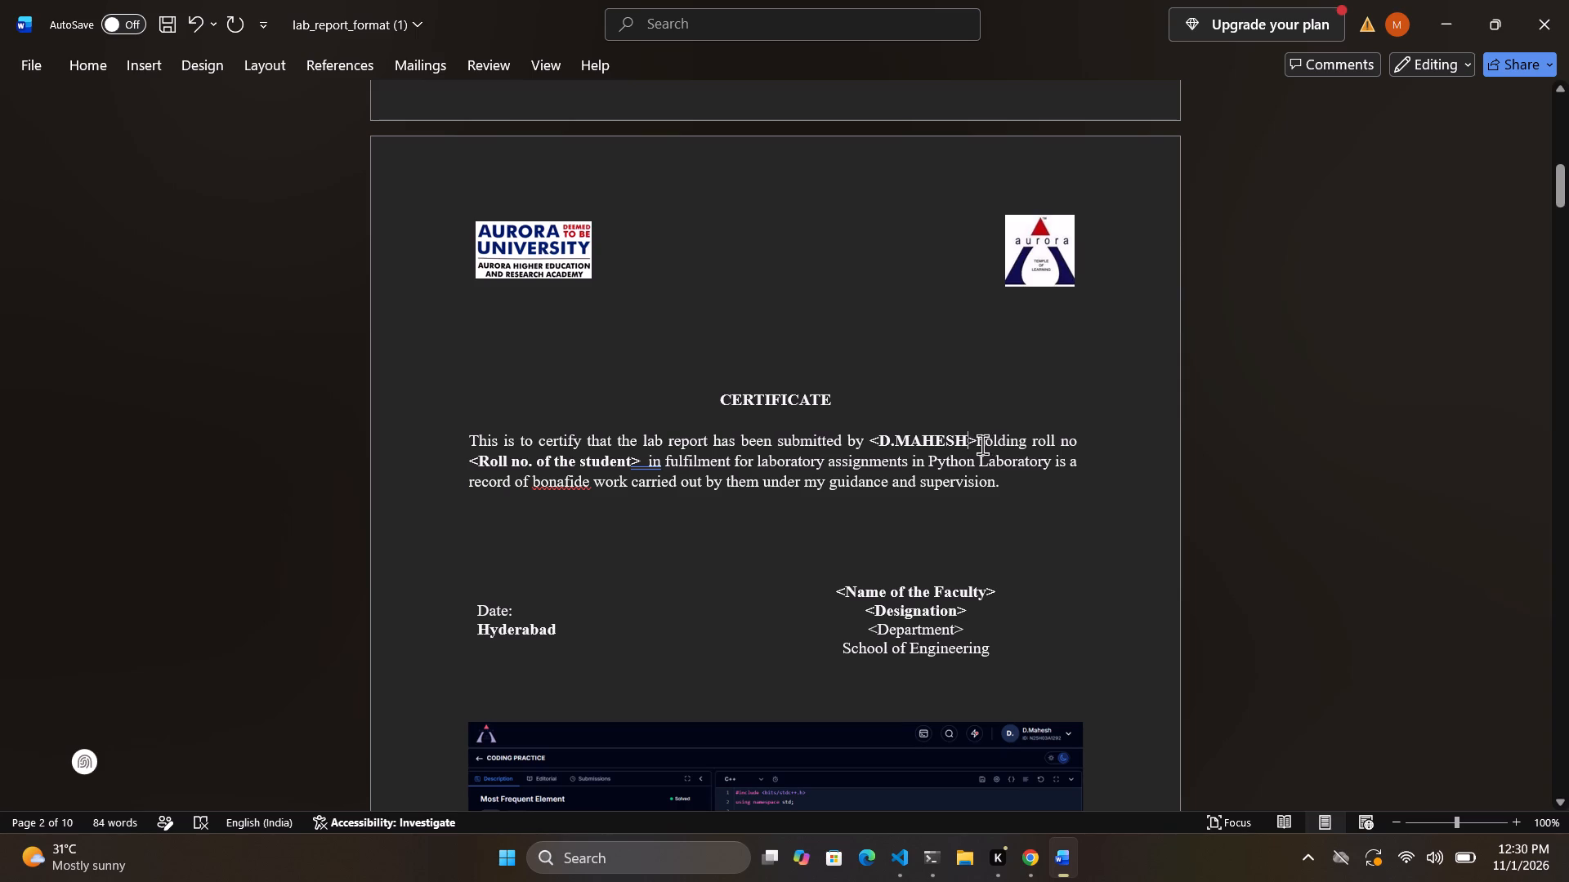
{"action": "left_click", "coordinate": [977, 442]}
{"action": "key", "text": "BackSpace"}
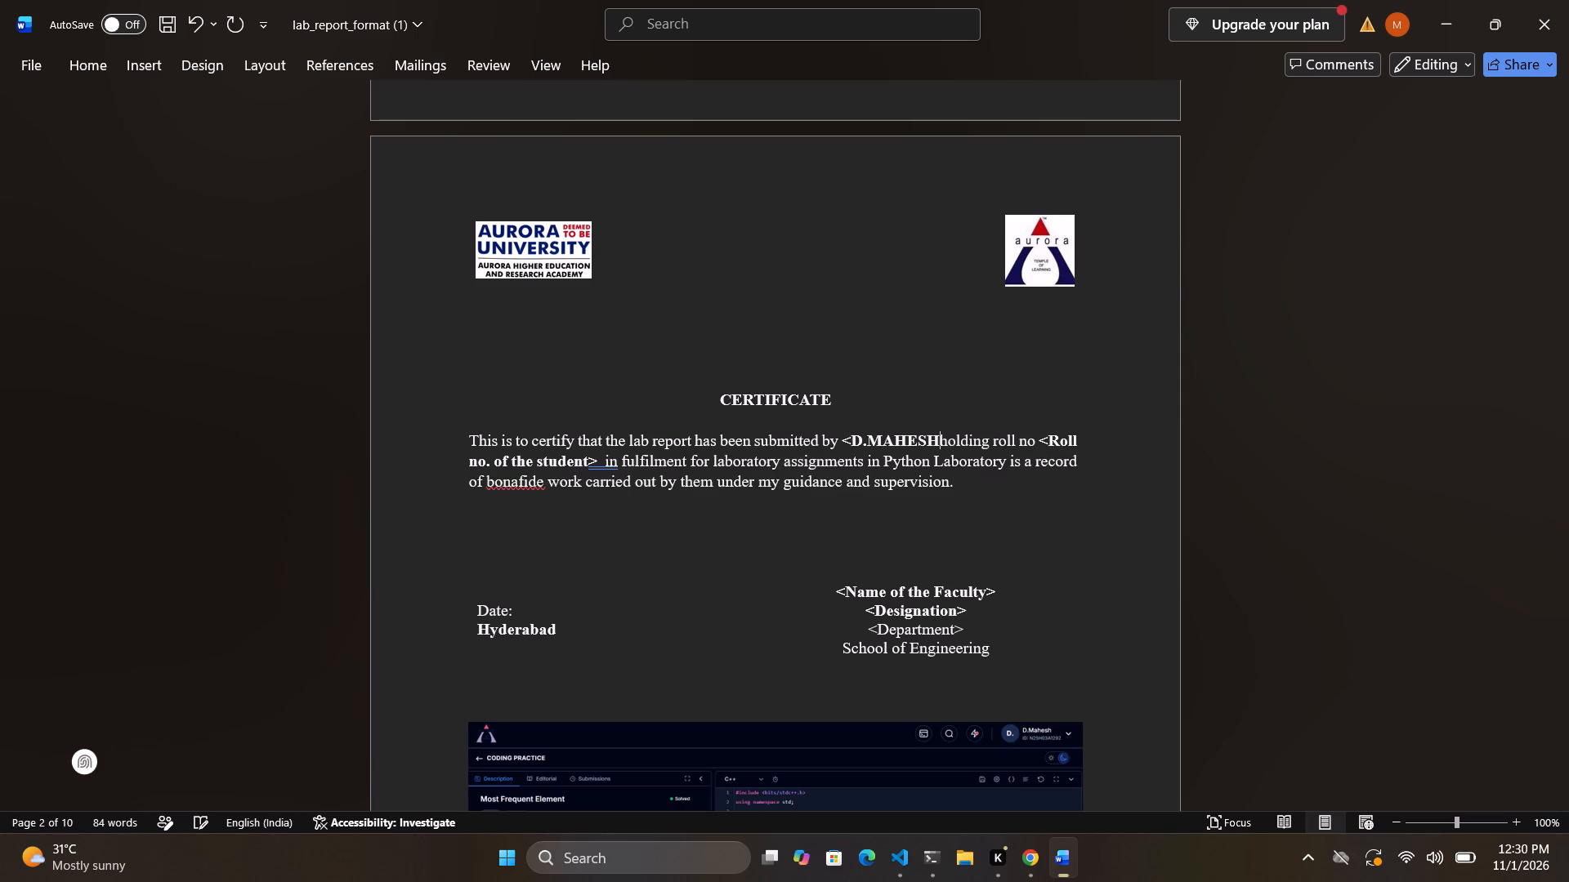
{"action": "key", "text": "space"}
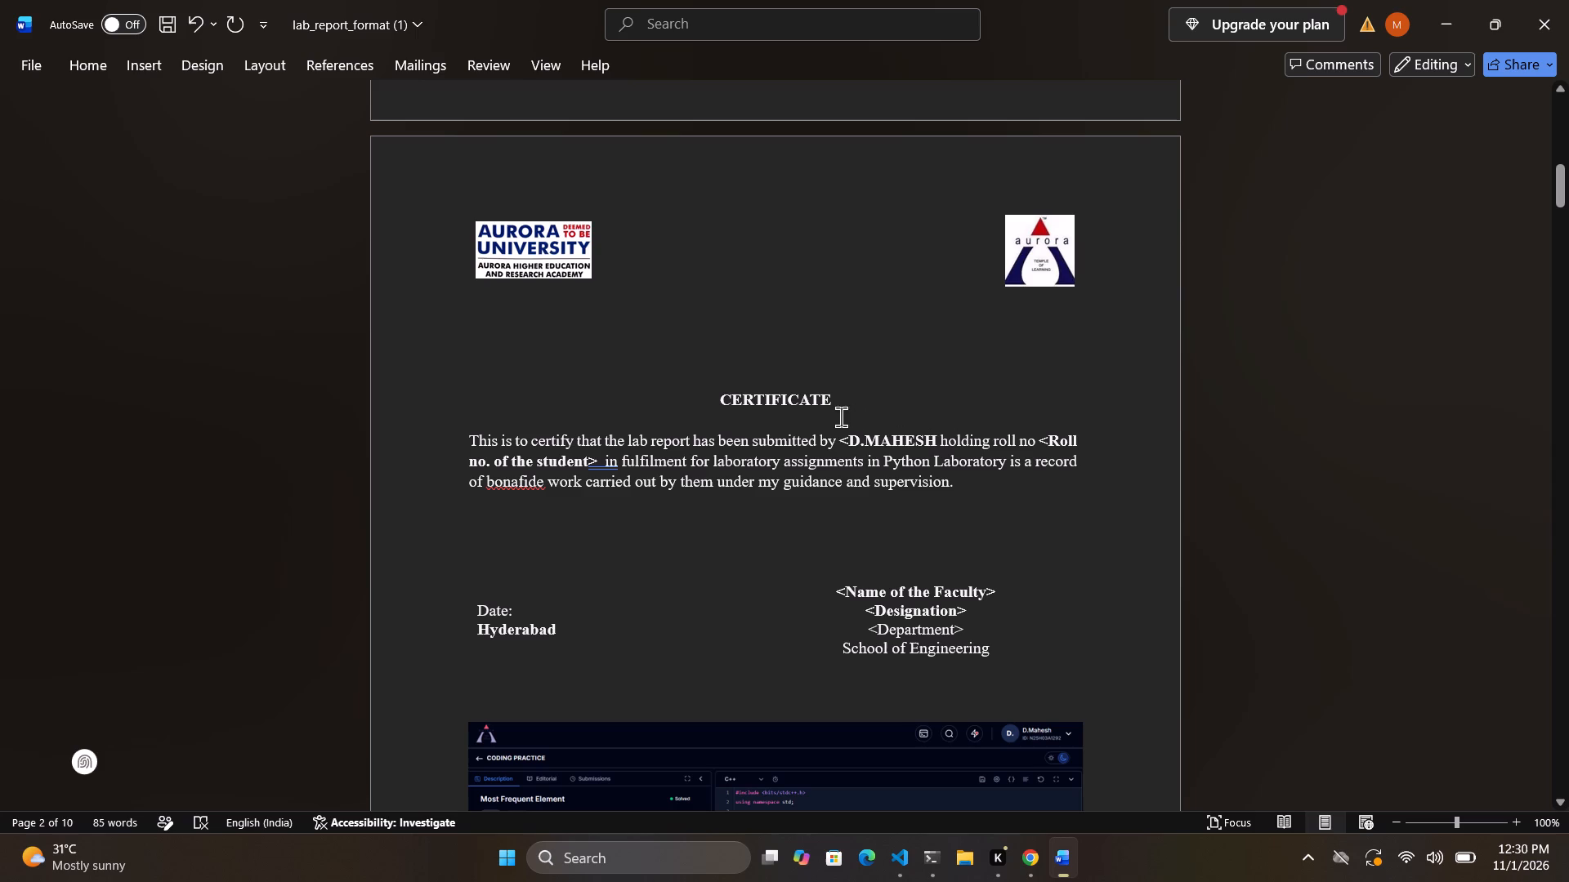
{"action": "left_click", "coordinate": [849, 439]}
{"action": "key", "text": "BackSpace"}
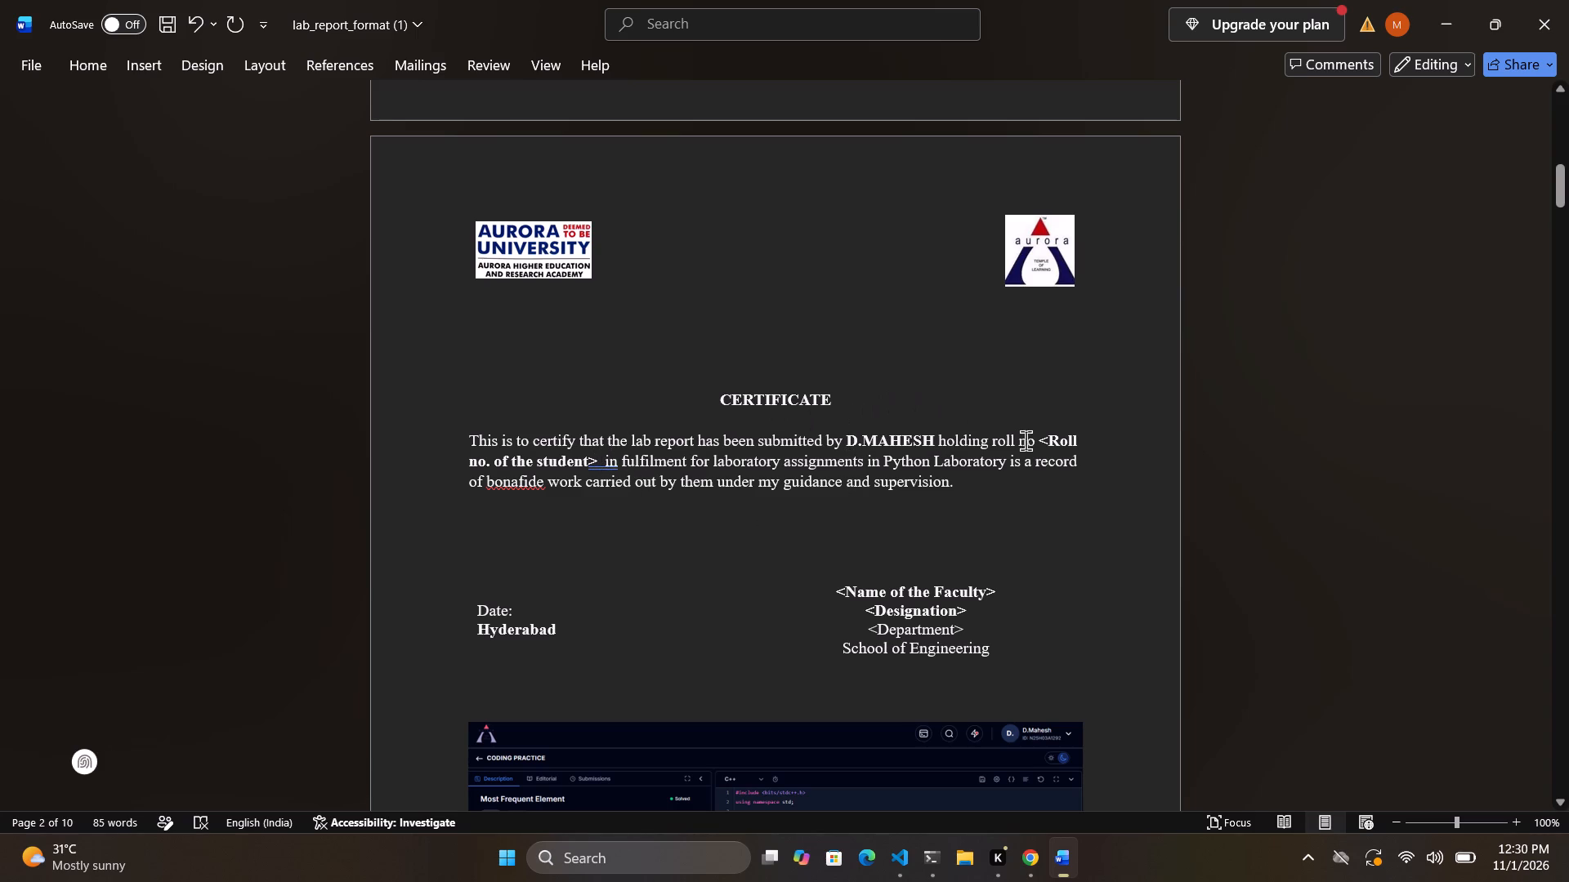
Replace the certificate's roll number placeholder, including its angle brackets, with the student's roll number.
{"action": "left_click", "coordinate": [597, 459]}
{"action": "key", "text": "BackSpace"}
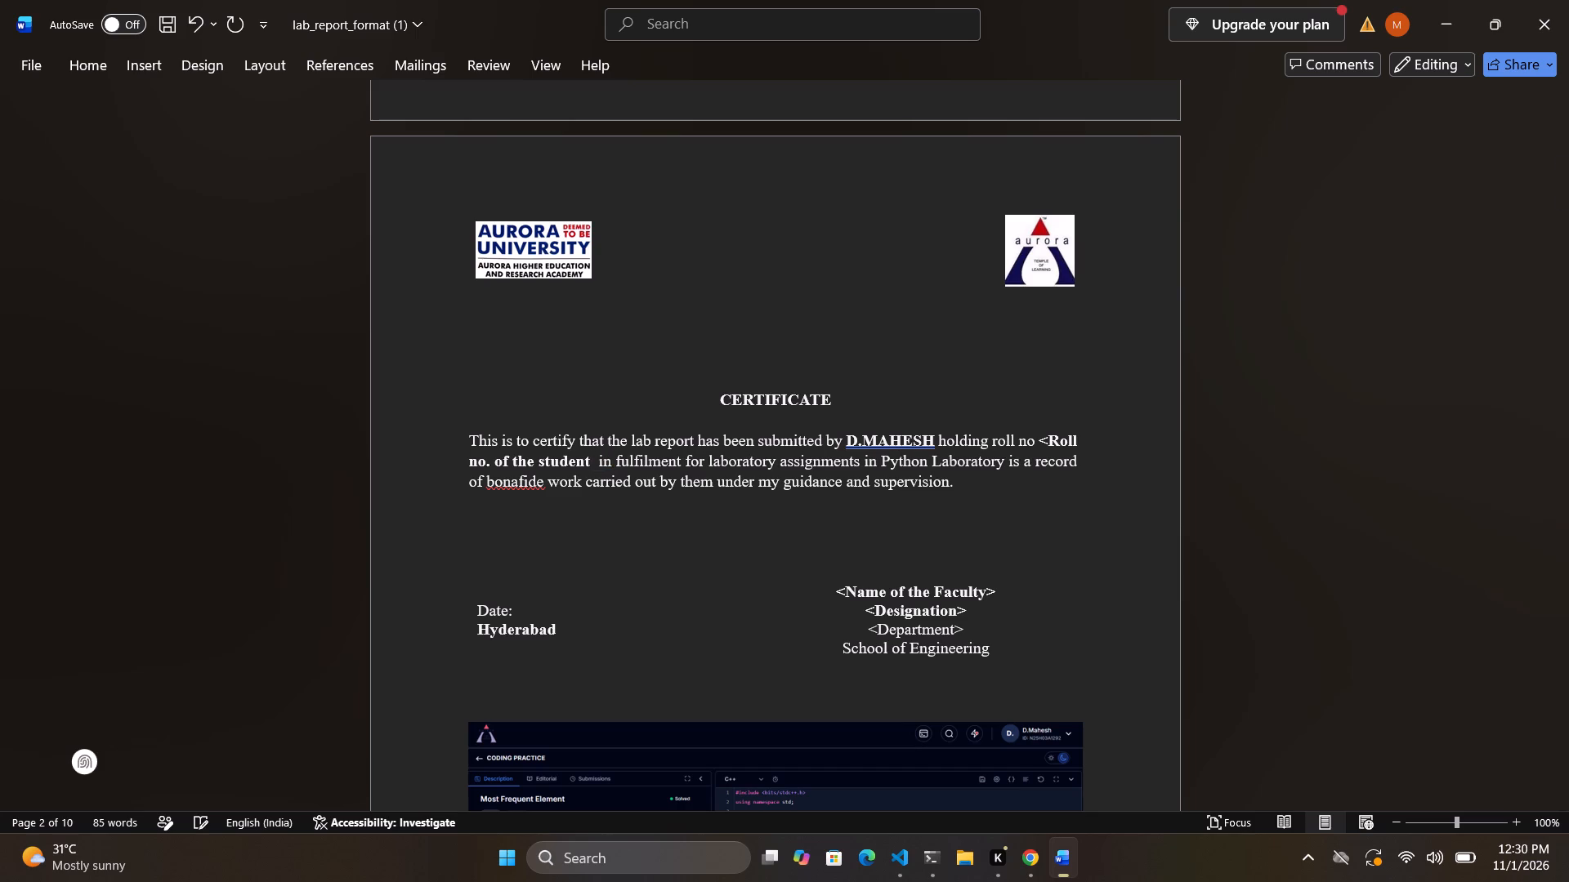
{"action": "key", "text": "BackSpace"}
{"action": "key", "text": "BackSpace"}
{"action": "key", "text": "BackSpace"}
{"action": "key", "text": "BackSpace"}
{"action": "key", "text": "BackSpace"}
{"action": "key", "text": "BackSpace"}
{"action": "key", "text": "BackSpace"}
{"action": "key", "text": "BackSpace"}
{"action": "key", "text": "BackSpace"}
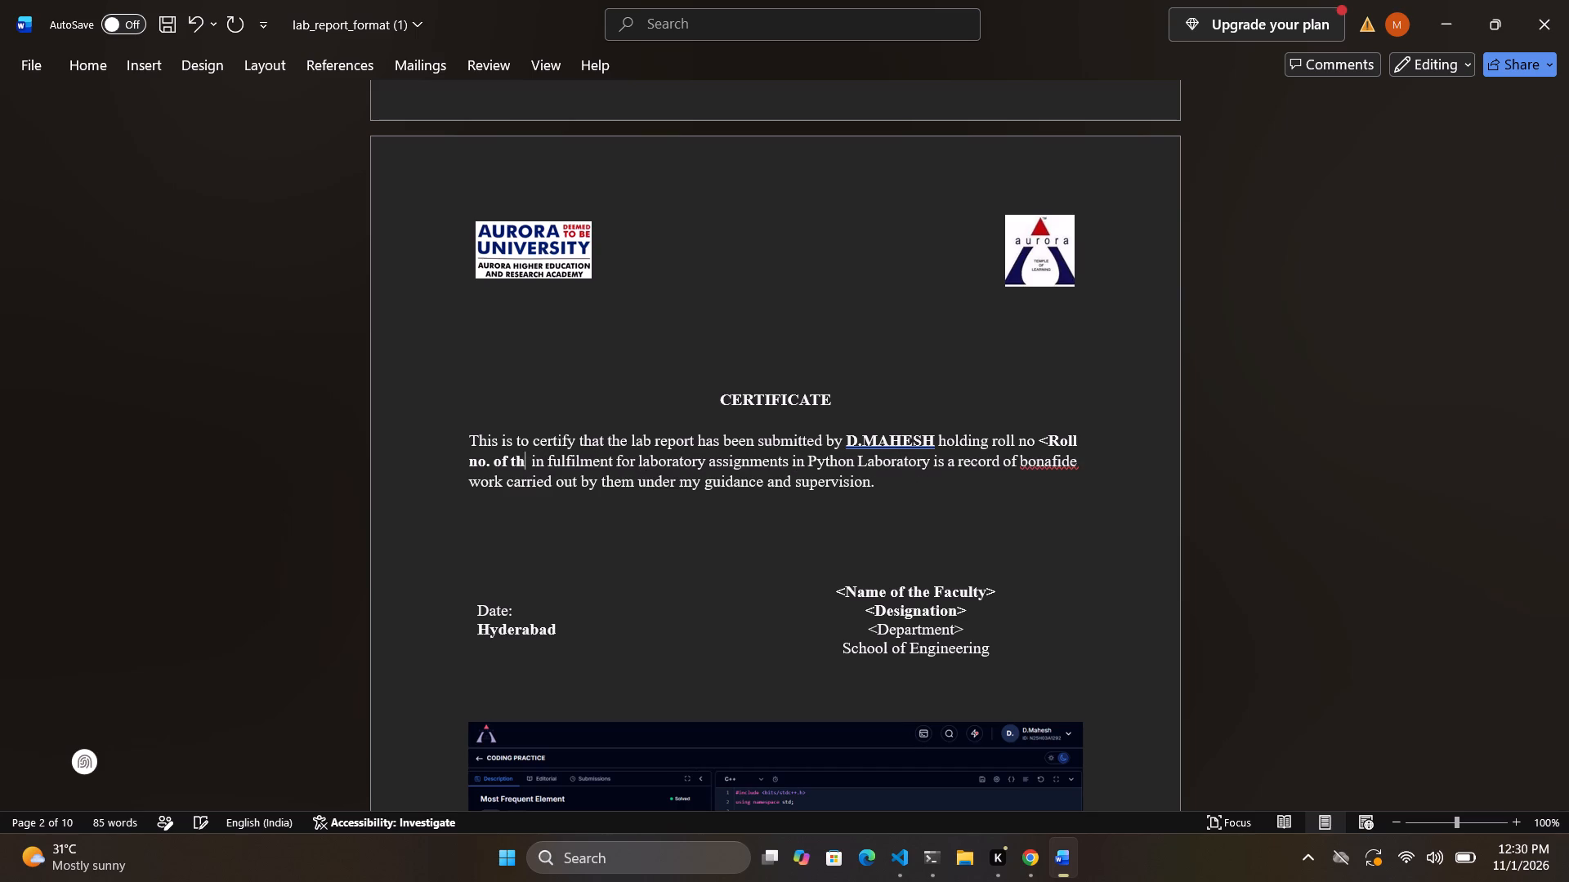
{"action": "key", "text": "BackSpace"}
{"action": "key", "text": "BackSpace"}
{"action": "key", "text": "BackSpace"}
{"action": "key", "text": "BackSpace"}
{"action": "key", "text": "BackSpace"}
{"action": "key", "text": "BackSpace"}
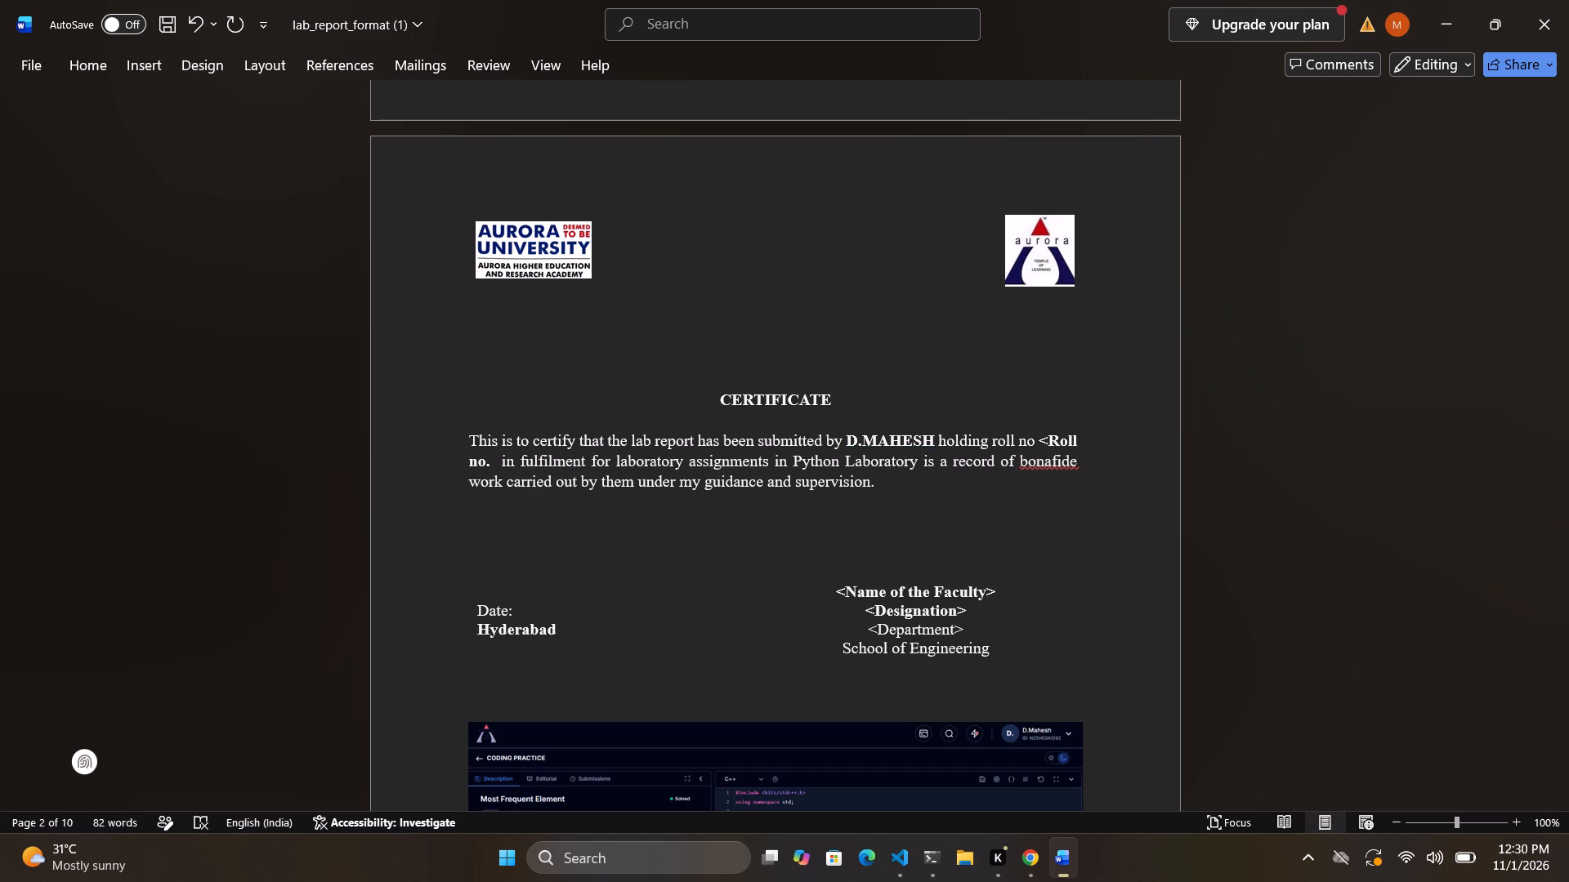
{"action": "key", "text": "BackSpace"}
{"action": "key", "text": "BackSpace"}
{"action": "key", "text": "BackSpace"}
{"action": "key", "text": "BackSpace"}
{"action": "key", "text": "BackSpace"}
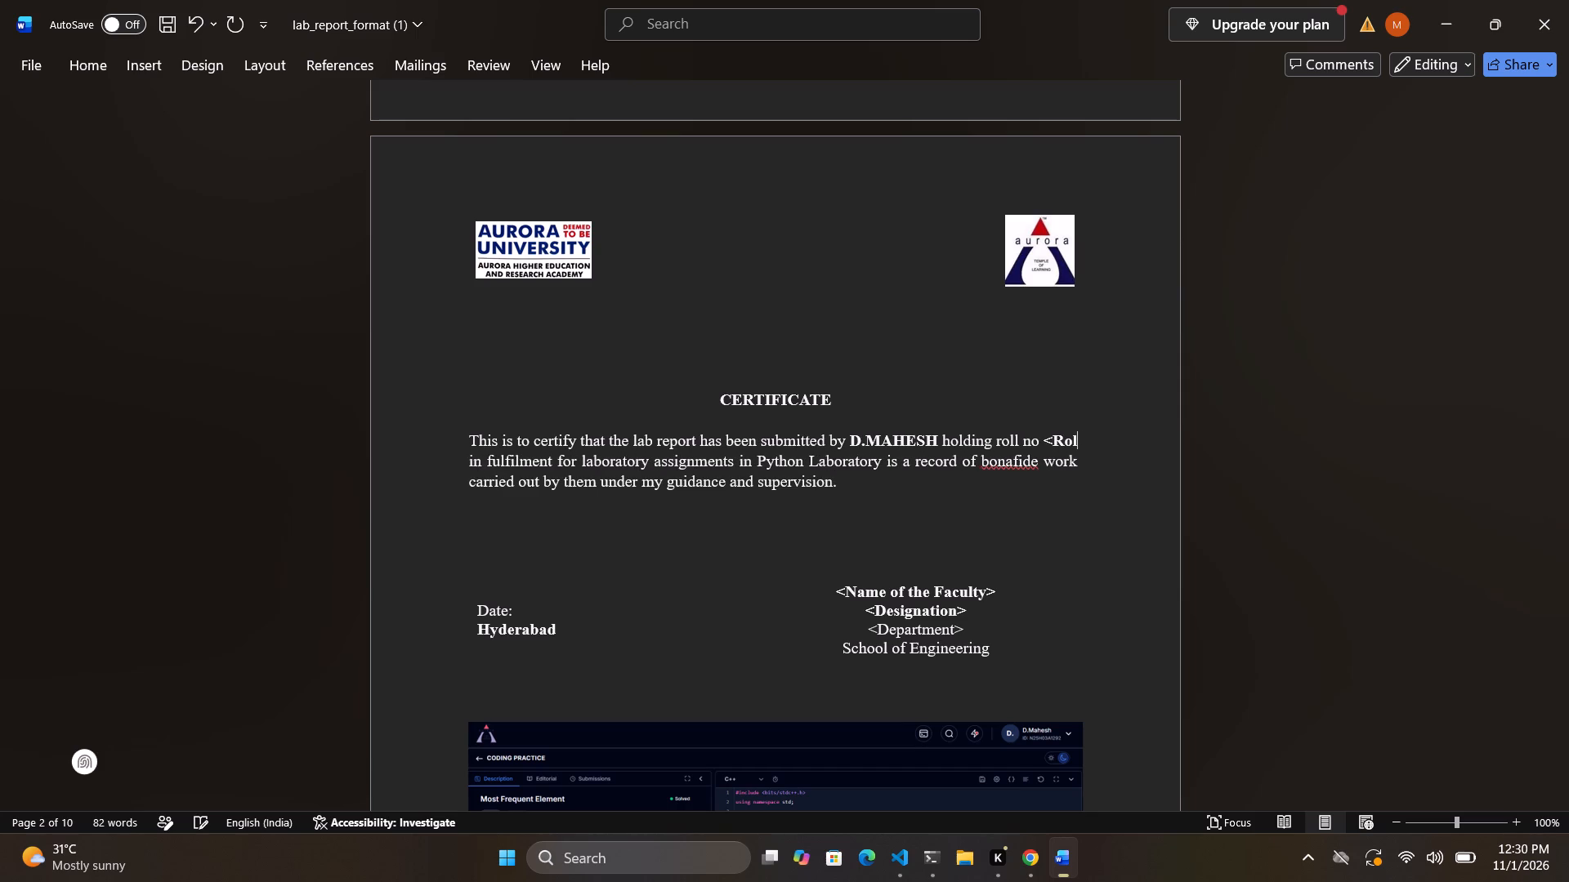
{"action": "key", "text": "BackSpace"}
{"action": "key", "text": "BackSpace"}
{"action": "key", "text": "BackSpace"}
{"action": "key", "text": "BackSpace"}
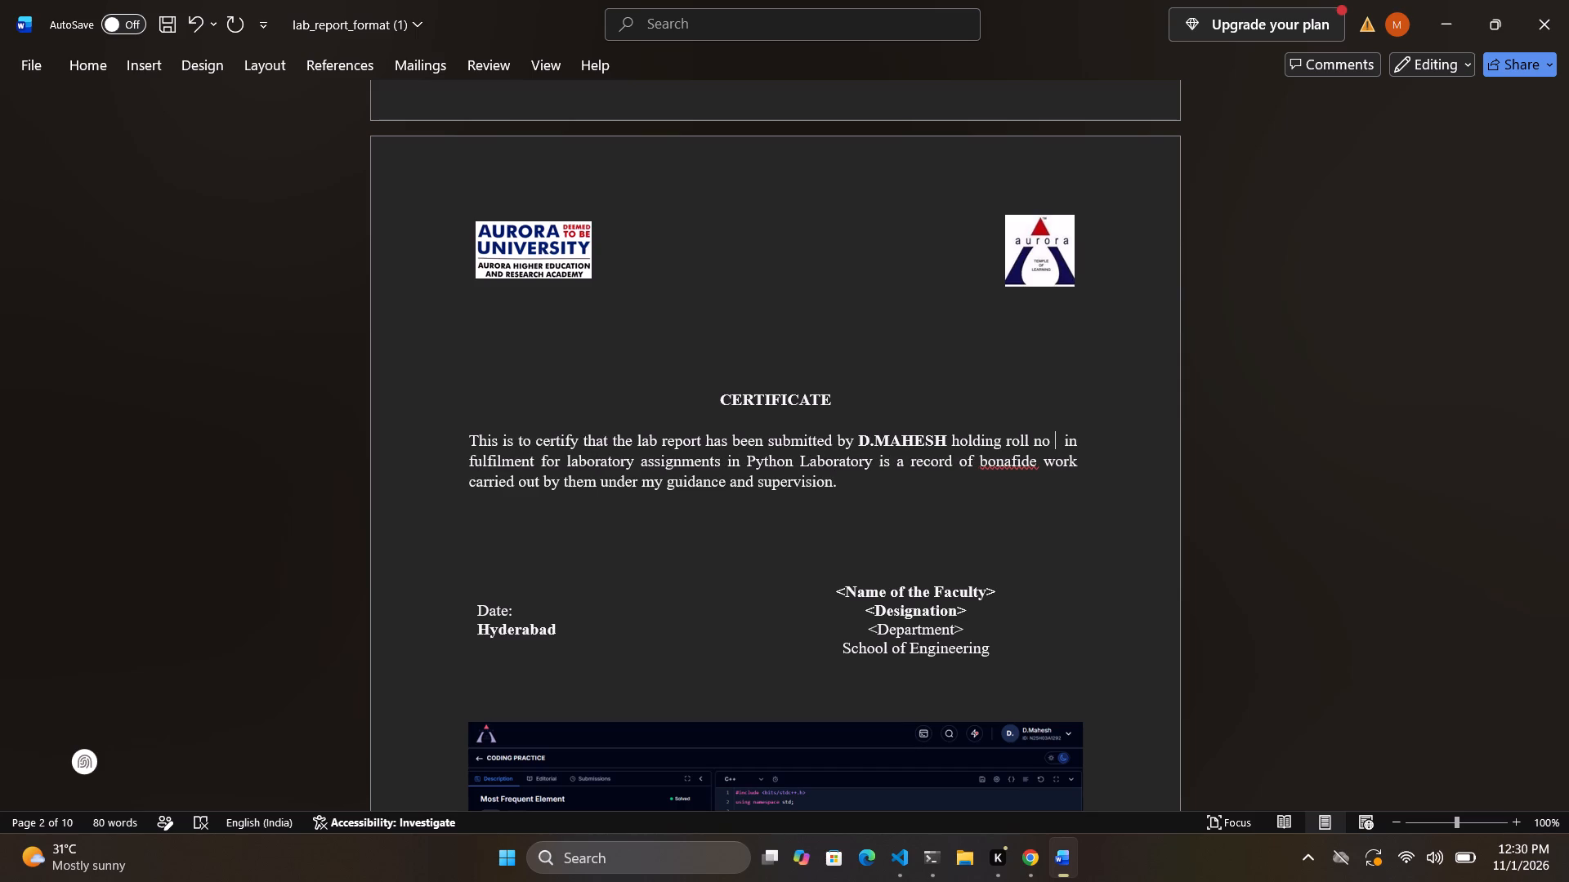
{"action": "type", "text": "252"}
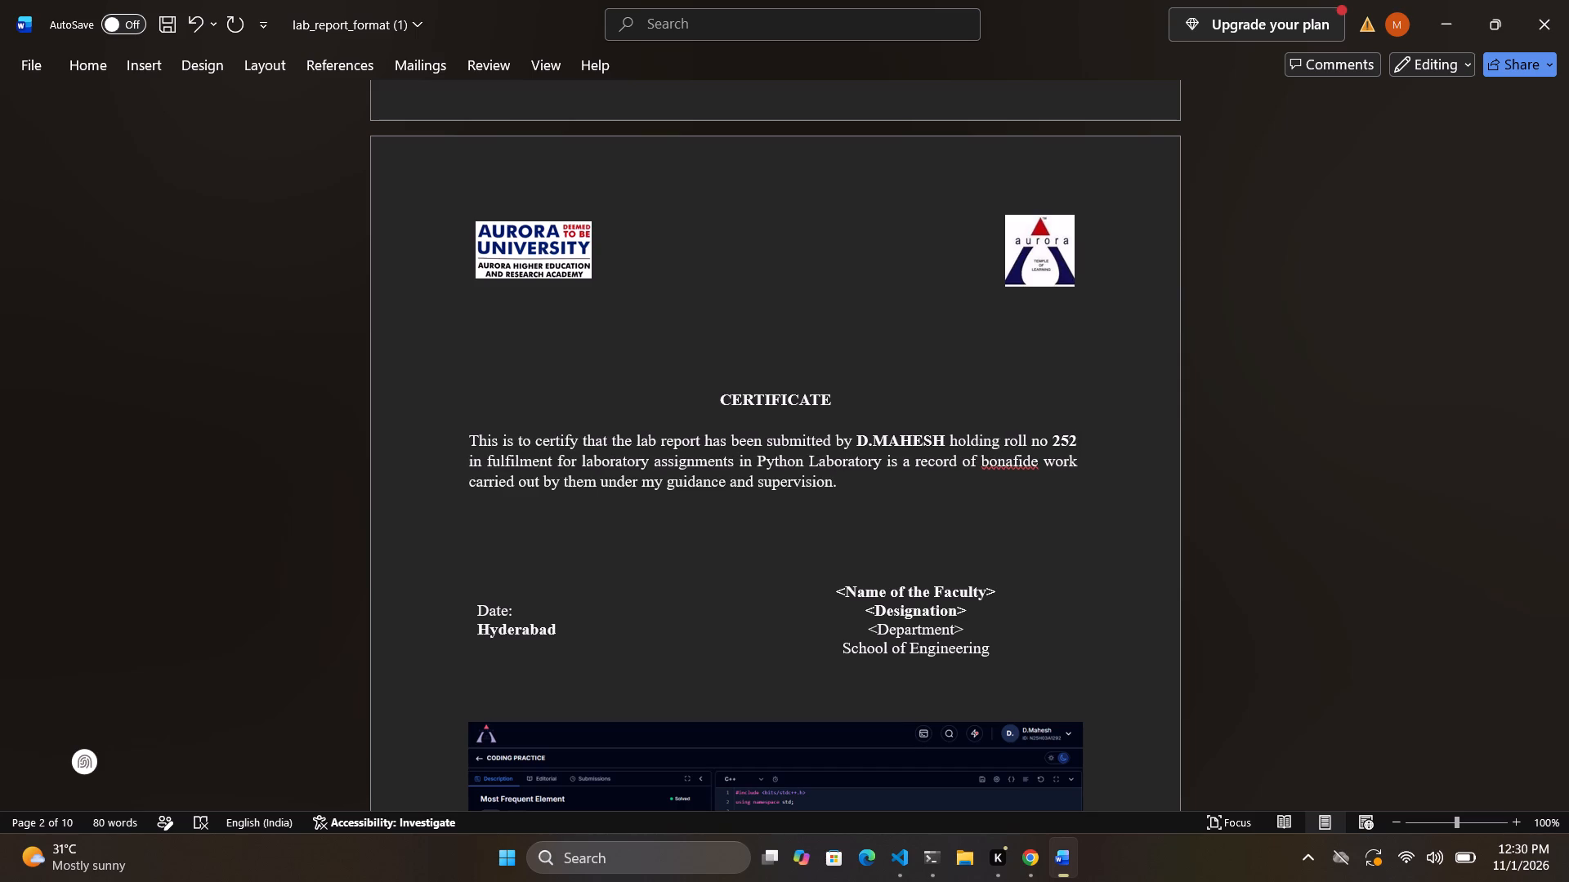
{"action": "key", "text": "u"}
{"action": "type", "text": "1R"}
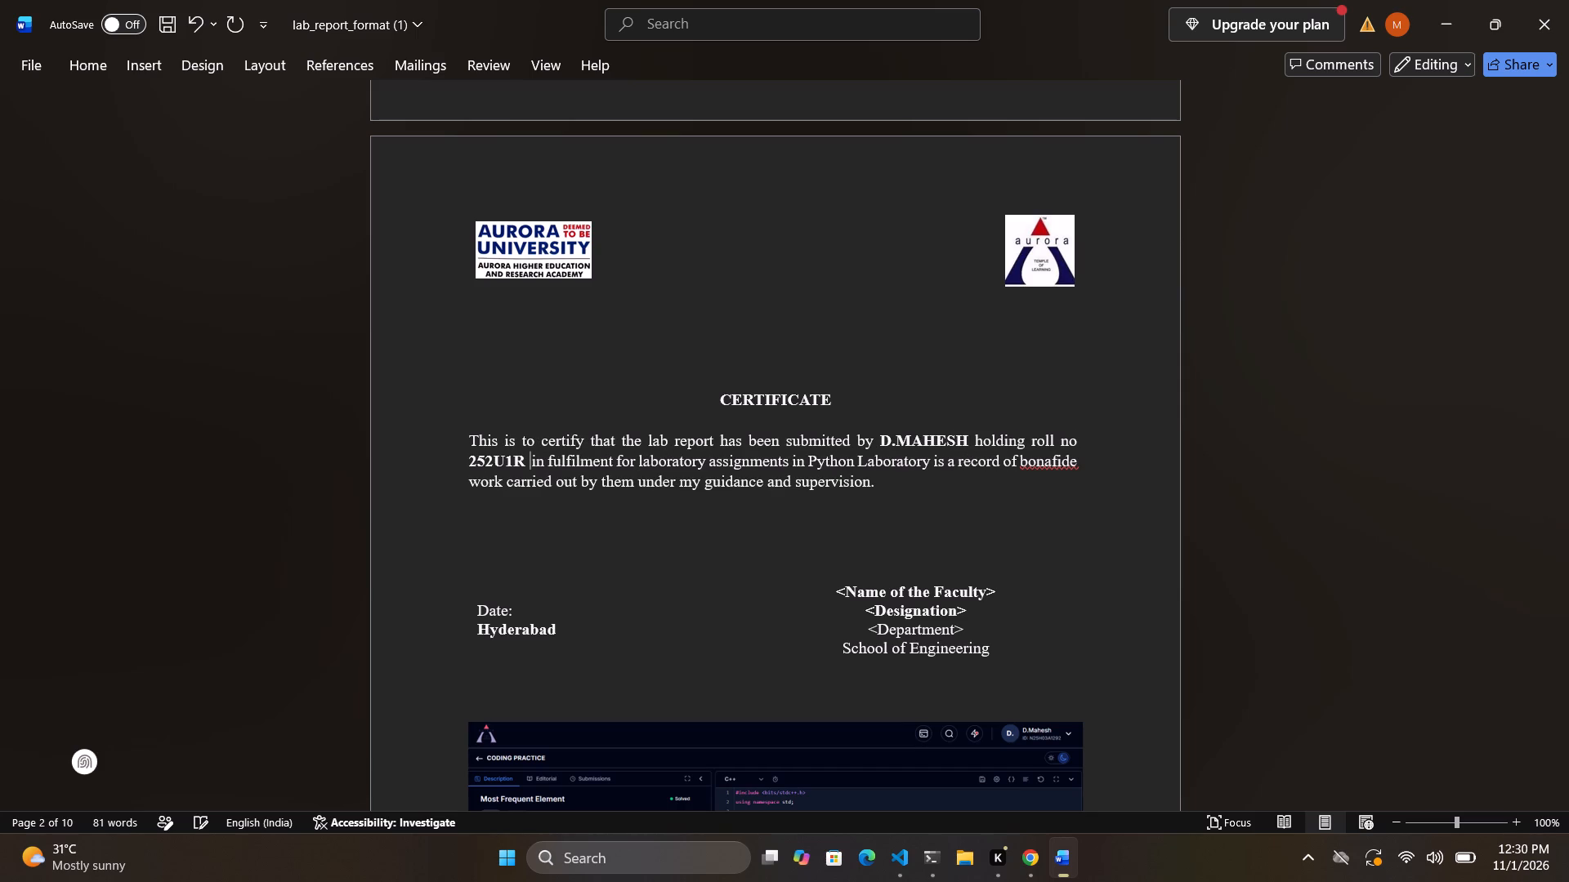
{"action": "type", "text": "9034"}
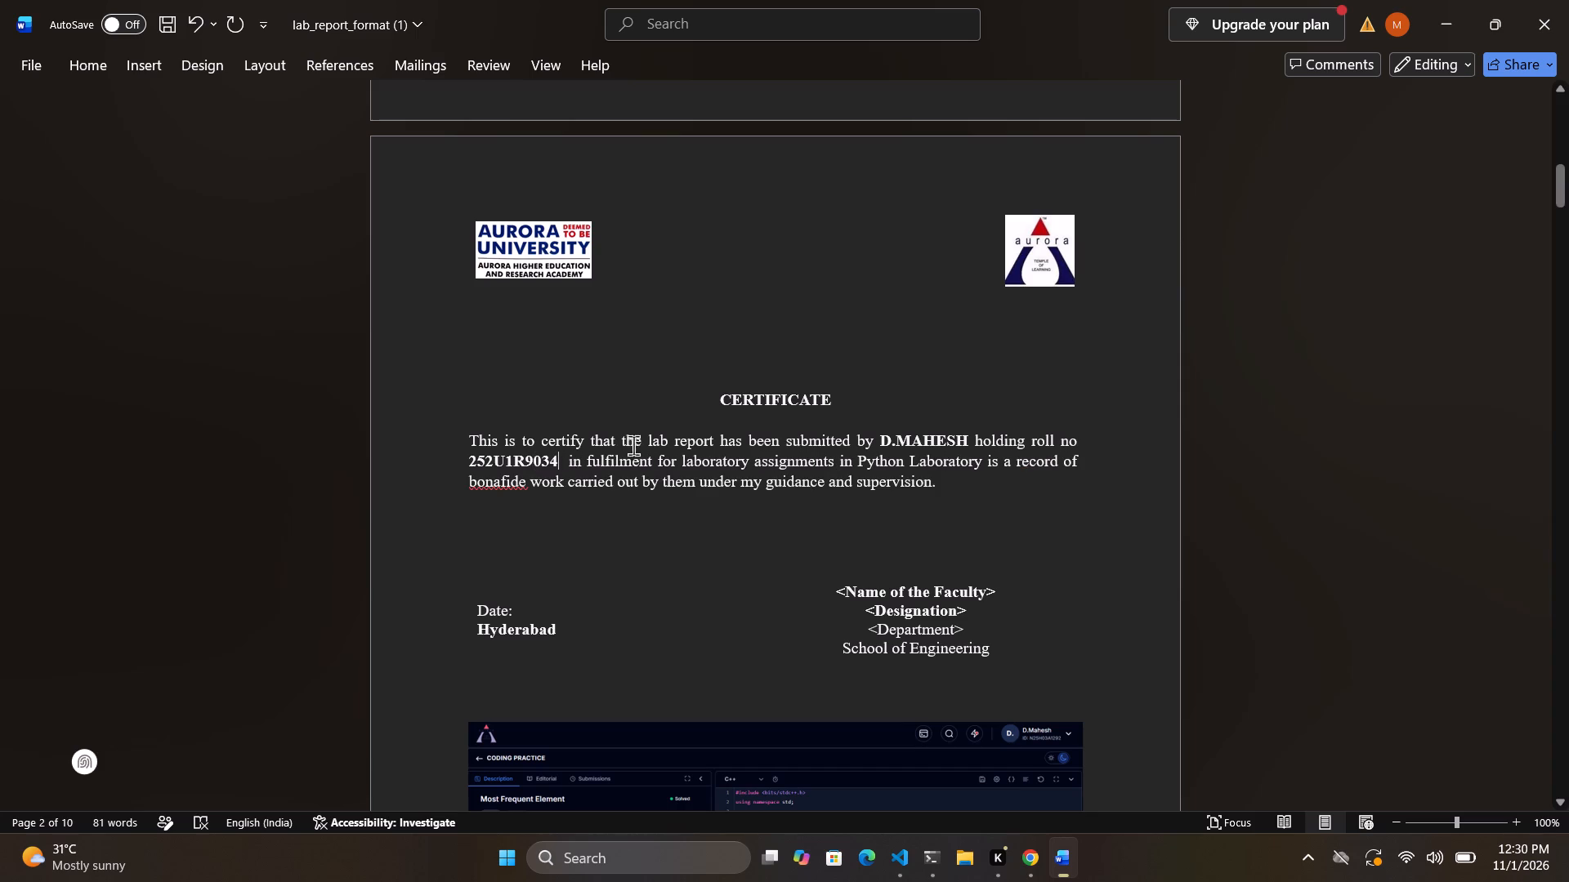
Review the certificate's signature block, switch to File Explorer and look through the earlier reports in the LAB REPORTS folder.
{"action": "scroll", "coordinate": [880, 563], "scroll_direction": "down", "scroll_amount": 1}
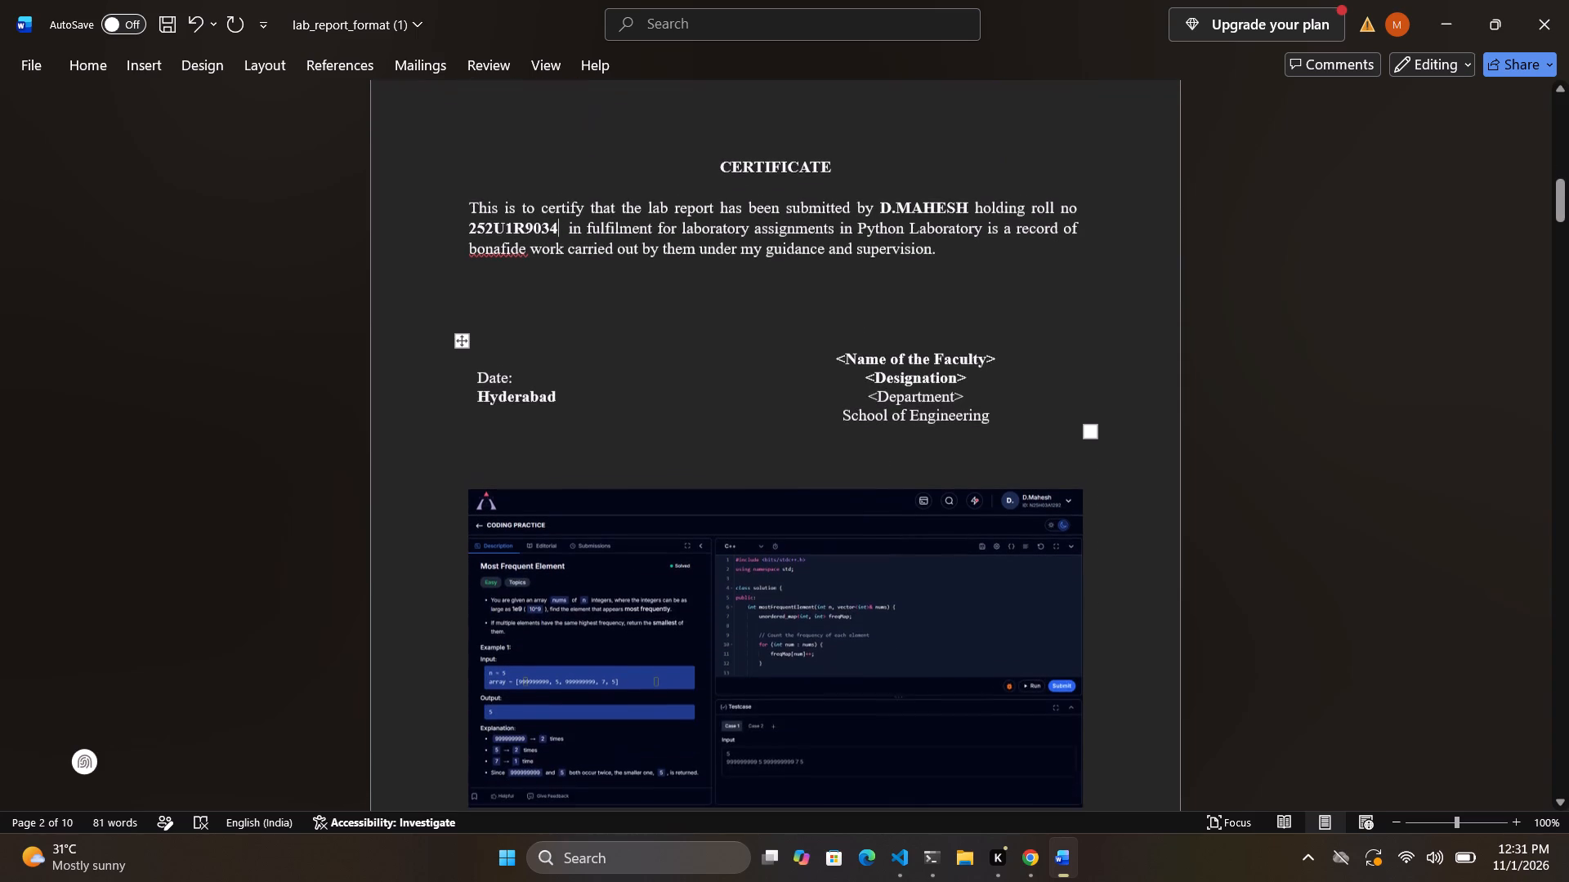
{"action": "scroll", "coordinate": [880, 563], "scroll_direction": "down", "scroll_amount": 1}
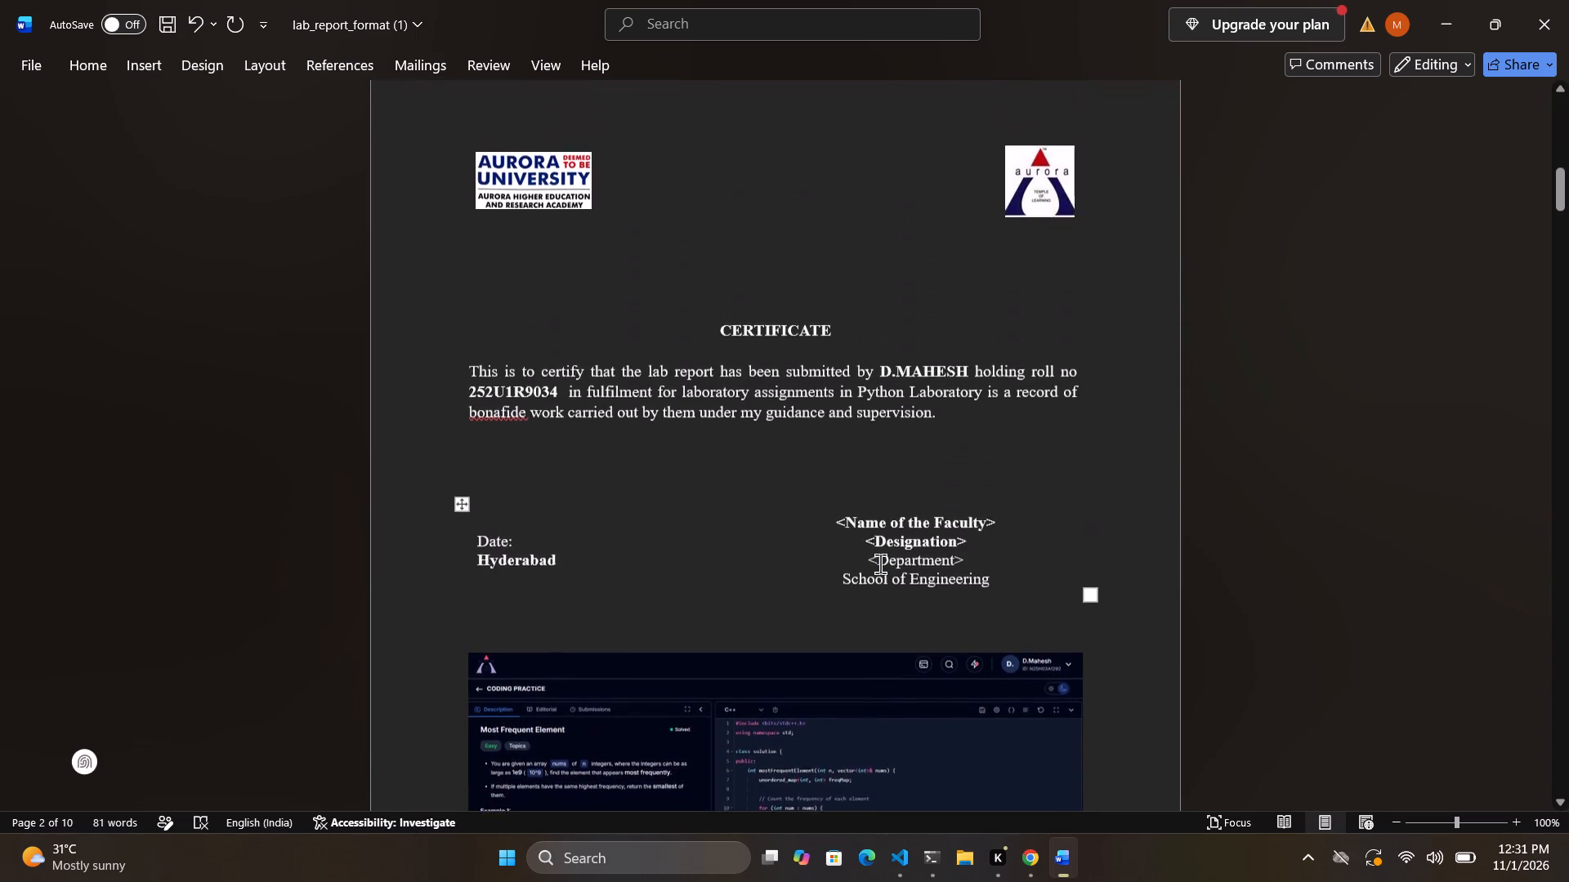
{"action": "scroll", "coordinate": [880, 563], "scroll_direction": "down", "scroll_amount": 1}
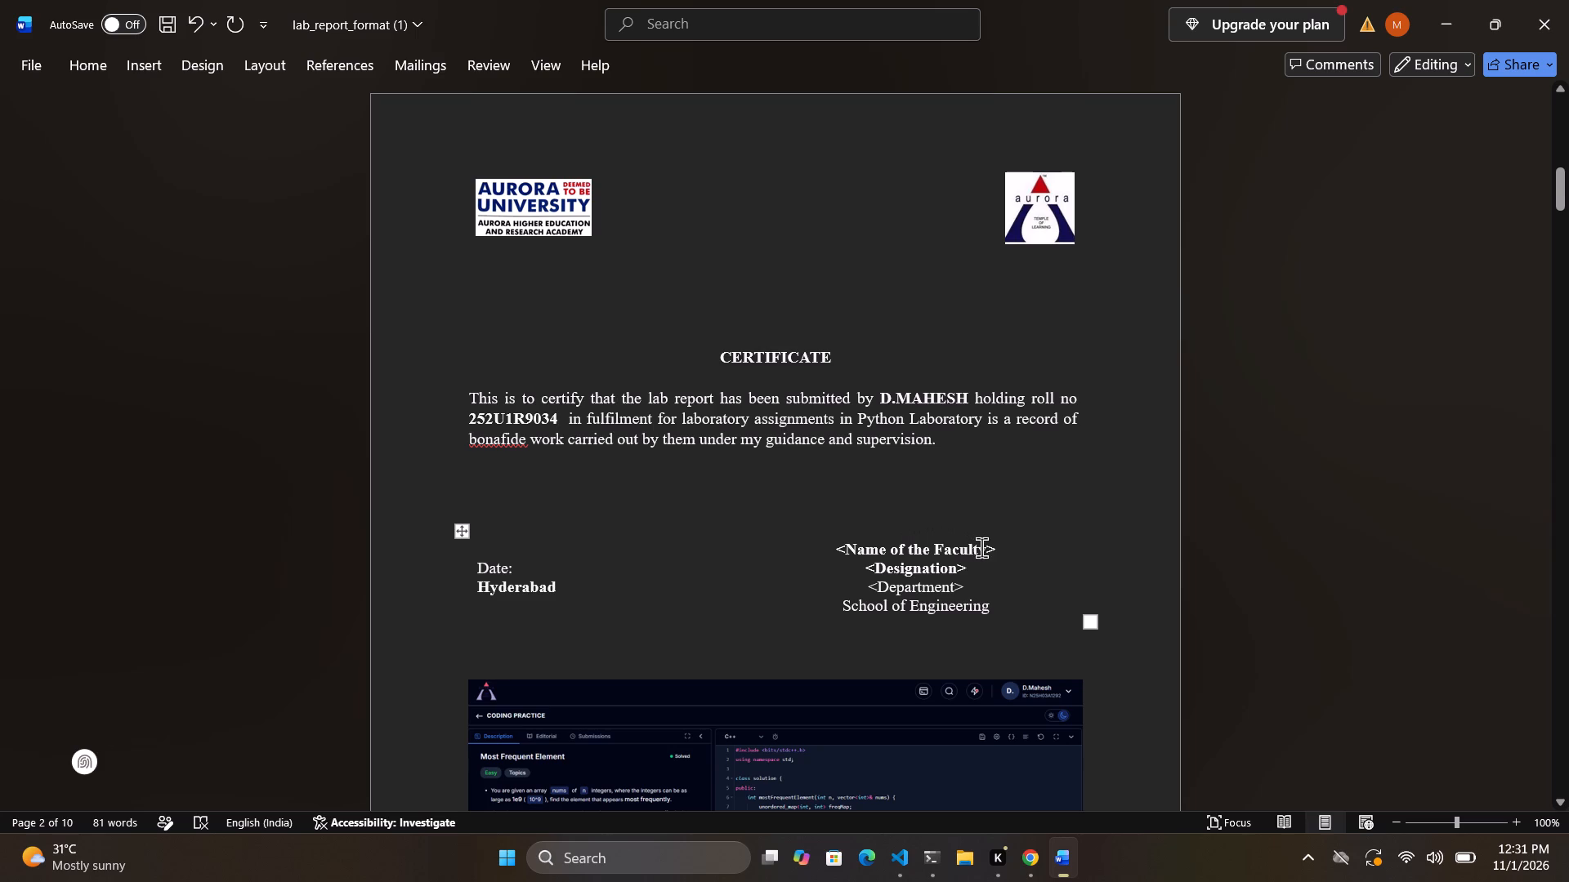
{"action": "left_click", "coordinate": [965, 854]}
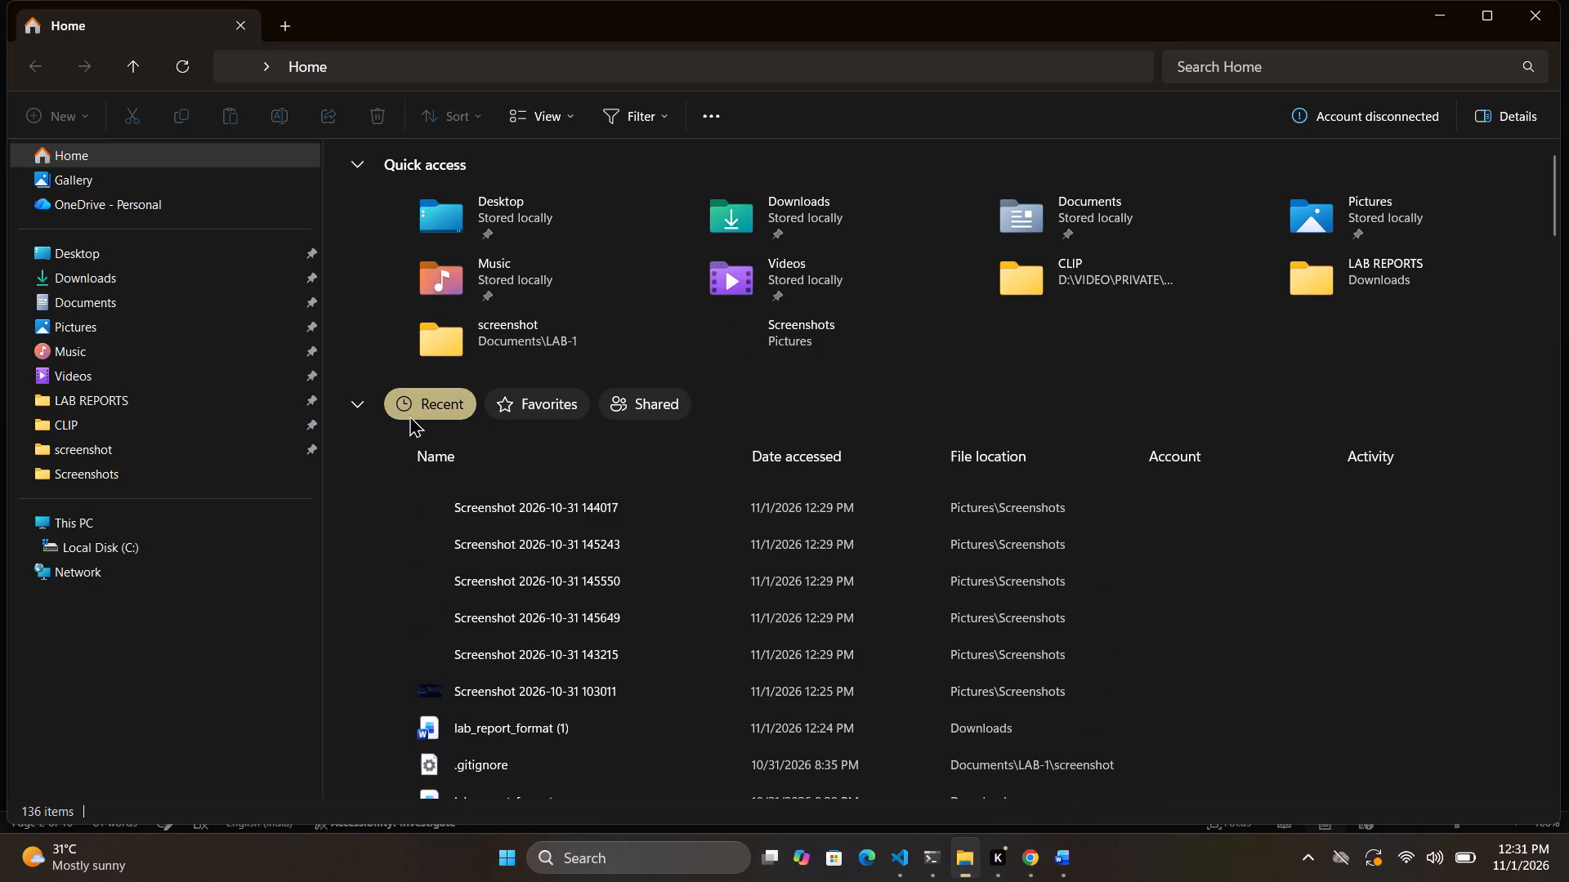
{"action": "left_click", "coordinate": [187, 409]}
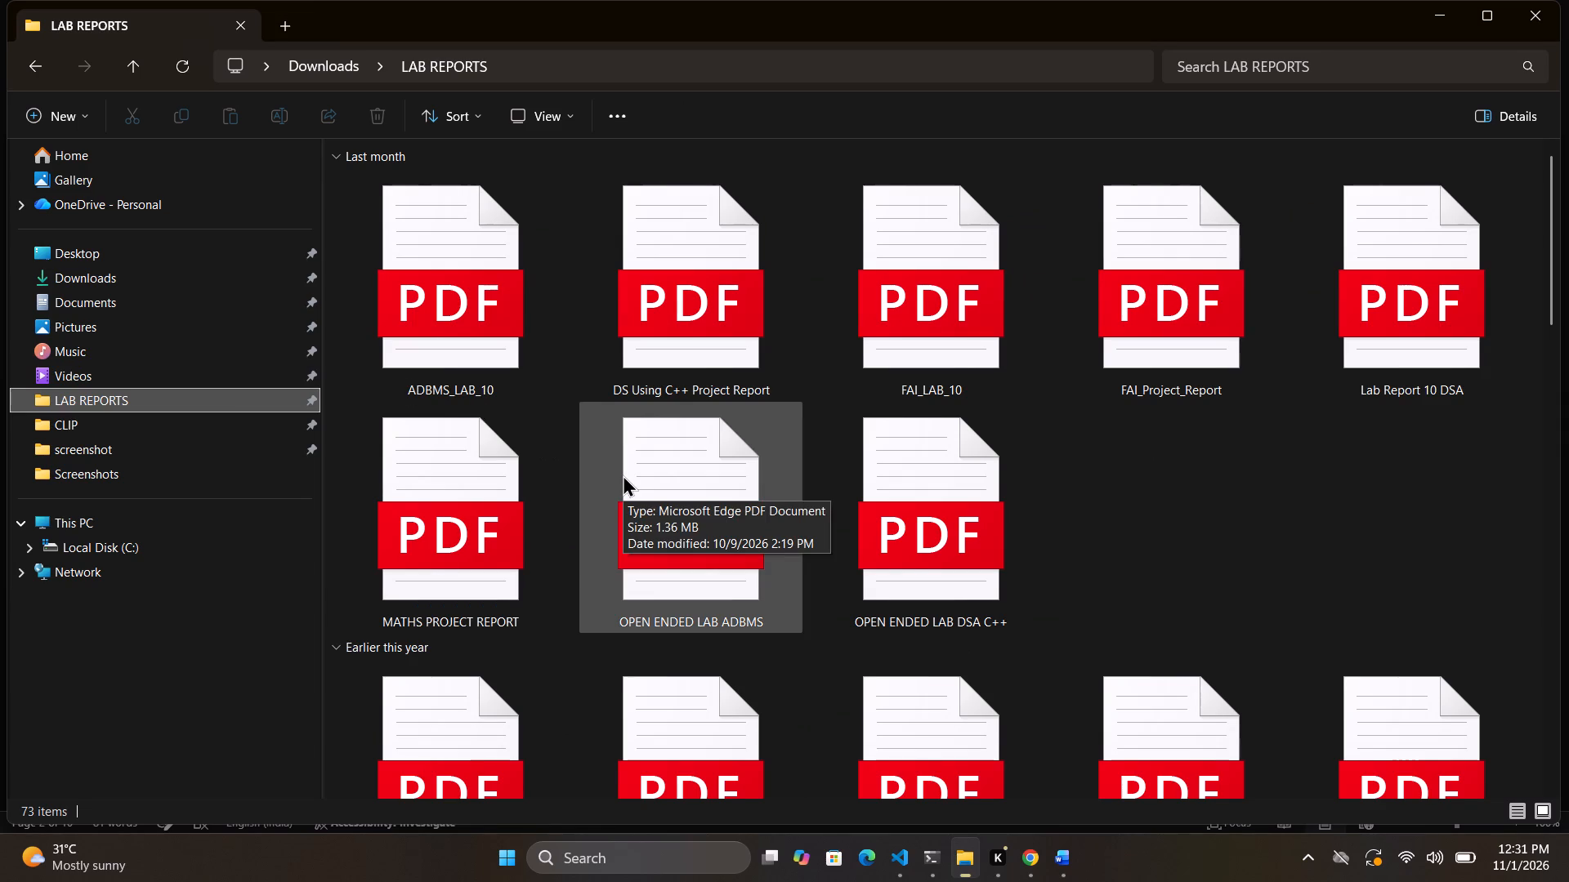
{"action": "scroll", "coordinate": [623, 474], "scroll_direction": "down", "scroll_amount": 3}
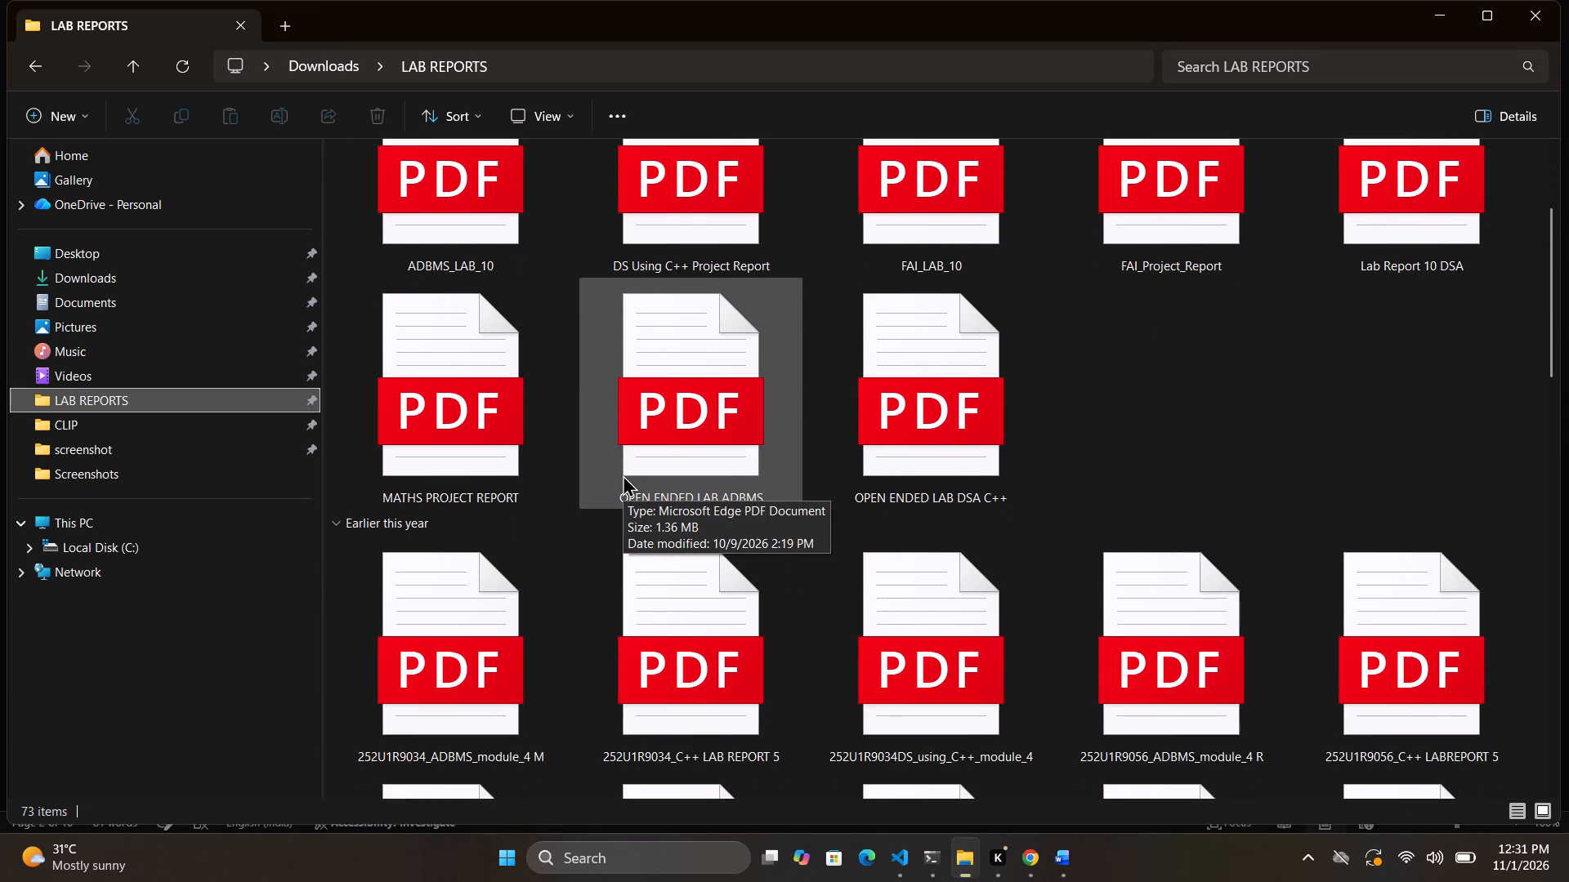
{"action": "scroll", "coordinate": [623, 474], "scroll_direction": "down", "scroll_amount": 2}
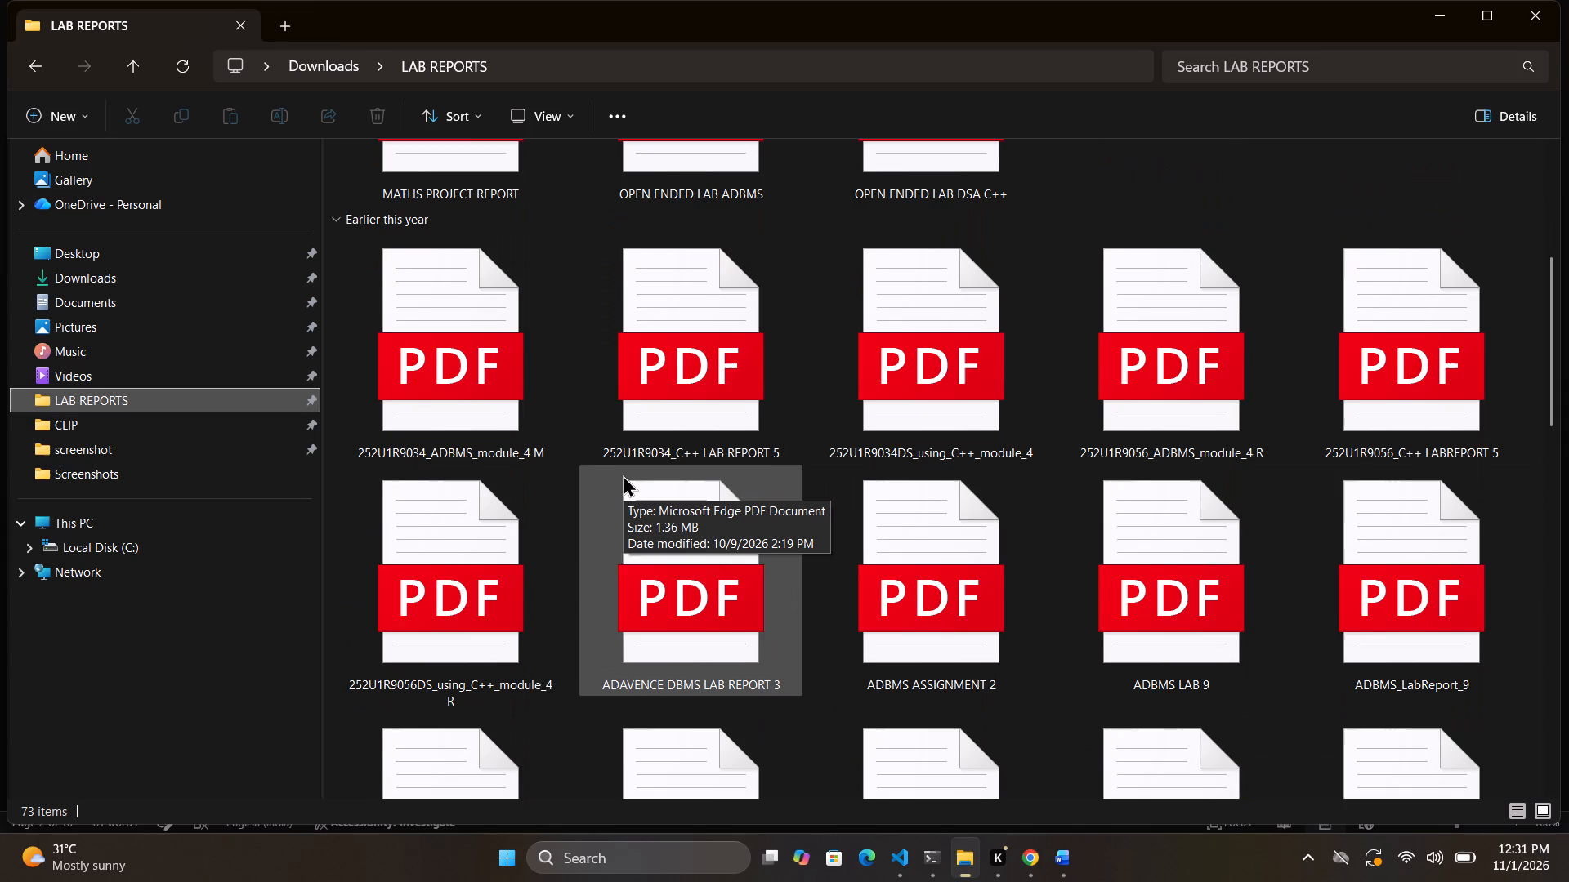
{"action": "scroll", "coordinate": [623, 474], "scroll_direction": "down", "scroll_amount": 1}
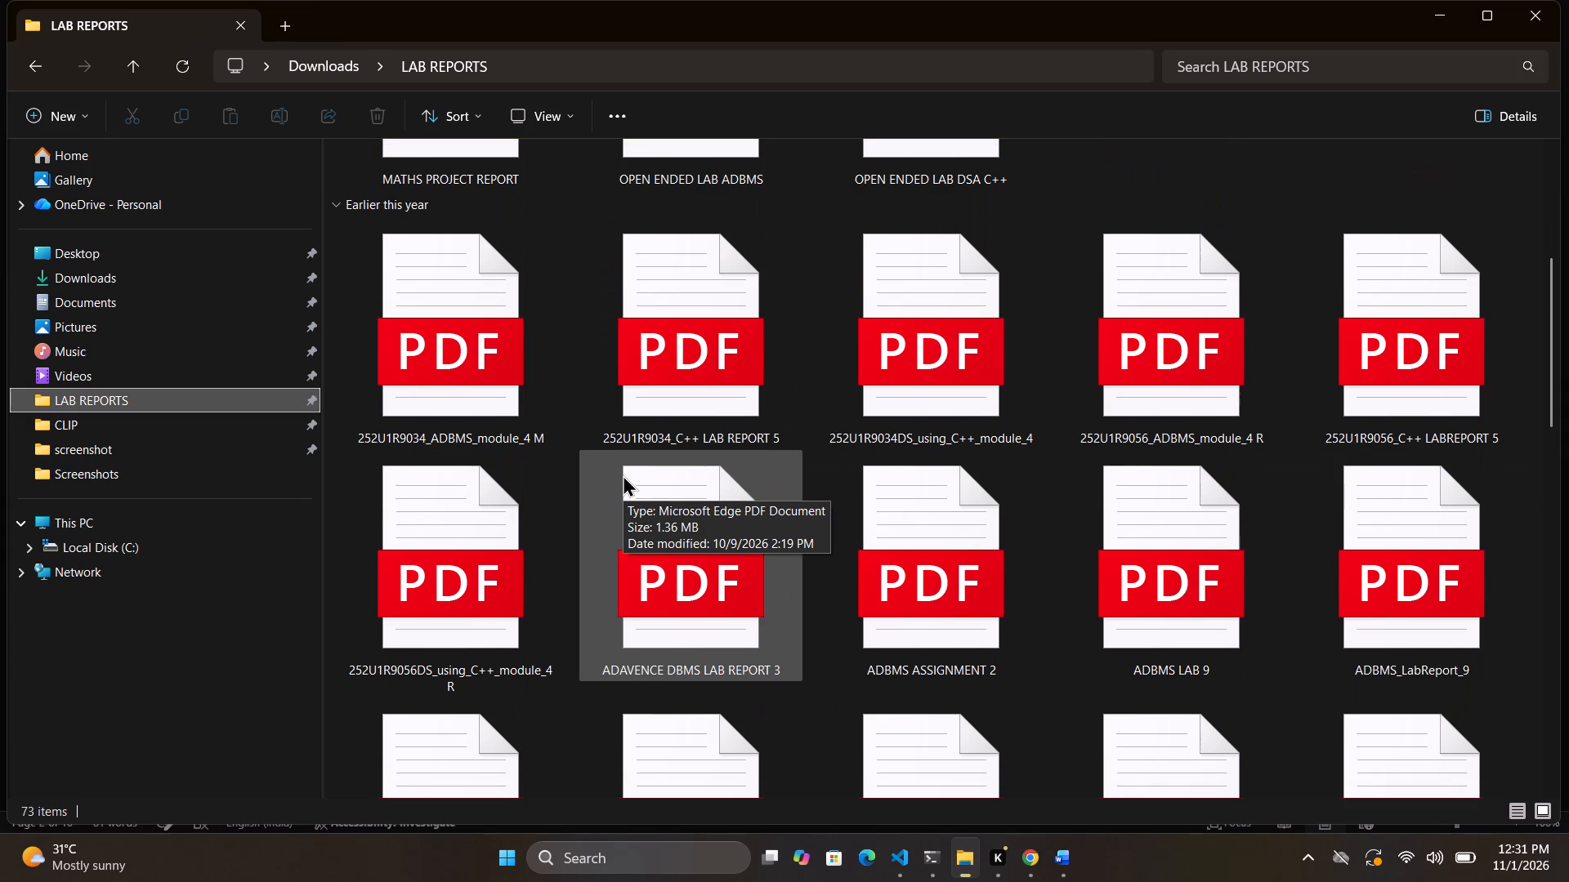
{"action": "scroll", "coordinate": [623, 474], "scroll_direction": "down", "scroll_amount": 1}
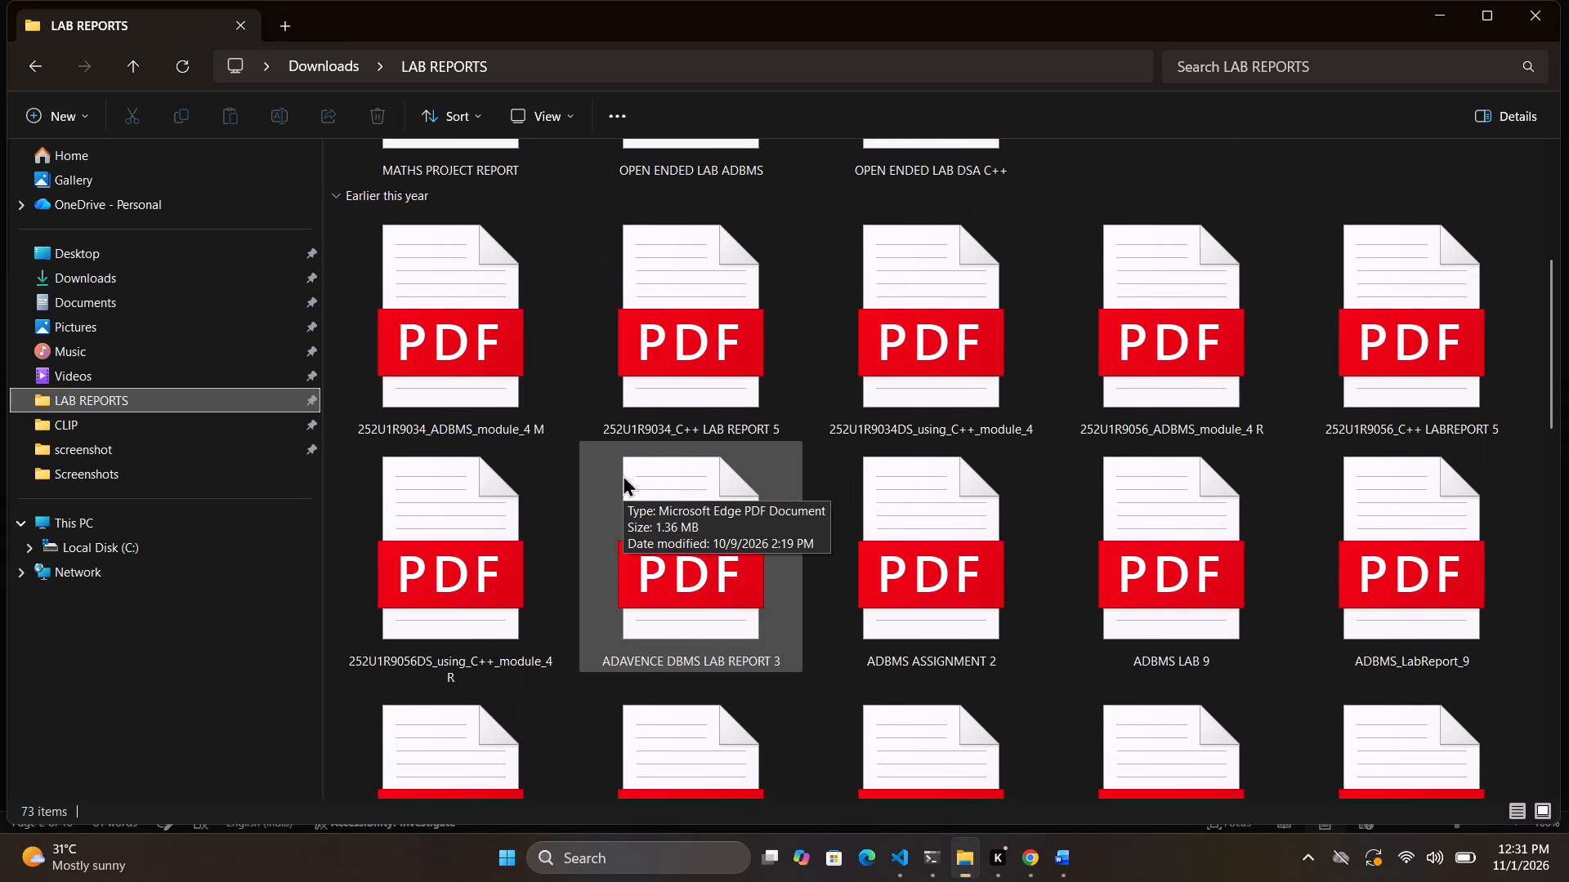
{"action": "scroll", "coordinate": [623, 474], "scroll_direction": "down", "scroll_amount": 2}
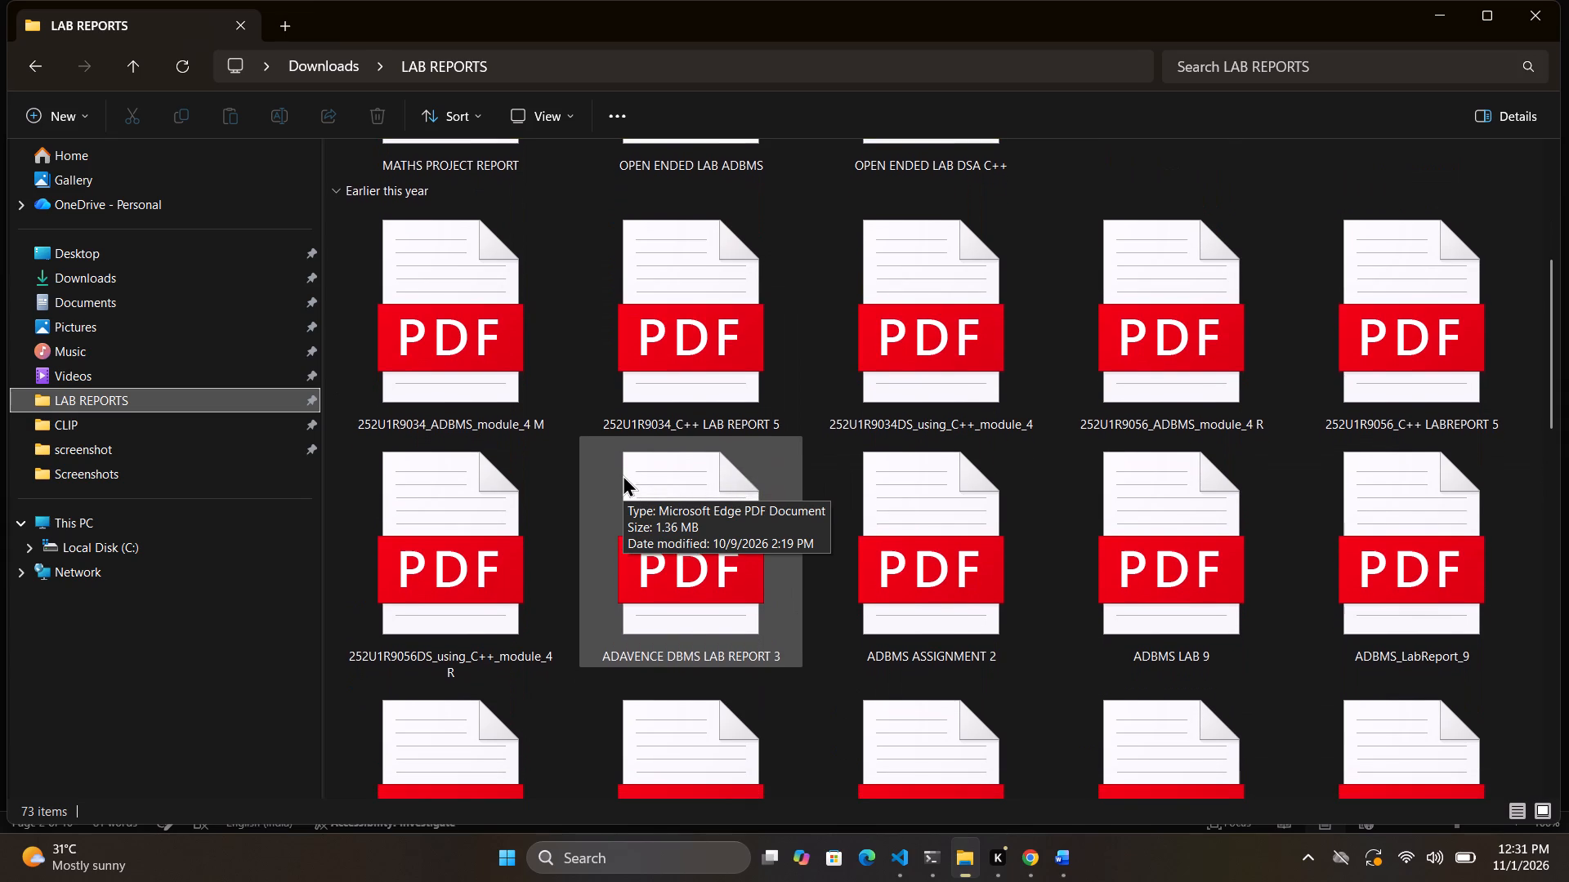
{"action": "scroll", "coordinate": [623, 474], "scroll_direction": "down", "scroll_amount": 1}
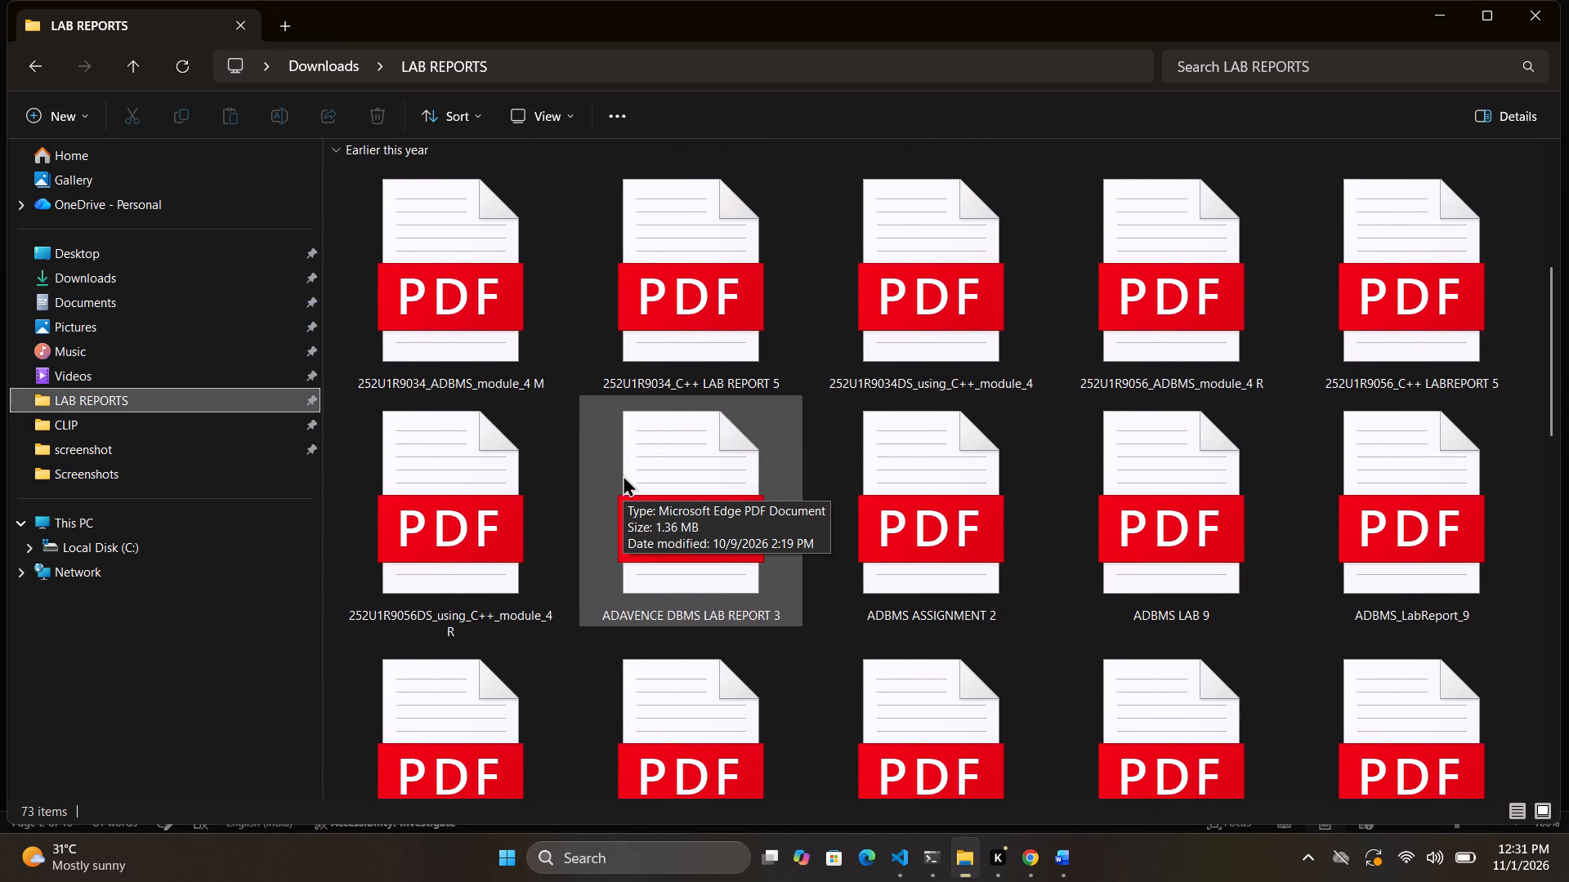
{"action": "scroll", "coordinate": [623, 474], "scroll_direction": "down", "scroll_amount": 1}
Open the DS using C++ module 4 R report PDF, examine its header details and first pages, and close it.
{"action": "double_click", "coordinate": [478, 441]}
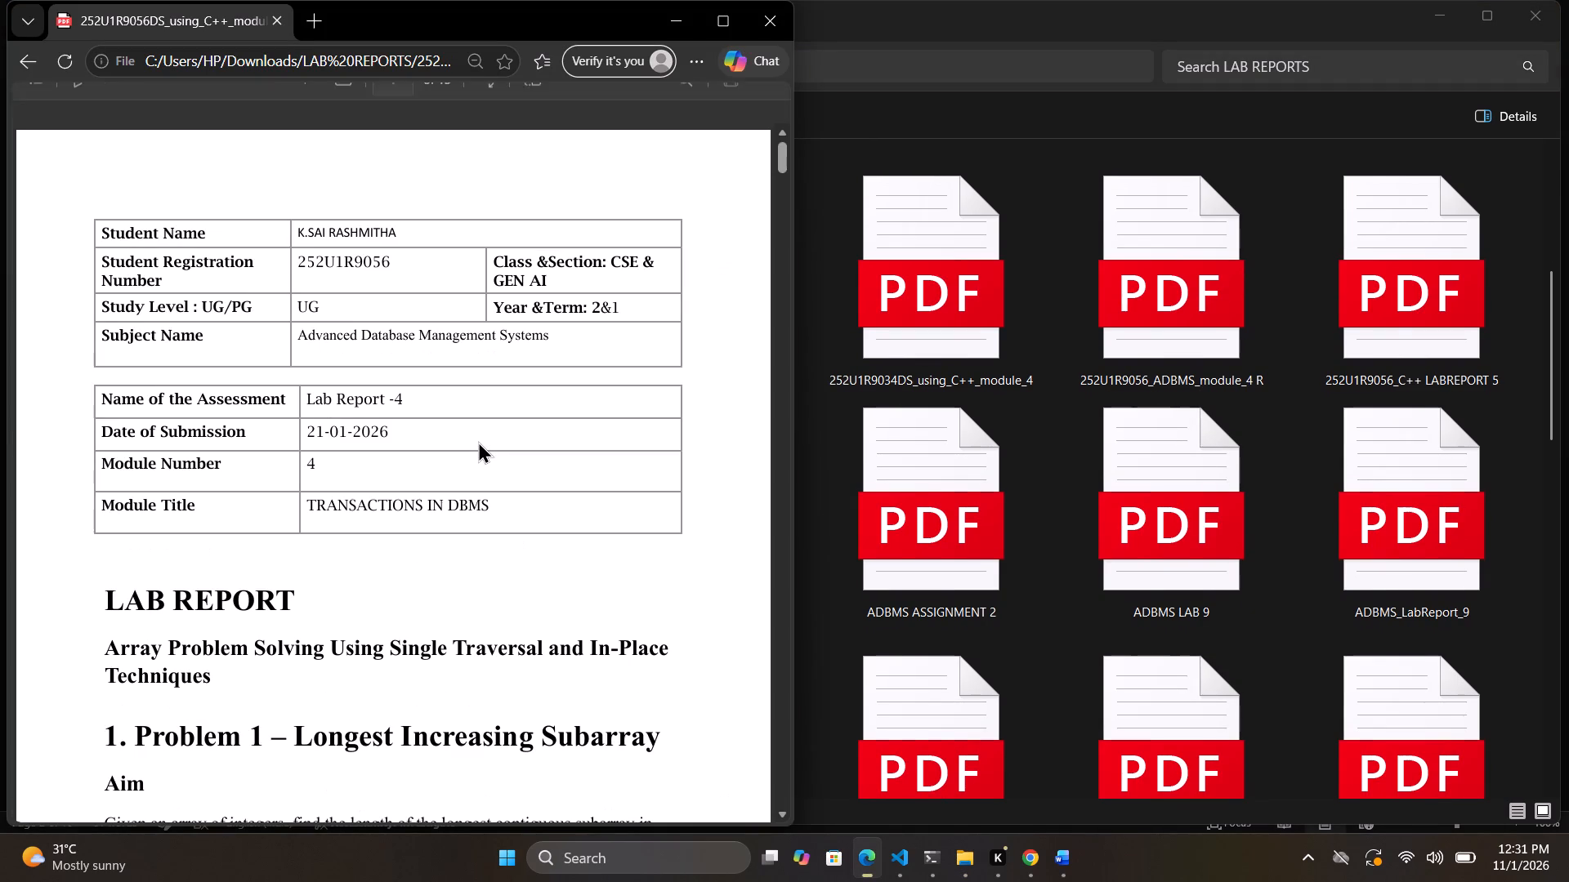
{"action": "left_click", "coordinate": [478, 441]}
{"action": "scroll", "coordinate": [478, 441], "scroll_direction": "down", "scroll_amount": 3}
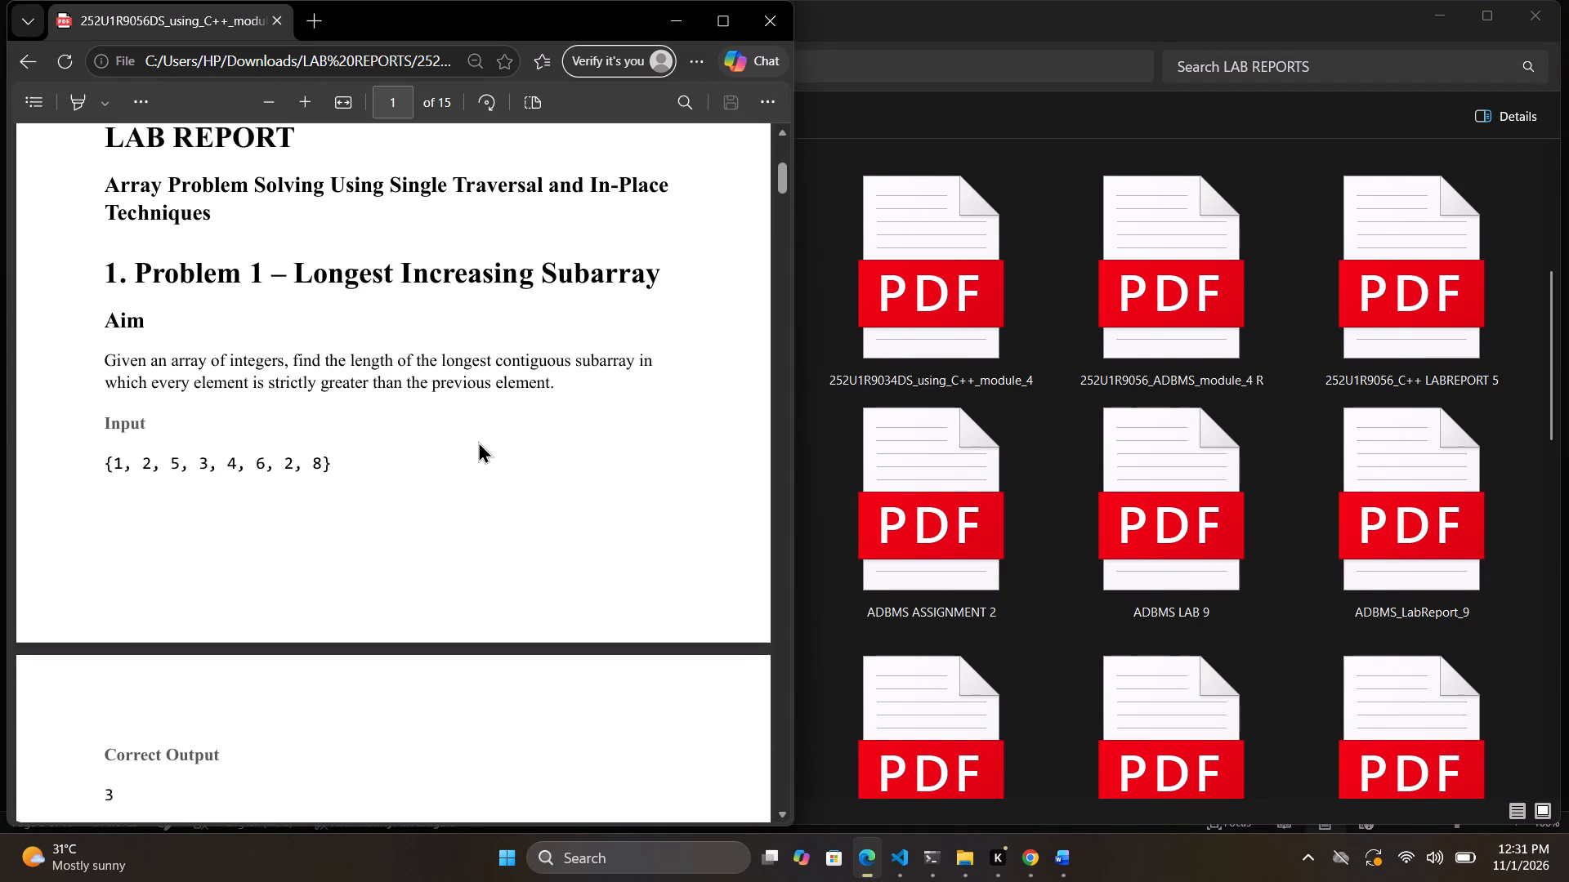
{"action": "scroll", "coordinate": [478, 441], "scroll_direction": "down", "scroll_amount": 7}
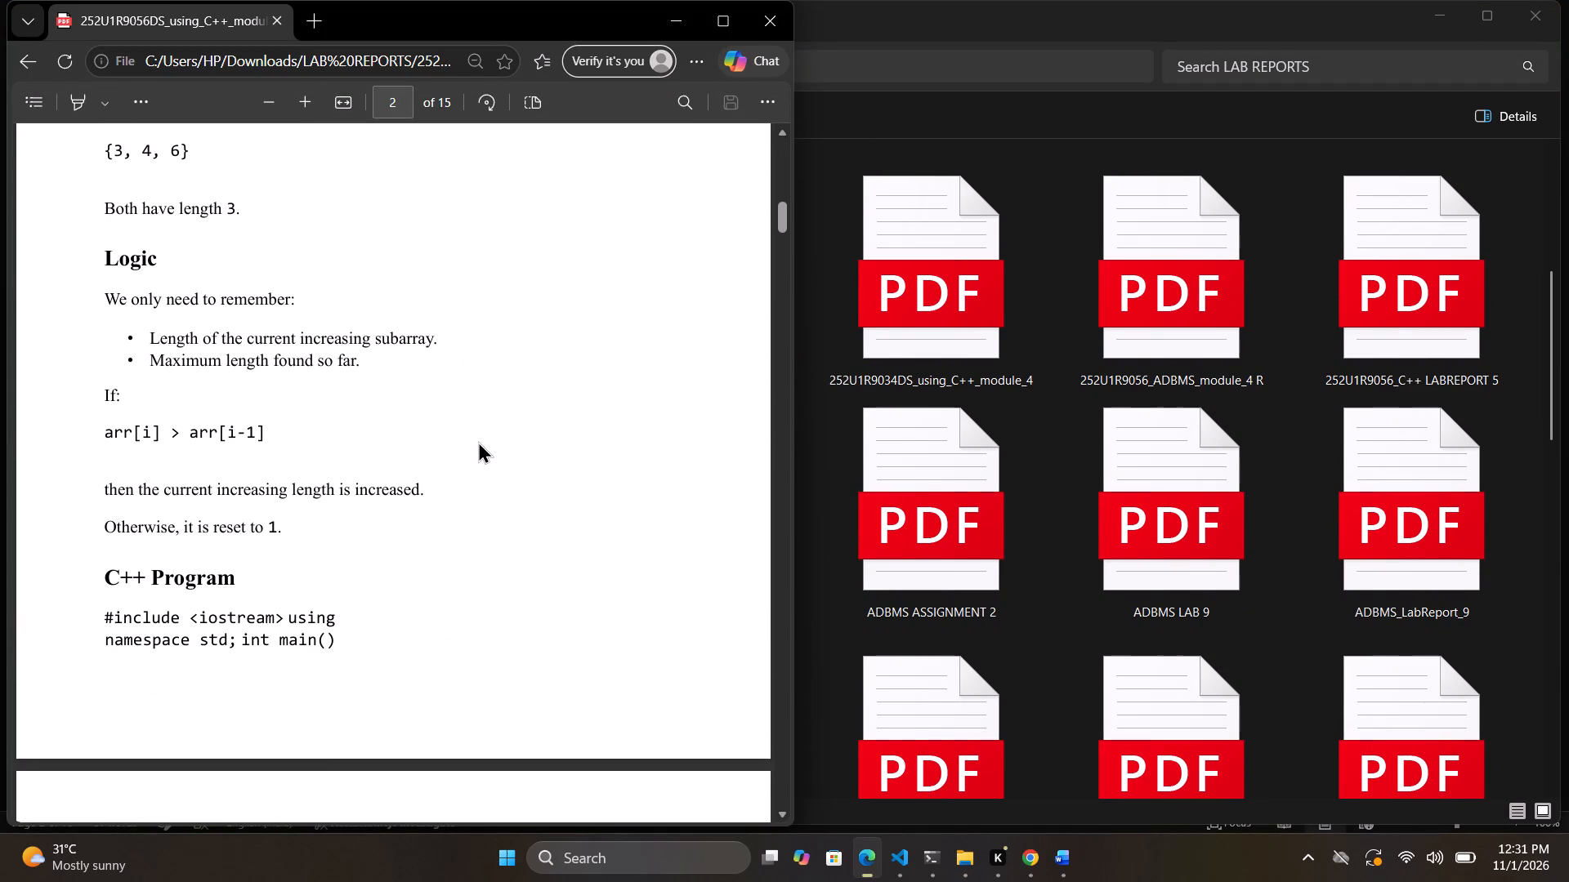
{"action": "left_click", "coordinate": [761, 13]}
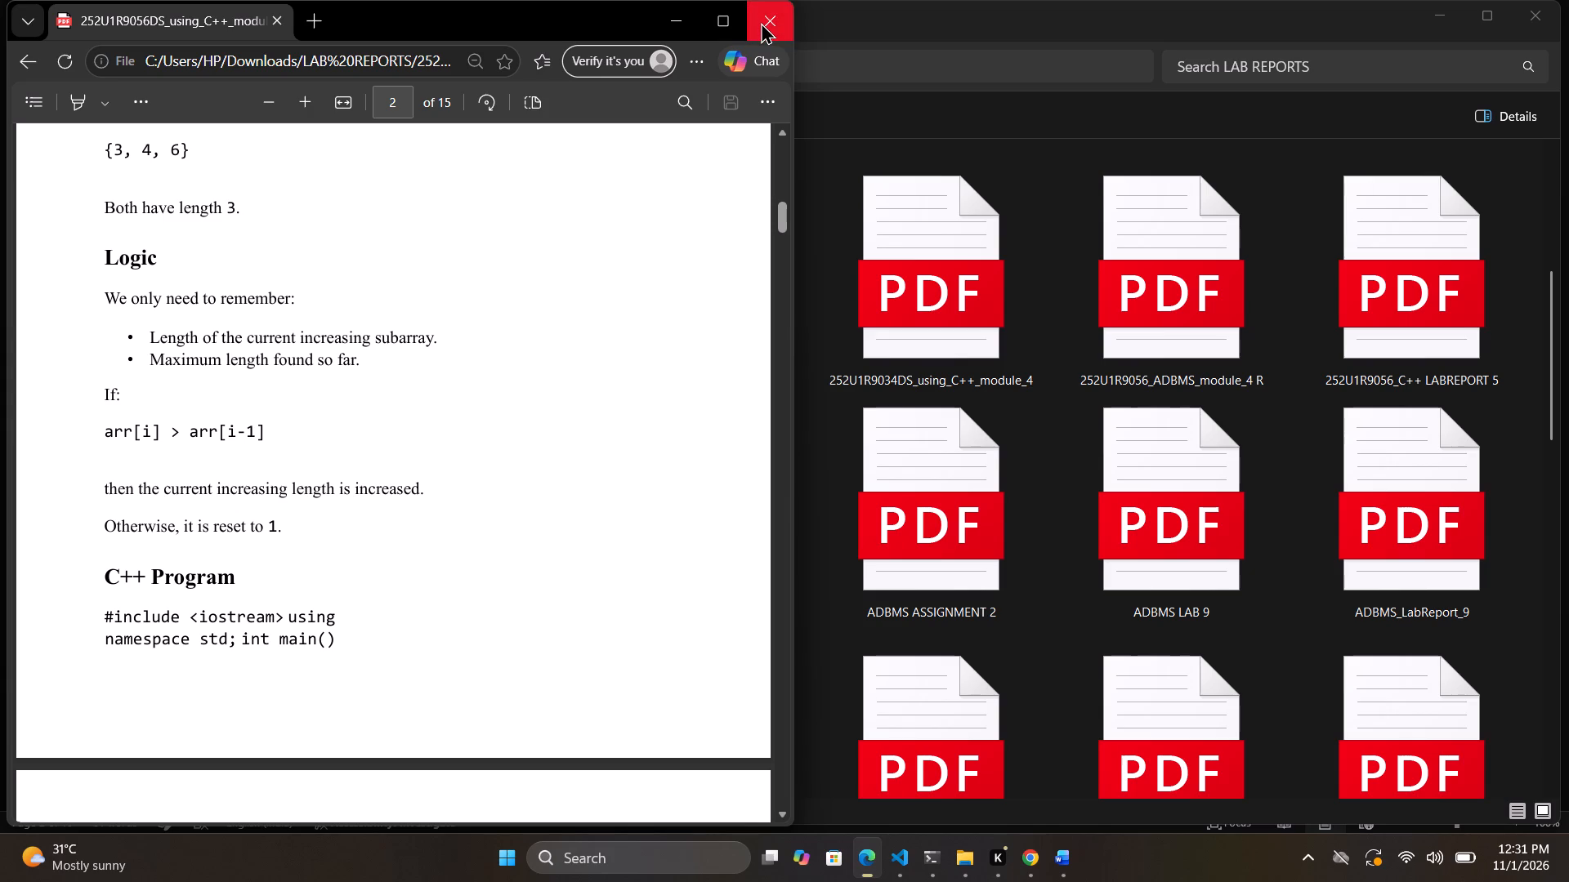
{"action": "left_click", "coordinate": [766, 16]}
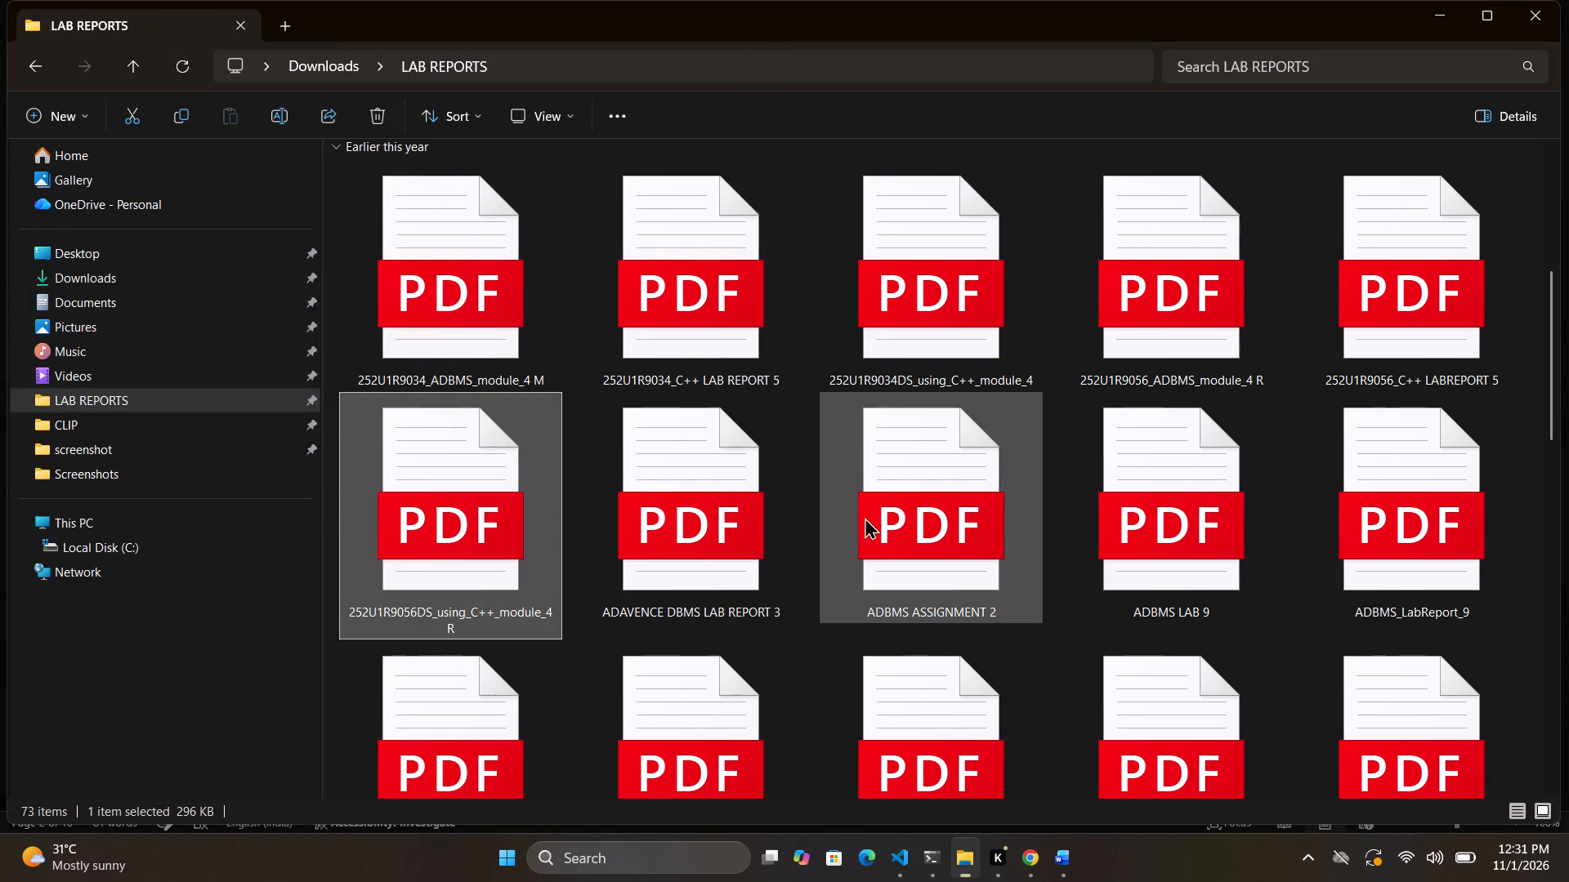
Find and open the DS Using C++ Case Study PDF, examine its header details and opening section, and close it.
{"action": "scroll", "coordinate": [1162, 509], "scroll_direction": "down", "scroll_amount": 5}
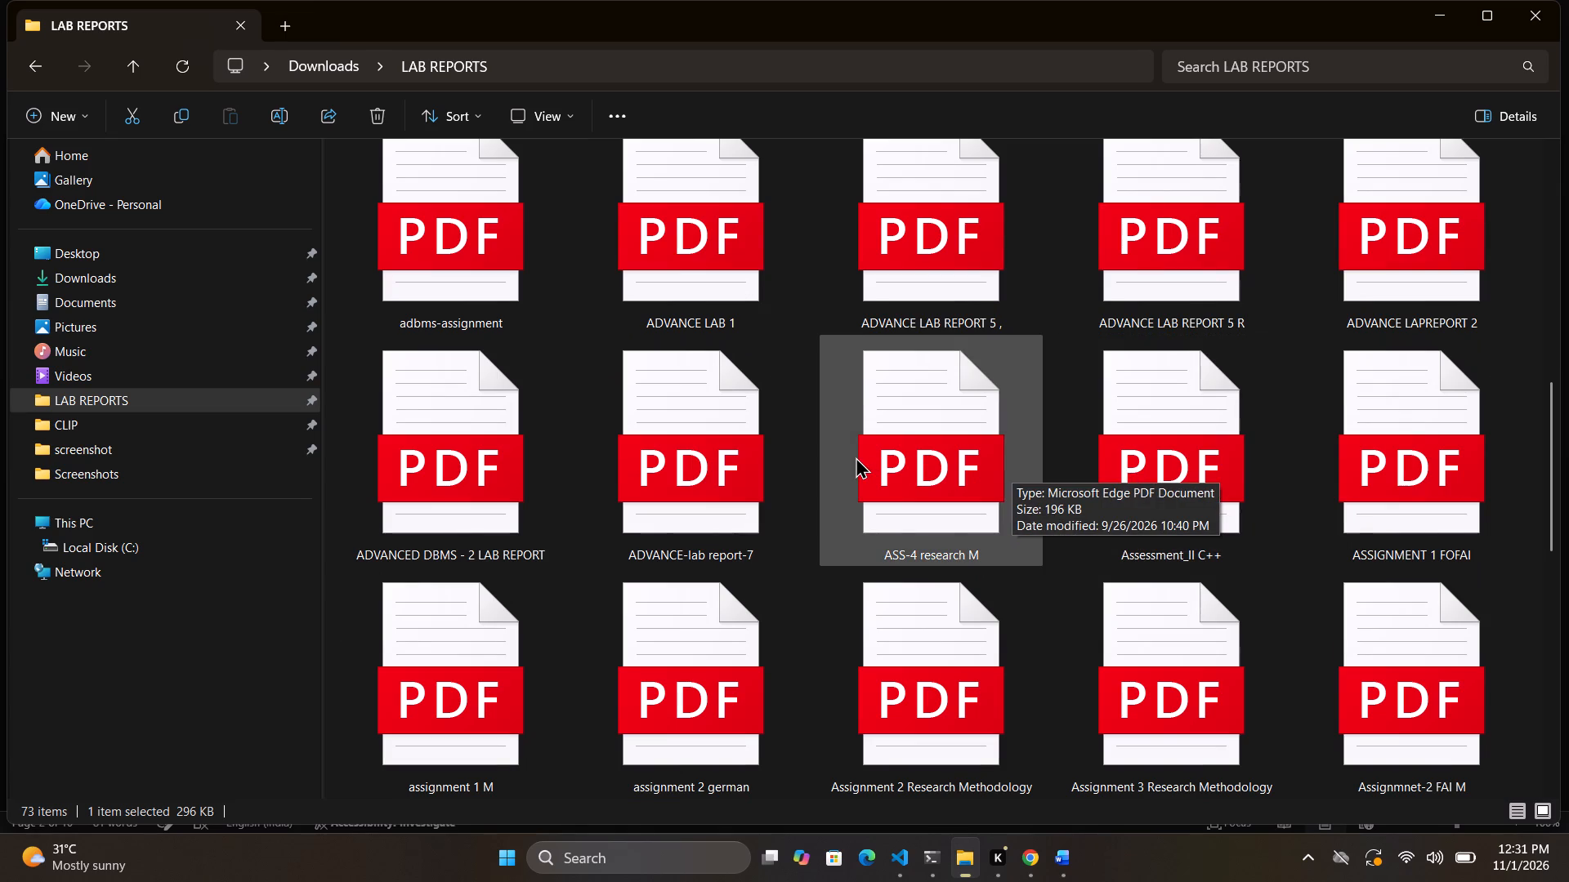
{"action": "scroll", "coordinate": [839, 465], "scroll_direction": "down", "scroll_amount": 4}
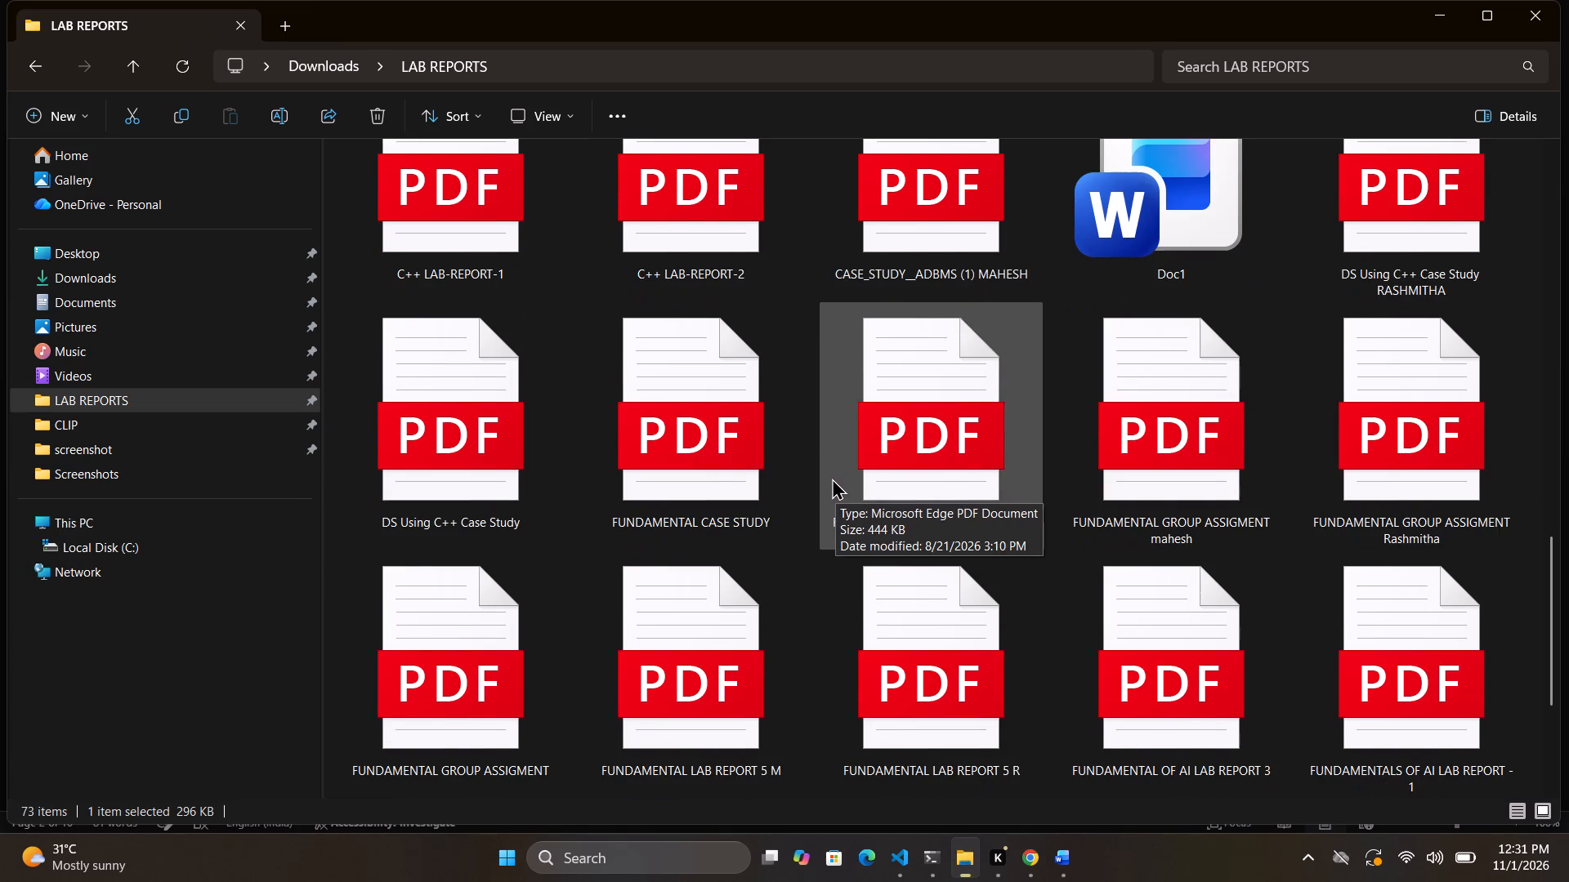
{"action": "left_click", "coordinate": [437, 416]}
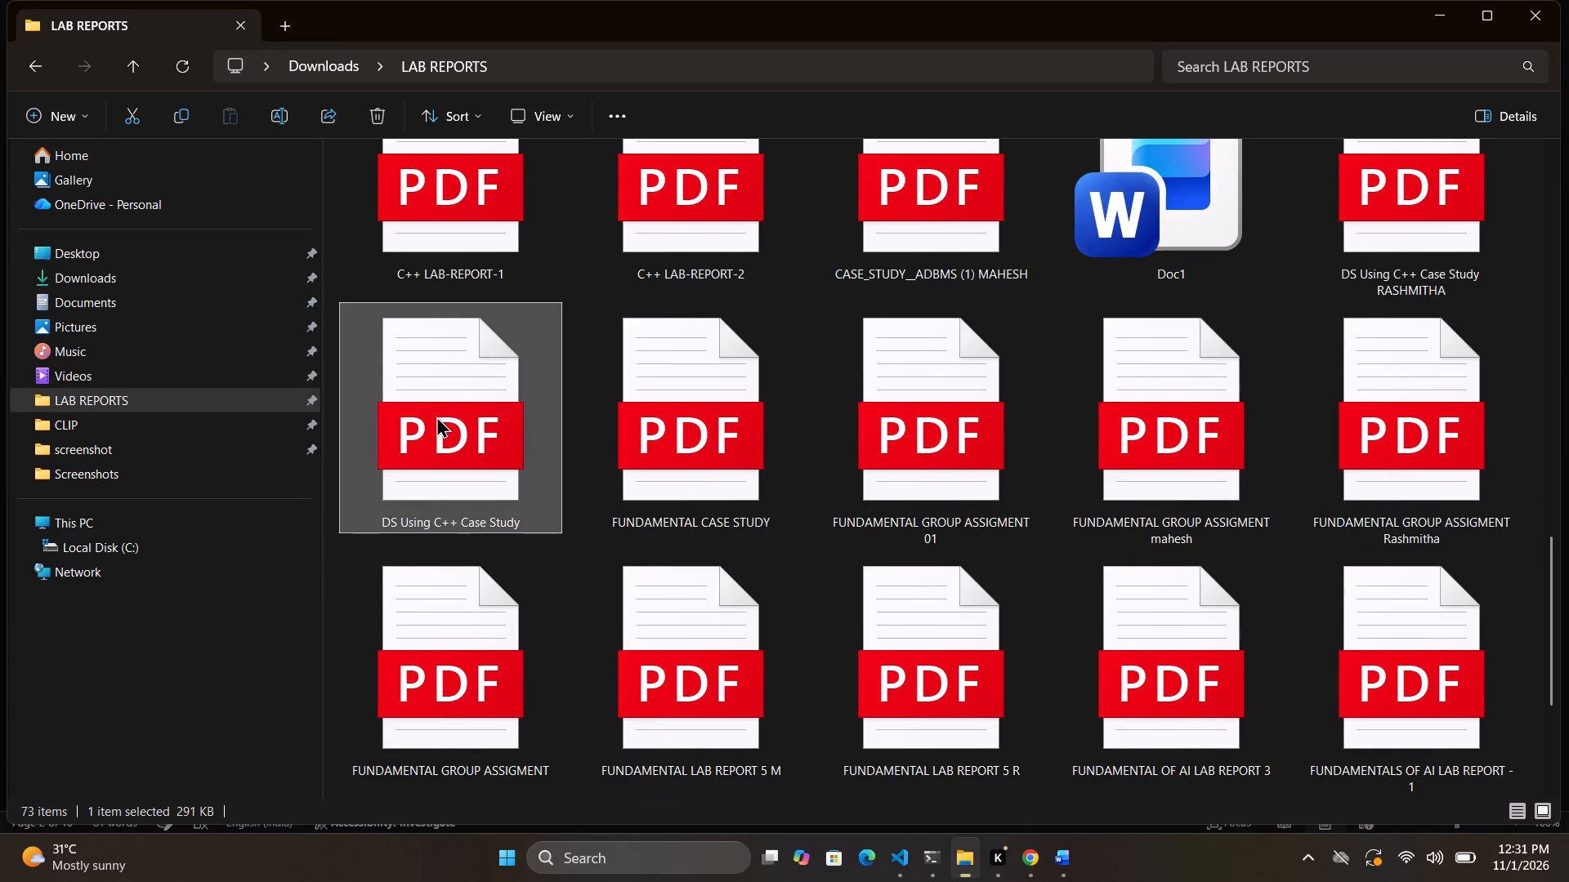
{"action": "double_click", "coordinate": [436, 416]}
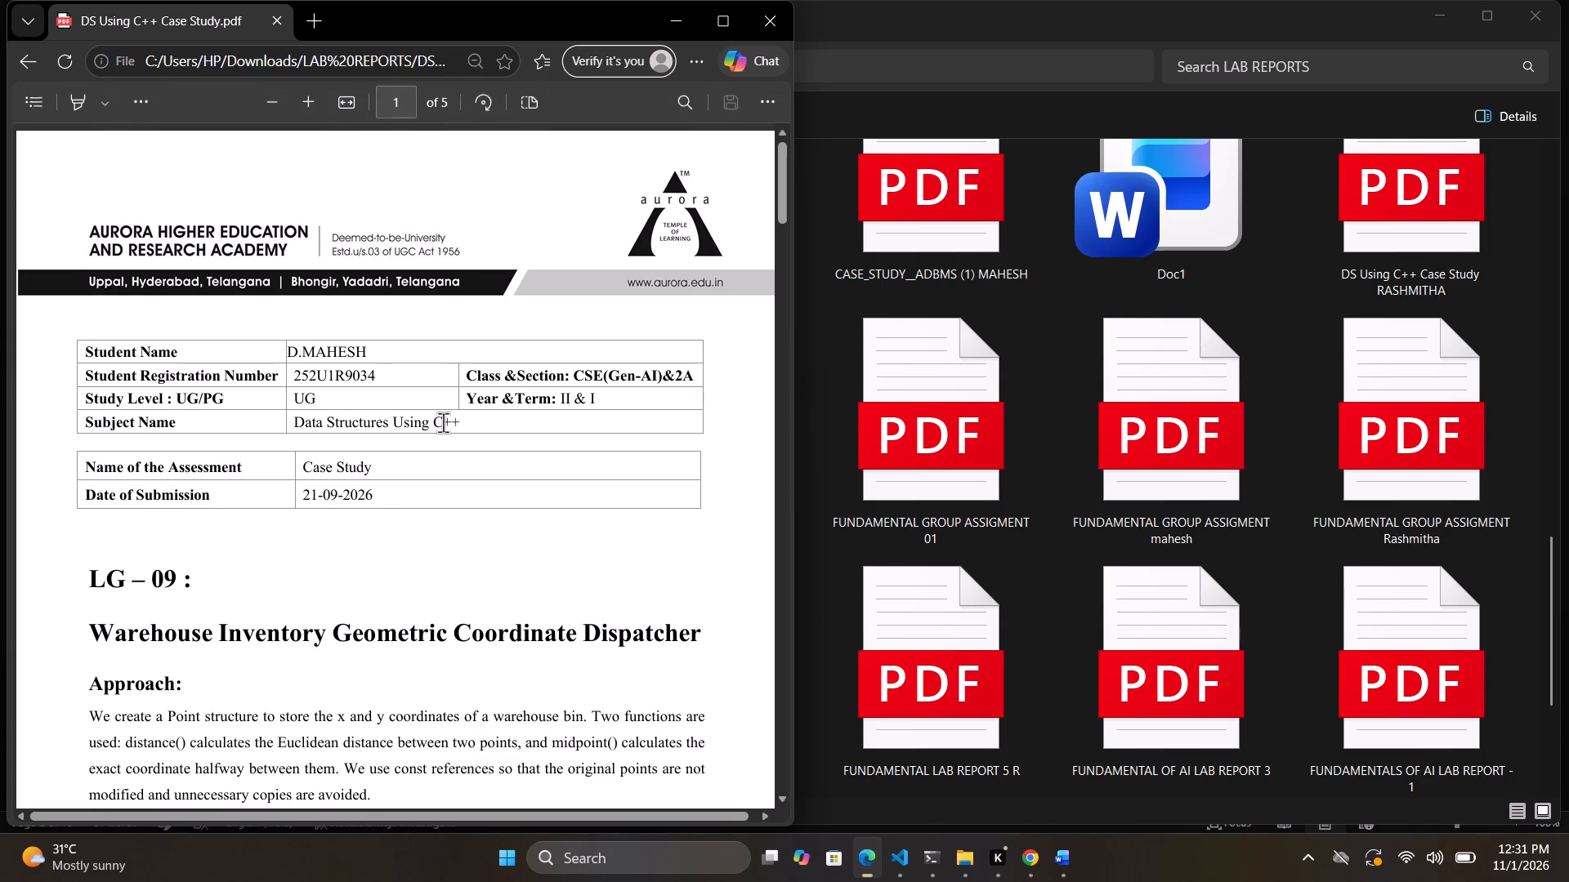
{"action": "scroll", "coordinate": [445, 426], "scroll_direction": "down", "scroll_amount": 2}
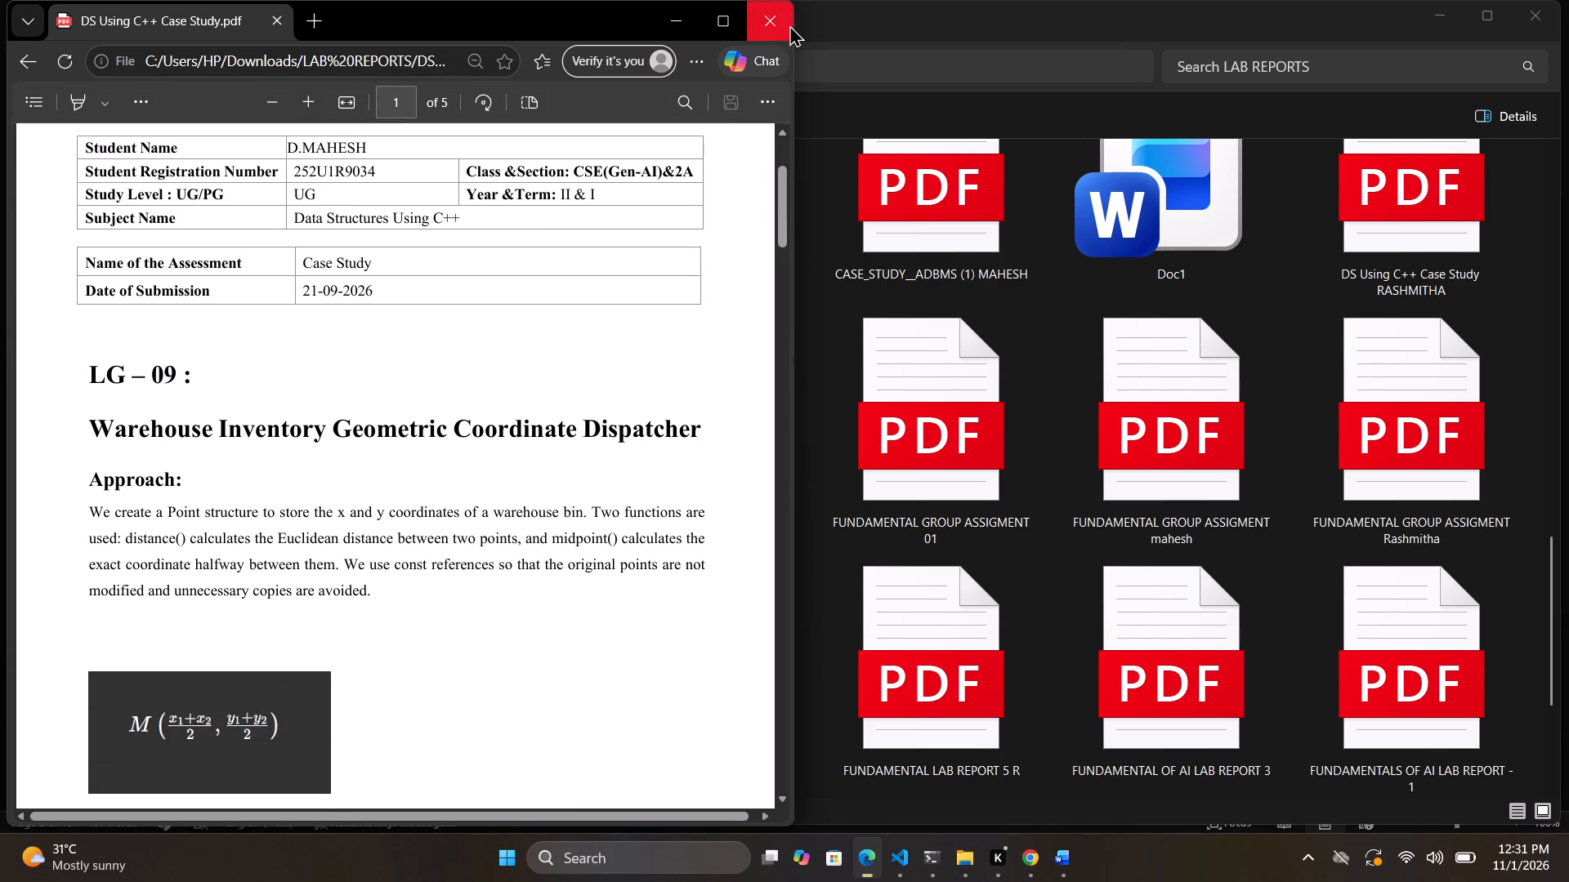
{"action": "left_click", "coordinate": [780, 21]}
{"action": "left_click", "coordinate": [764, 22]}
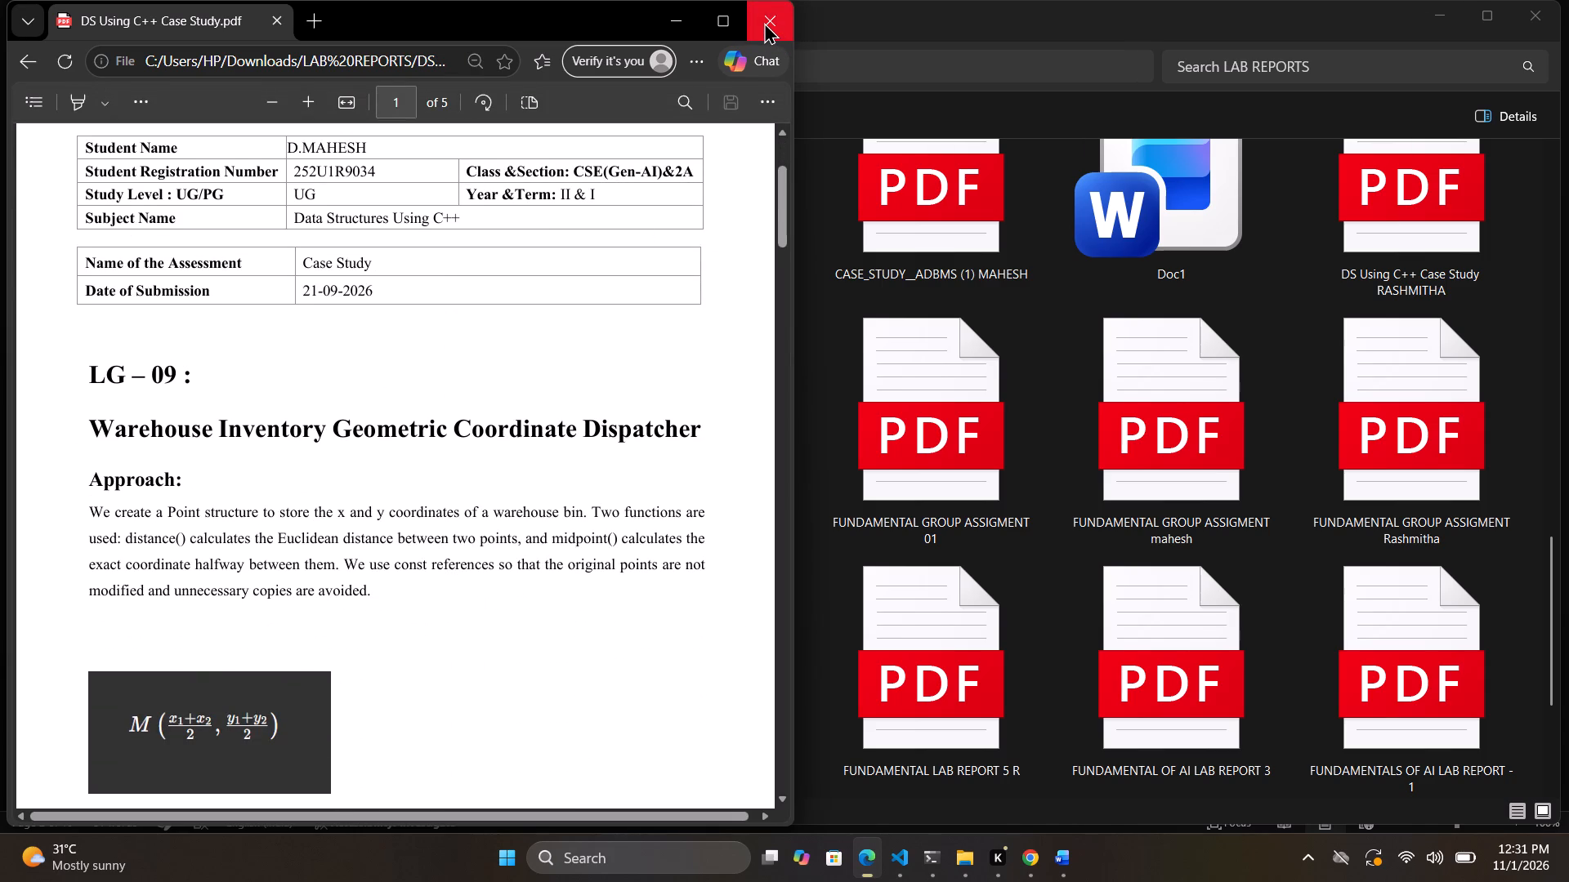
{"action": "left_click", "coordinate": [764, 22]}
{"action": "triple_click", "coordinate": [764, 22]}
{"action": "left_click", "coordinate": [764, 21]}
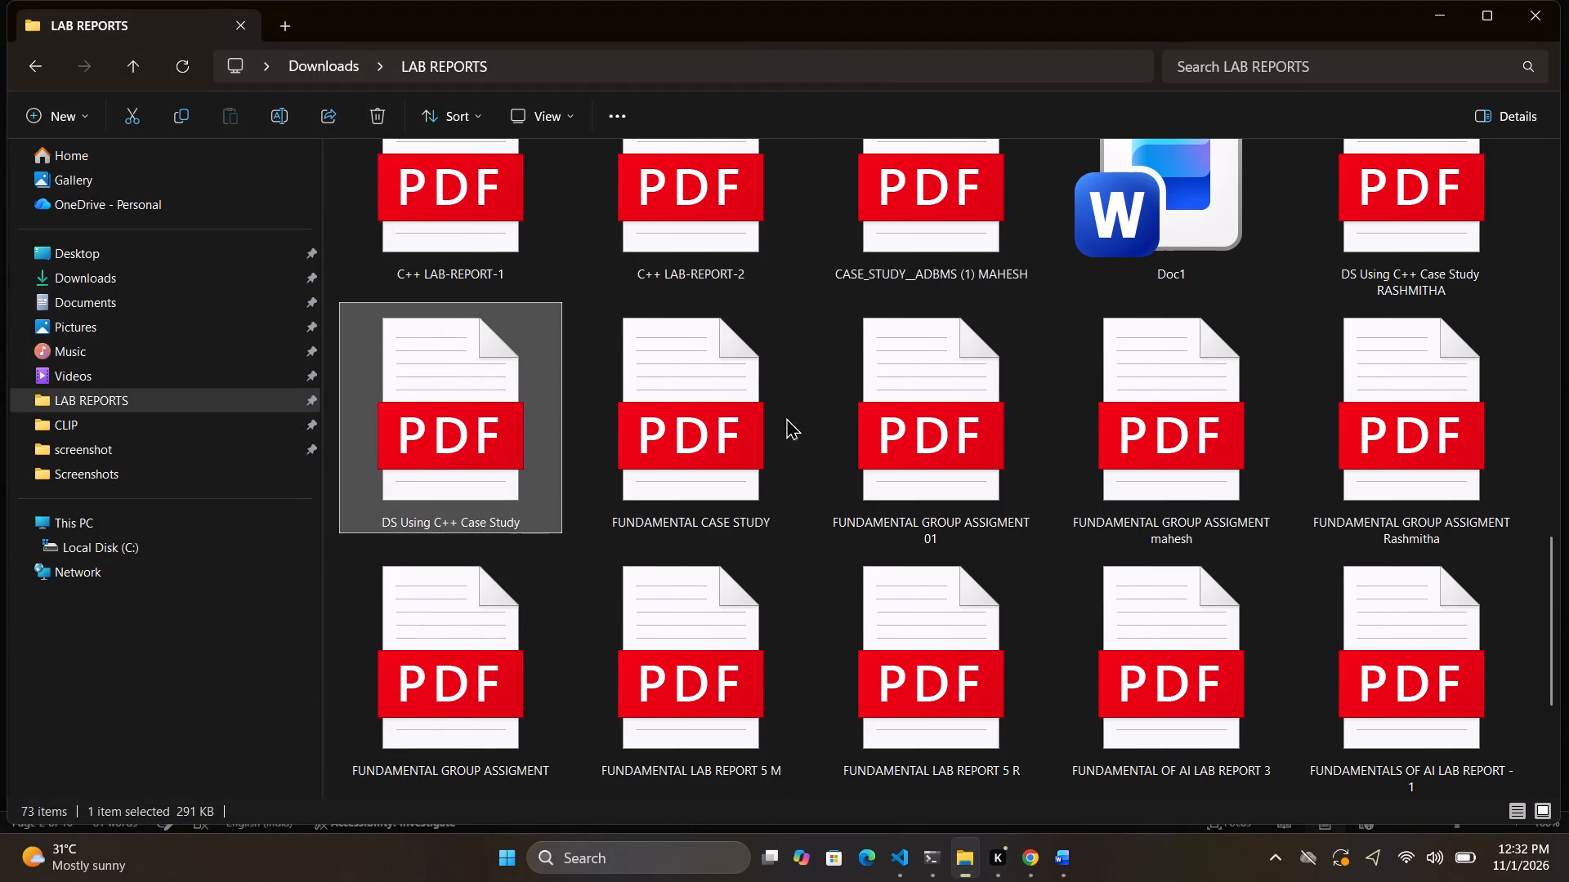
Browse the remaining earlier reports, open the LAB 9 C++ report PDF, check its header tables, and close it.
{"action": "scroll", "coordinate": [803, 577], "scroll_direction": "down", "scroll_amount": 3}
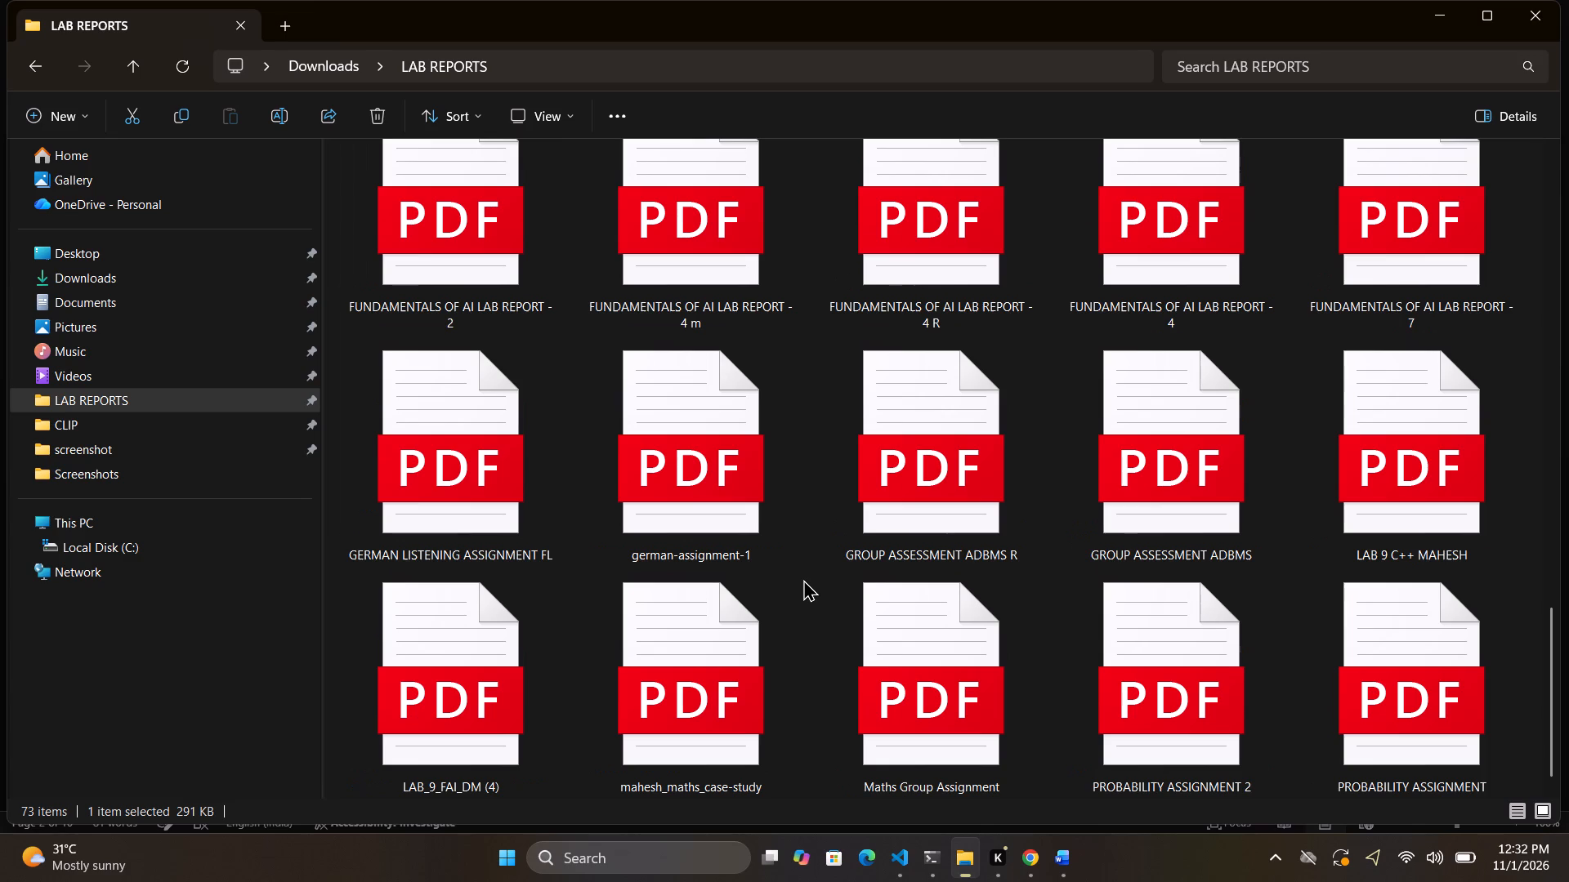
{"action": "scroll", "coordinate": [803, 579], "scroll_direction": "down", "scroll_amount": 3}
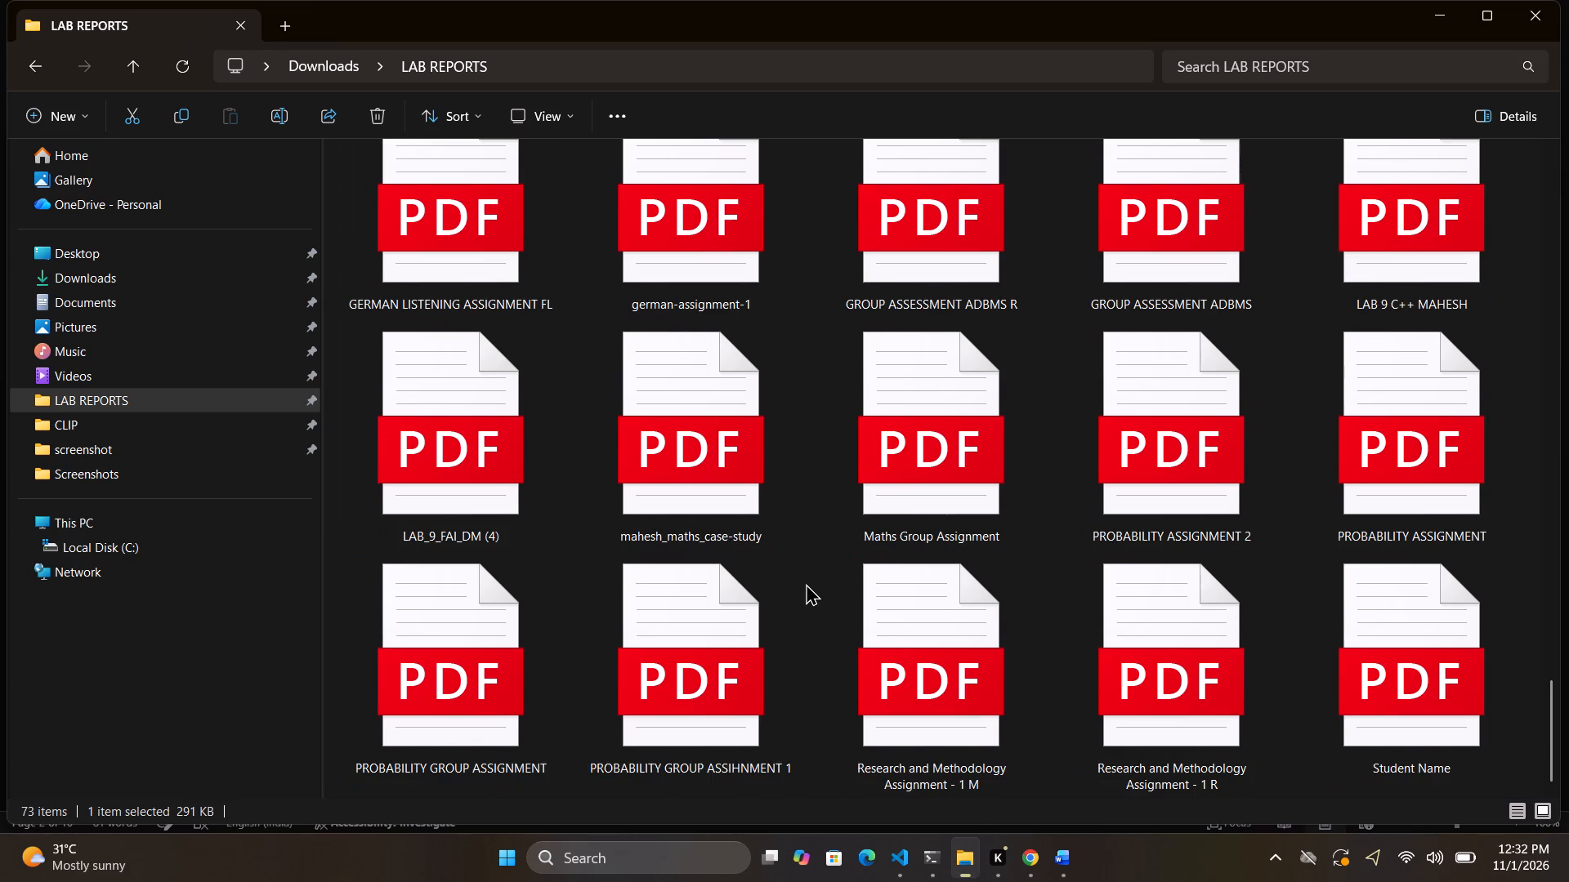
{"action": "scroll", "coordinate": [807, 585], "scroll_direction": "down", "scroll_amount": 15}
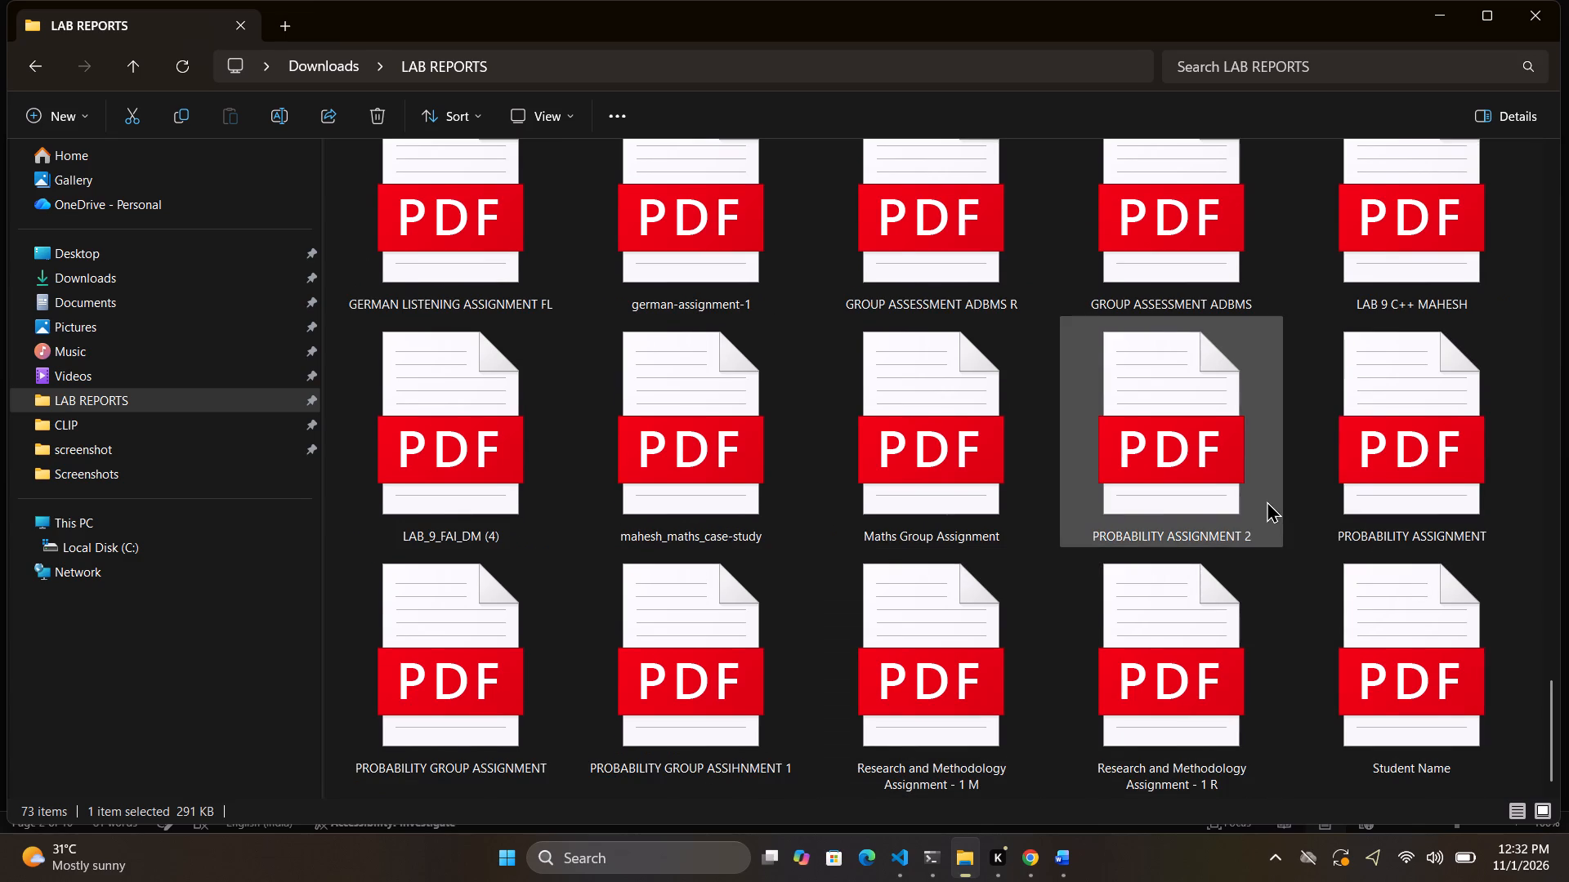
{"action": "scroll", "coordinate": [1209, 500], "scroll_direction": "up", "scroll_amount": 2}
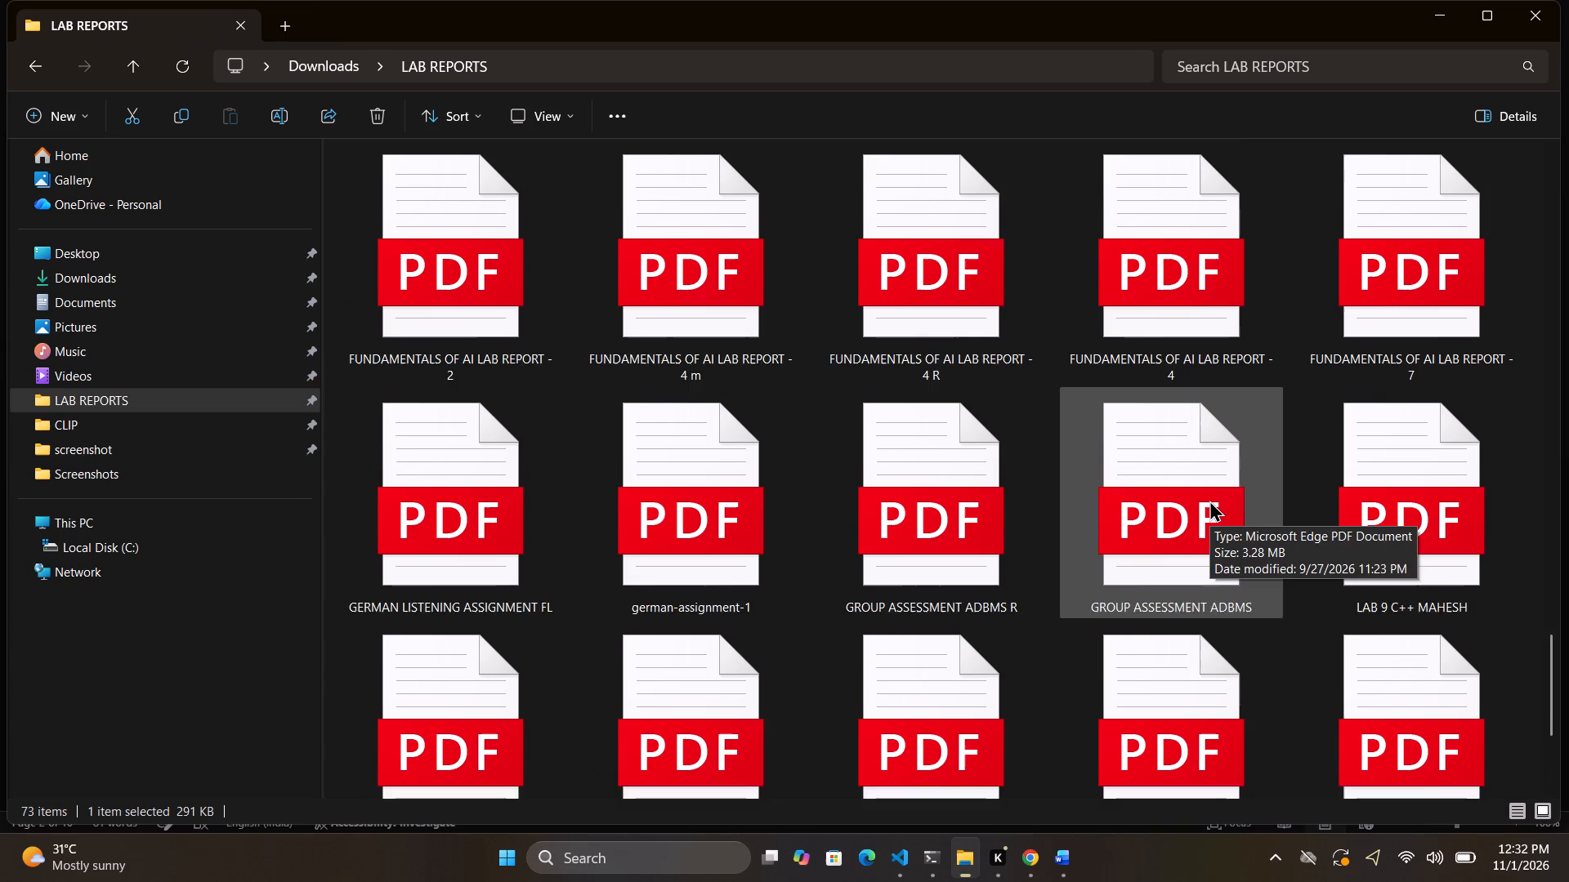
{"action": "scroll", "coordinate": [1209, 500], "scroll_direction": "up", "scroll_amount": 1}
{"action": "scroll", "coordinate": [1209, 500], "scroll_direction": "down", "scroll_amount": 7}
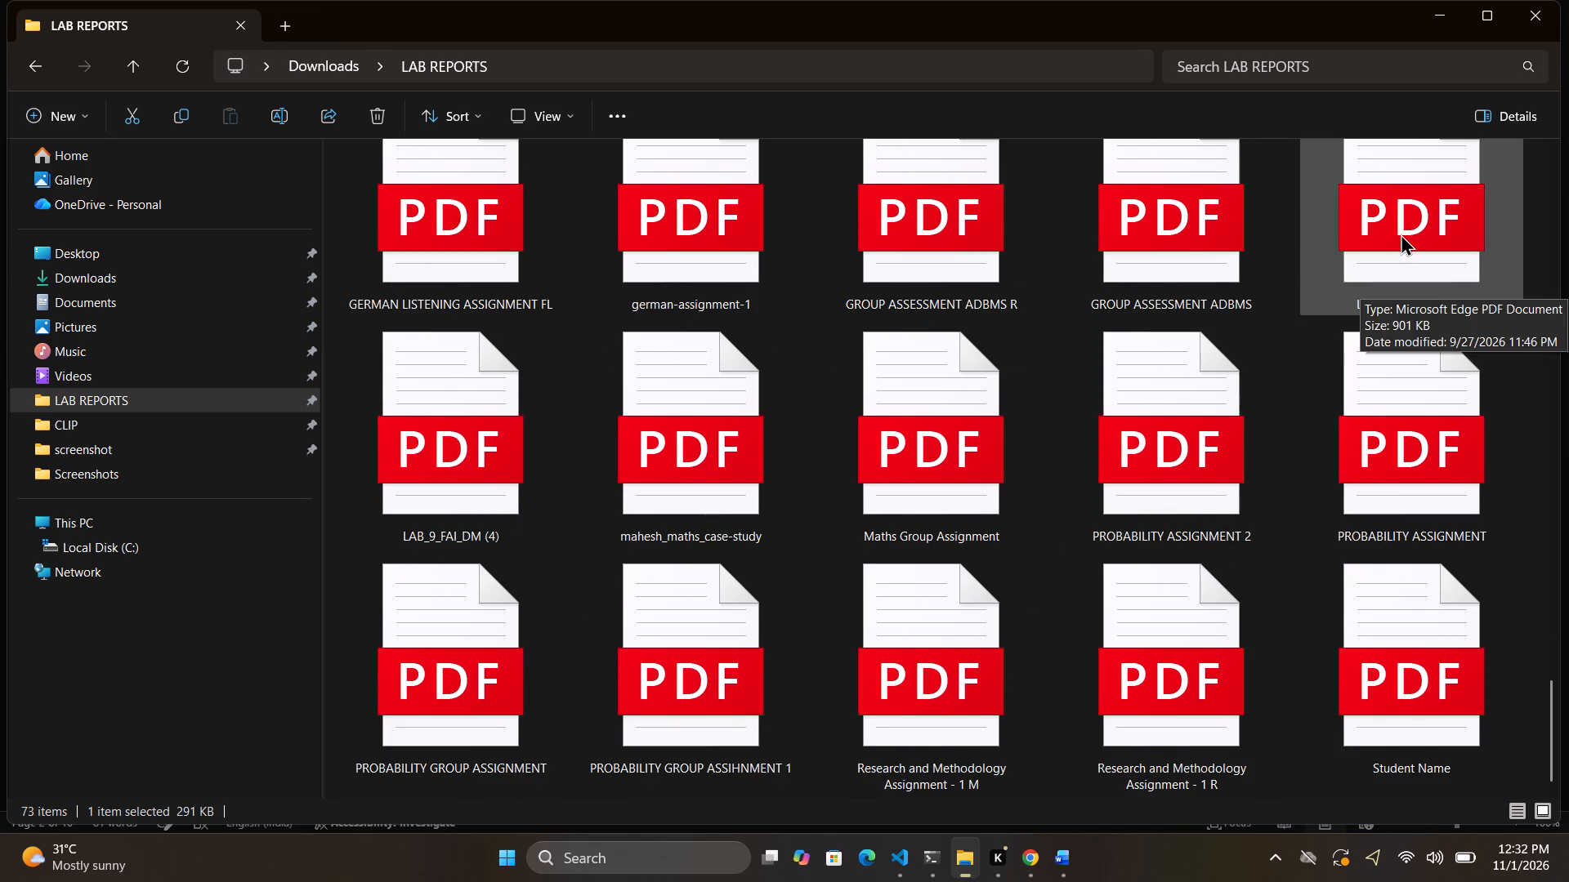
{"action": "double_click", "coordinate": [1401, 233]}
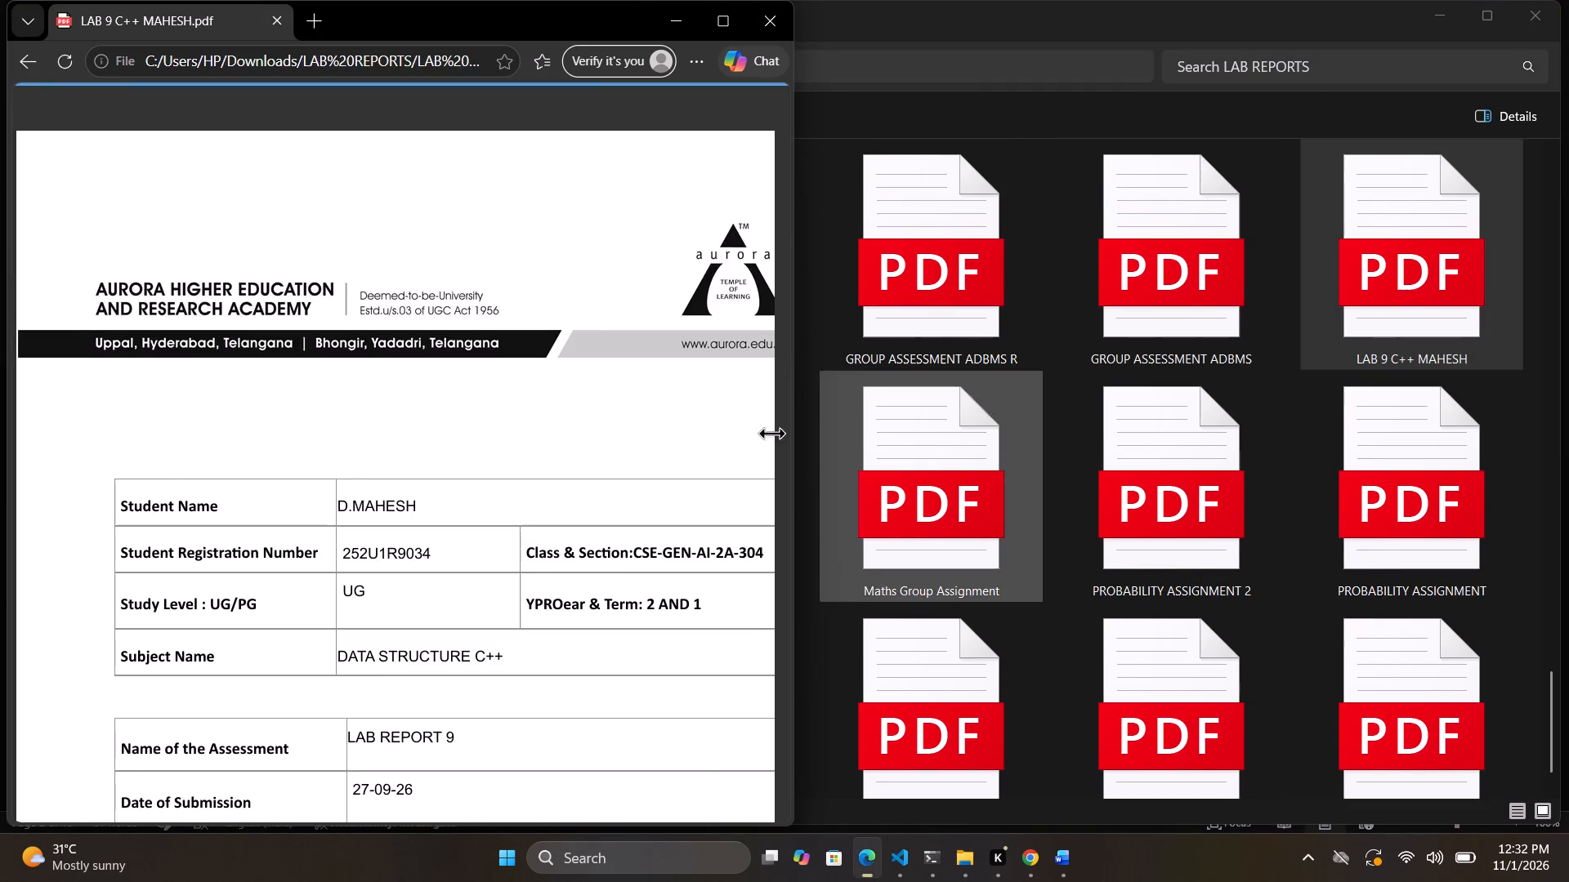
{"action": "scroll", "coordinate": [431, 494], "scroll_direction": "down", "scroll_amount": 3}
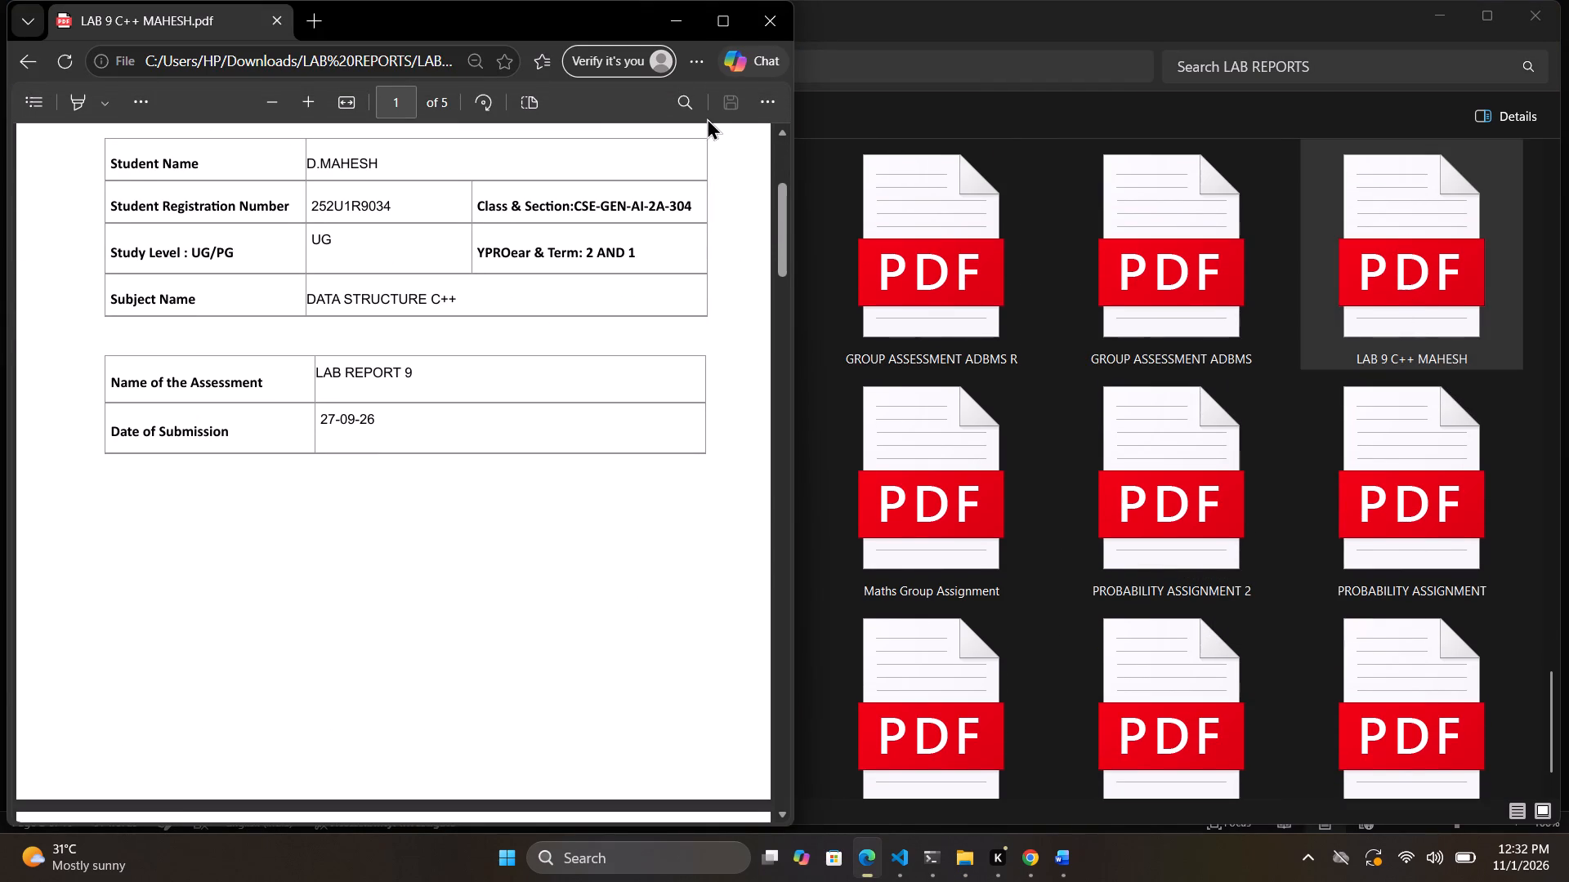
{"action": "left_click", "coordinate": [756, 18]}
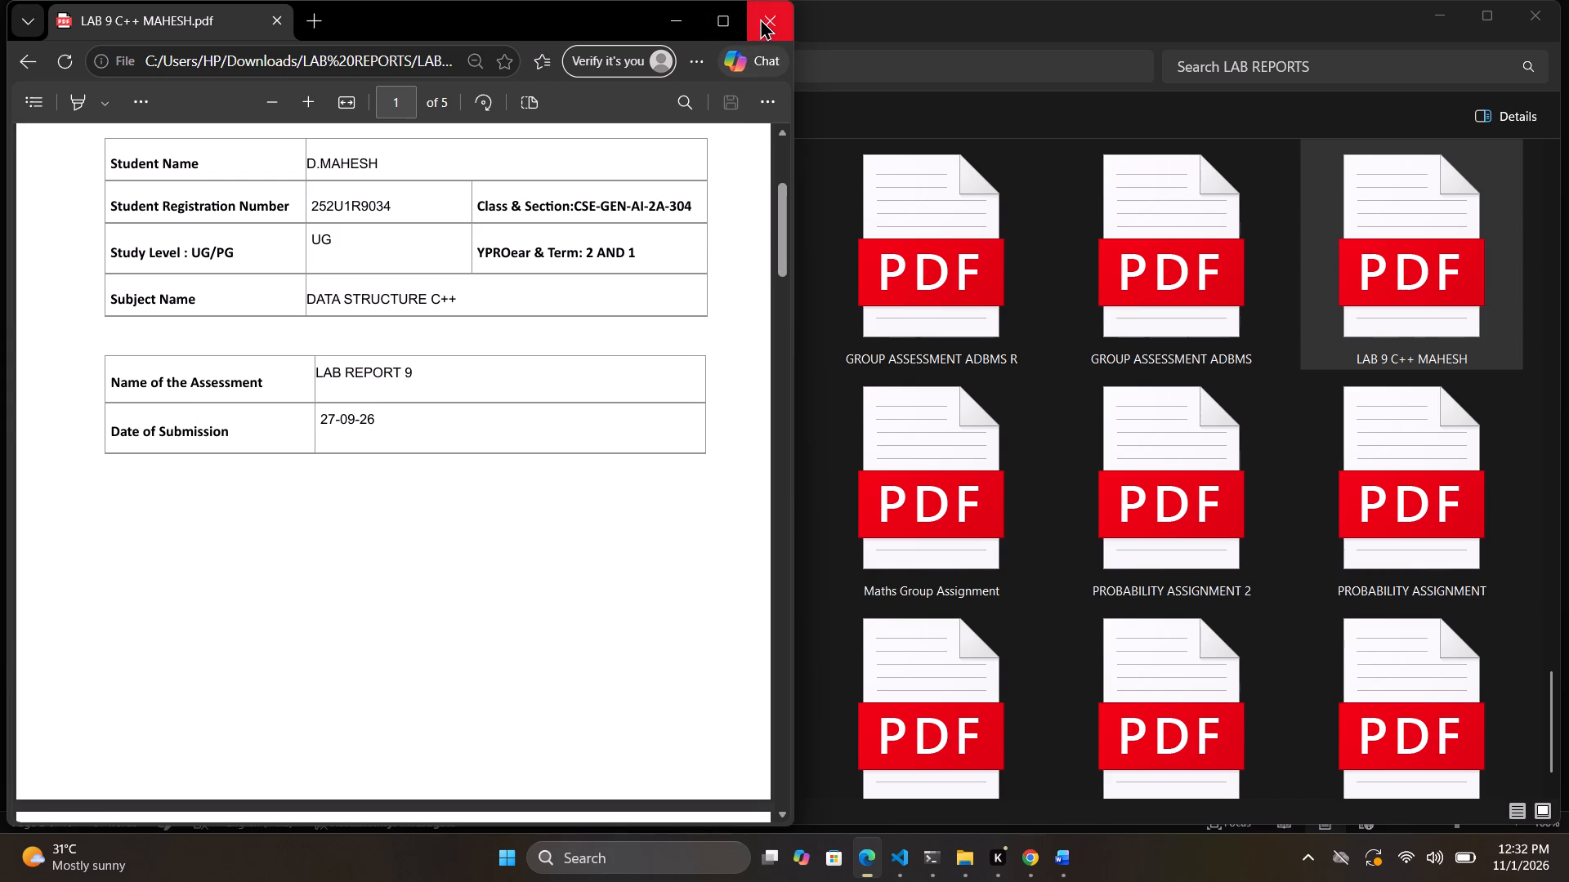
{"action": "left_click", "coordinate": [764, 18]}
{"action": "double_click", "coordinate": [766, 18]}
{"action": "left_click", "coordinate": [767, 28]}
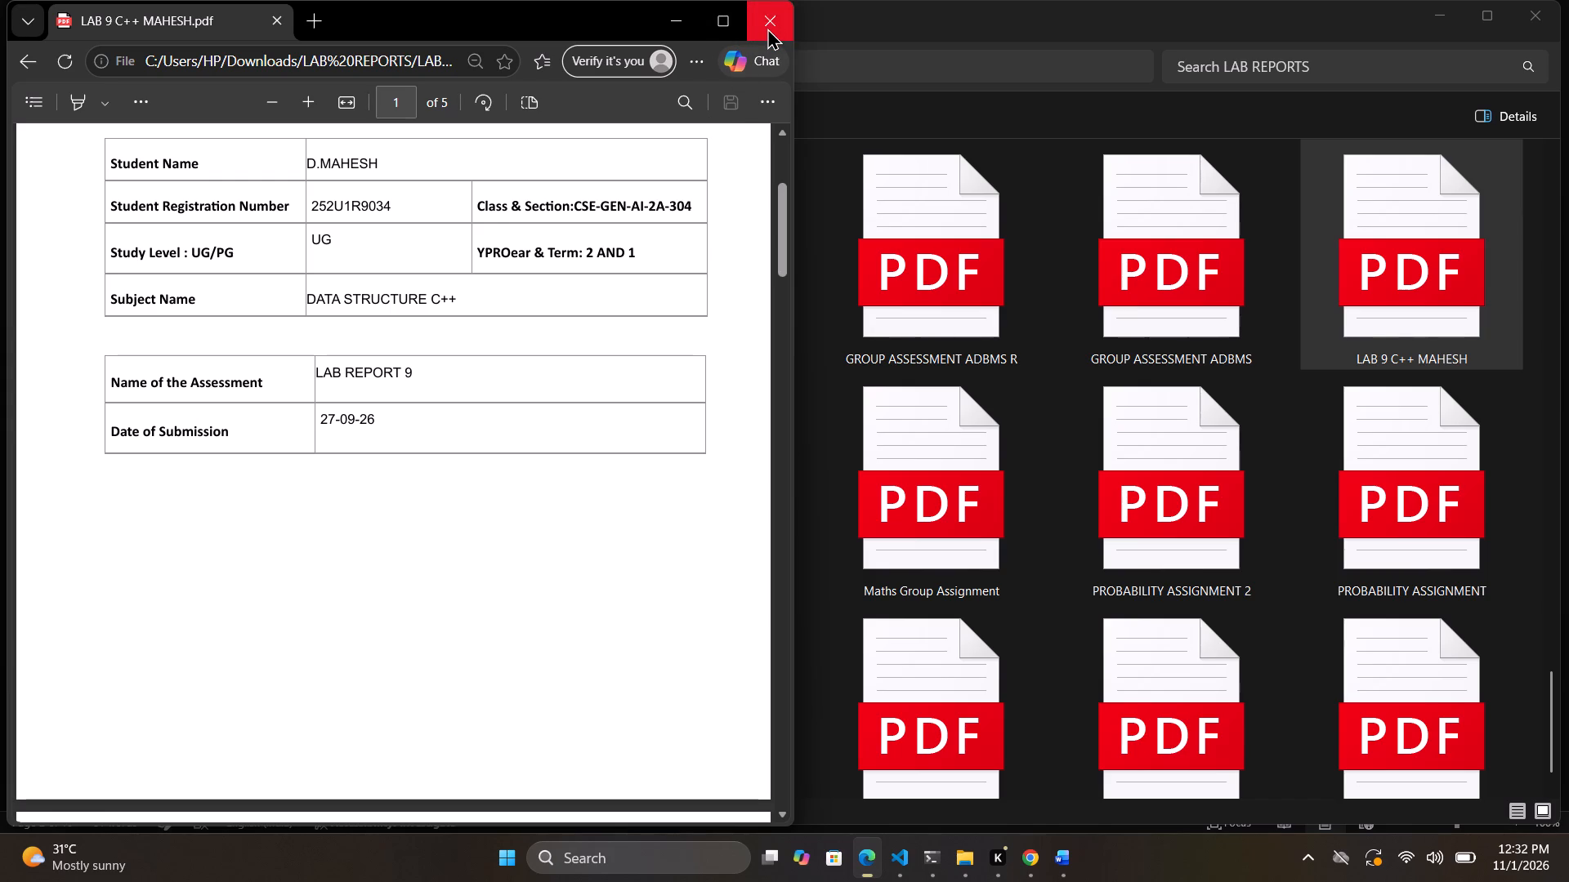
{"action": "left_click", "coordinate": [767, 28]}
Find the DS Using C++ Project Report PDF among last month's files in LAB REPORTS and open it in a maximized window.
{"action": "scroll", "coordinate": [776, 642], "scroll_direction": "up", "scroll_amount": 1}
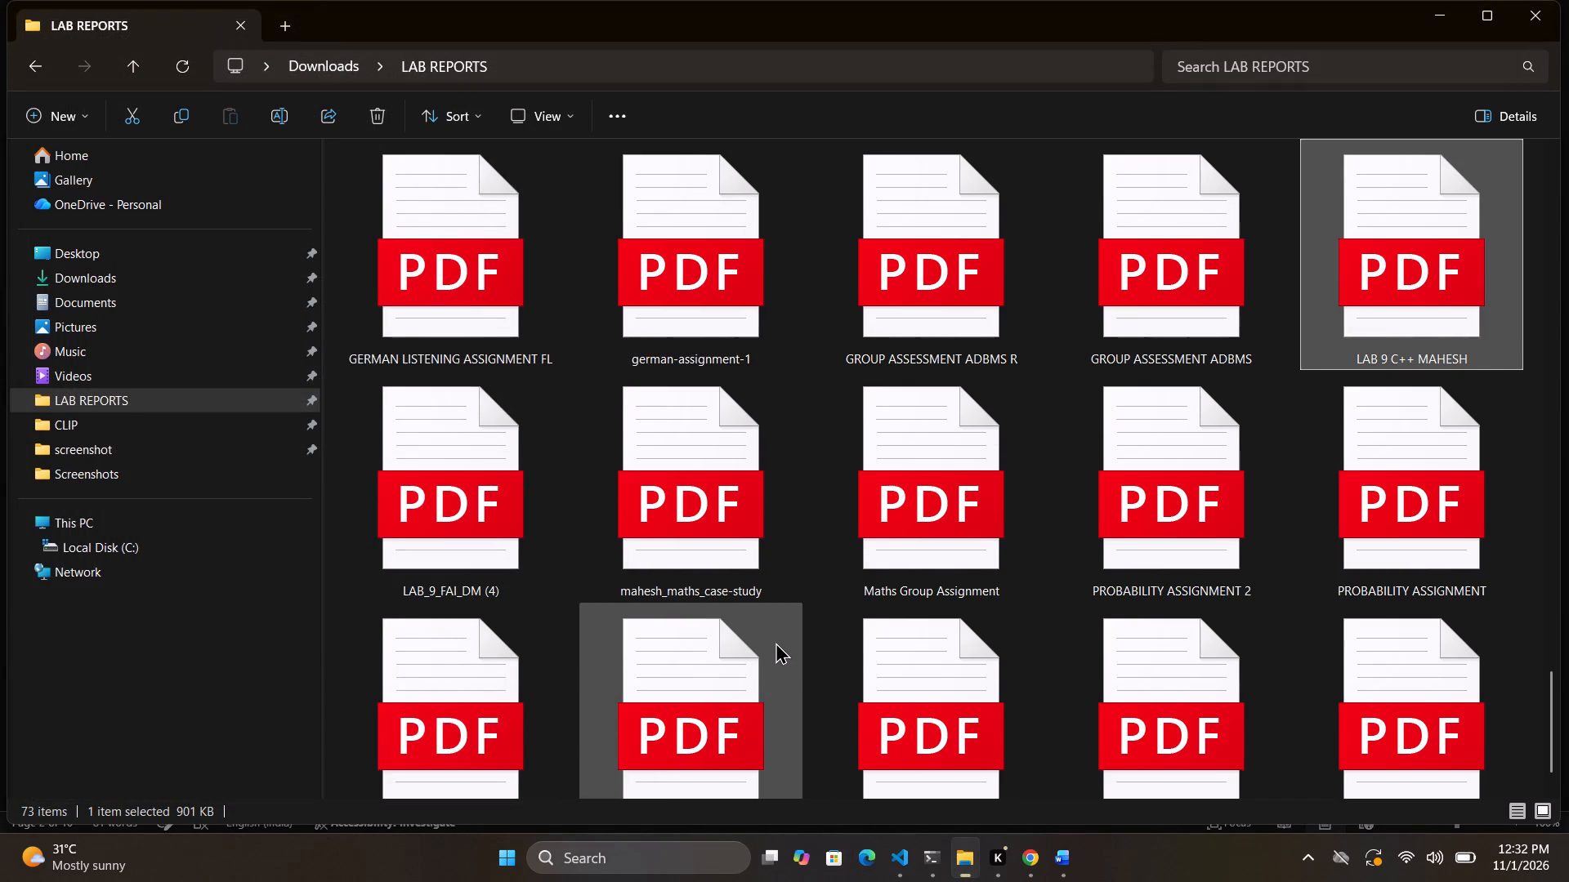
{"action": "scroll", "coordinate": [776, 642], "scroll_direction": "up", "scroll_amount": 1}
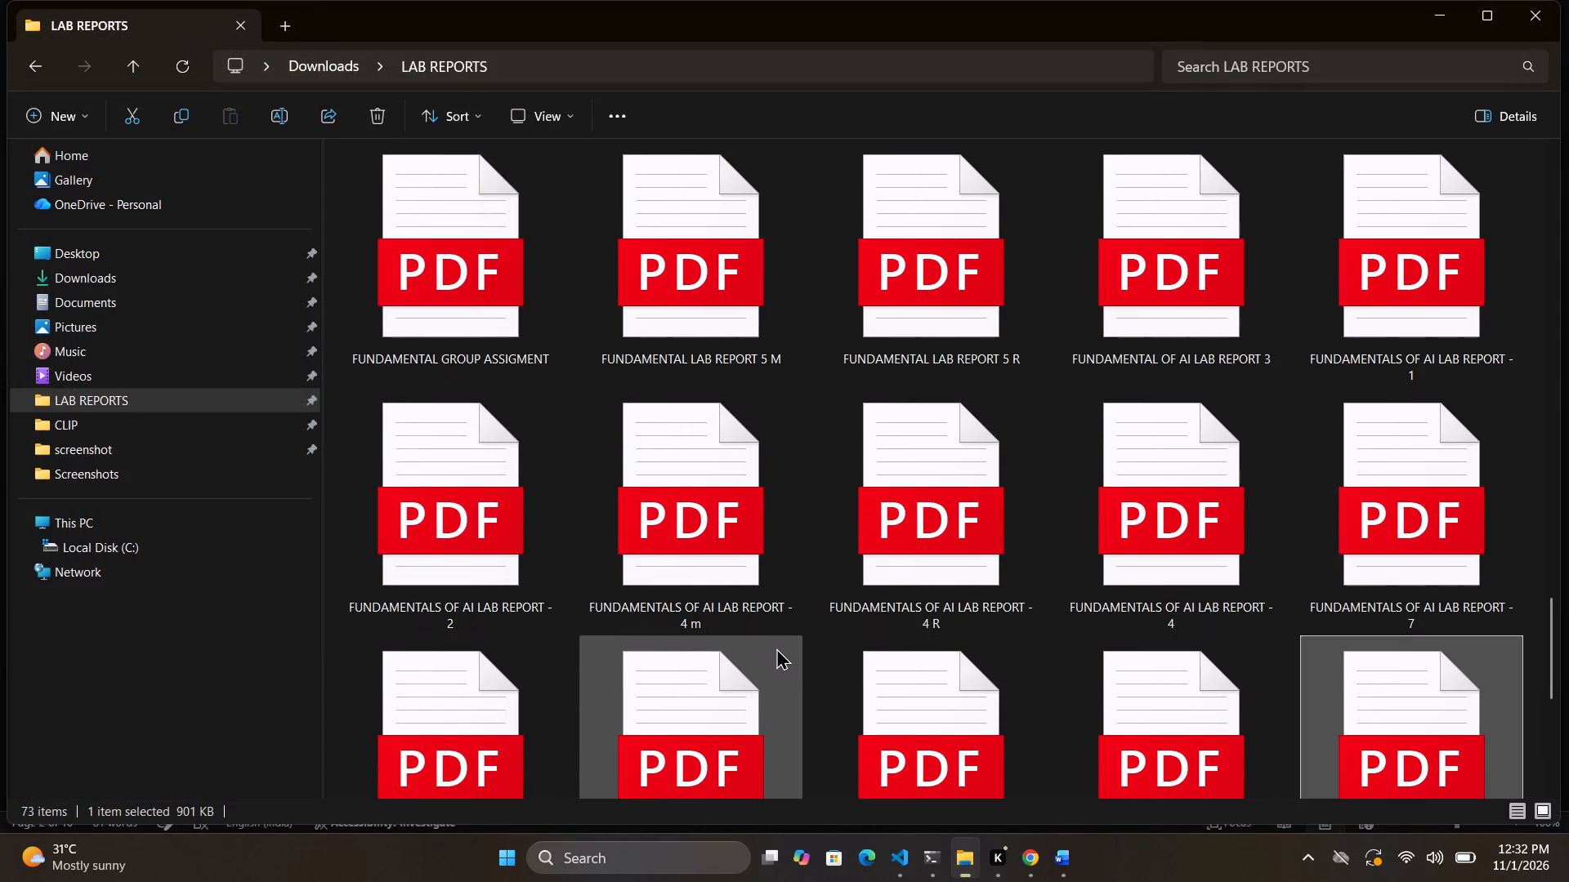
{"action": "scroll", "coordinate": [776, 648], "scroll_direction": "up", "scroll_amount": 14}
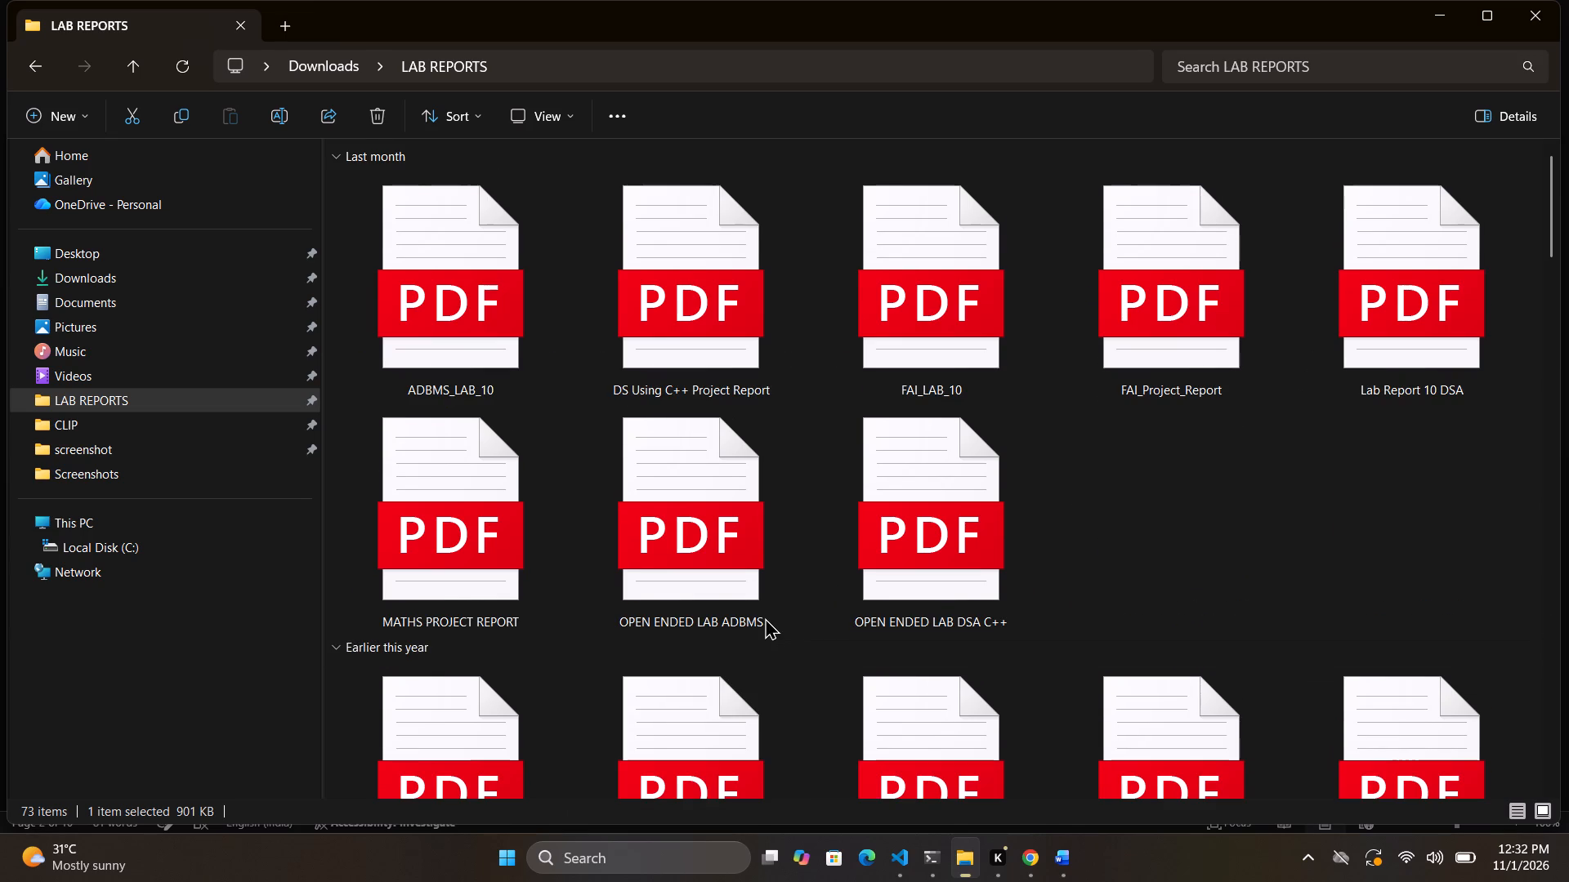
{"action": "scroll", "coordinate": [754, 597], "scroll_direction": "up", "scroll_amount": 6}
{"action": "double_click", "coordinate": [732, 283]}
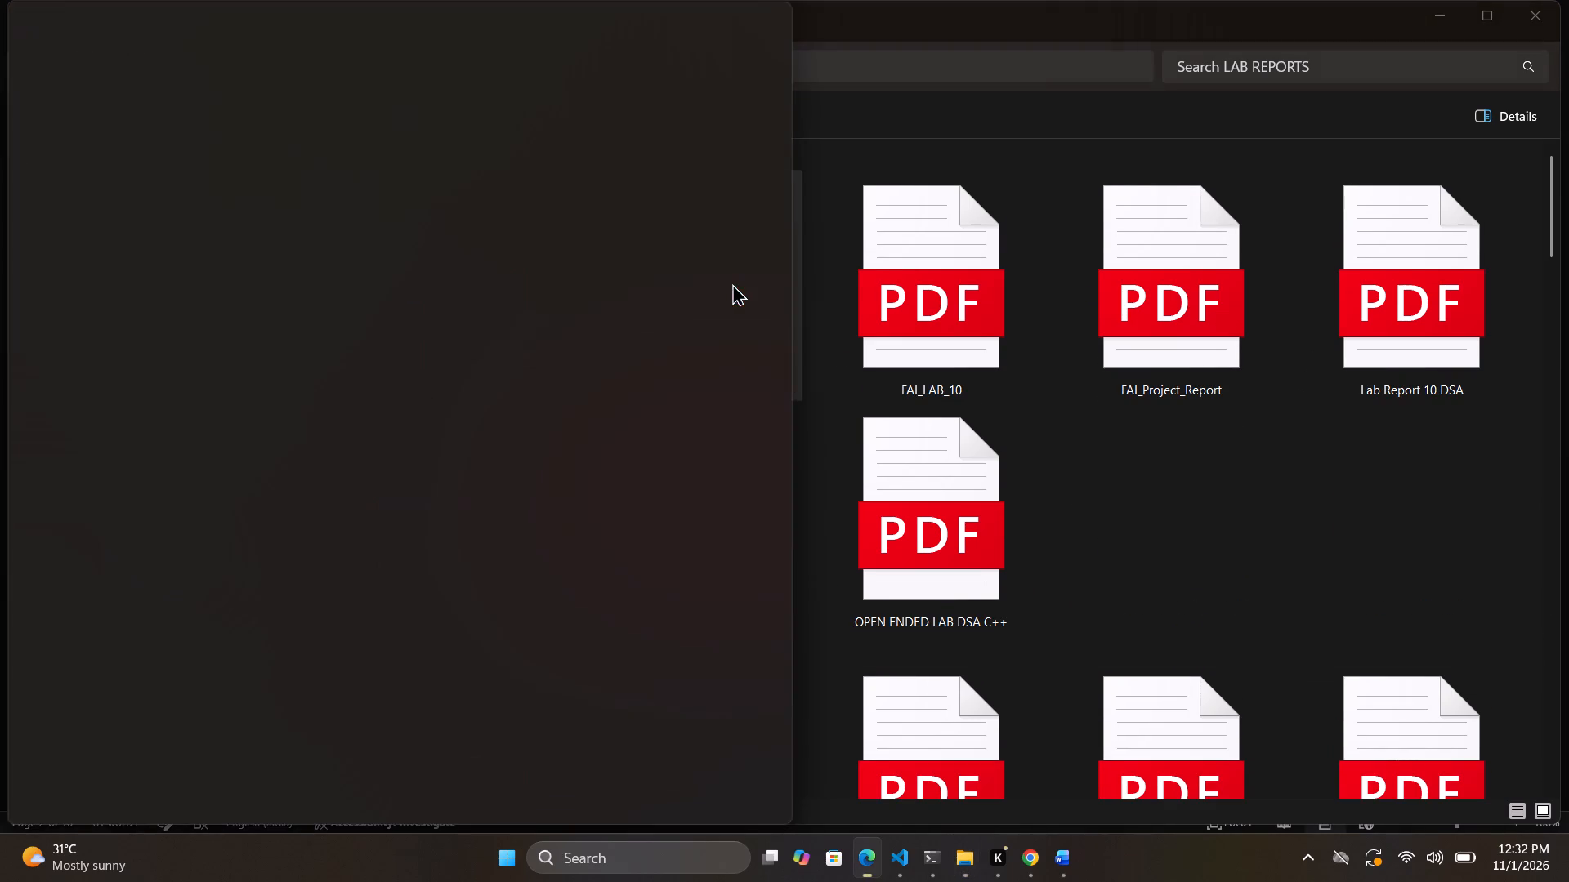
{"action": "left_click", "coordinate": [731, 12]}
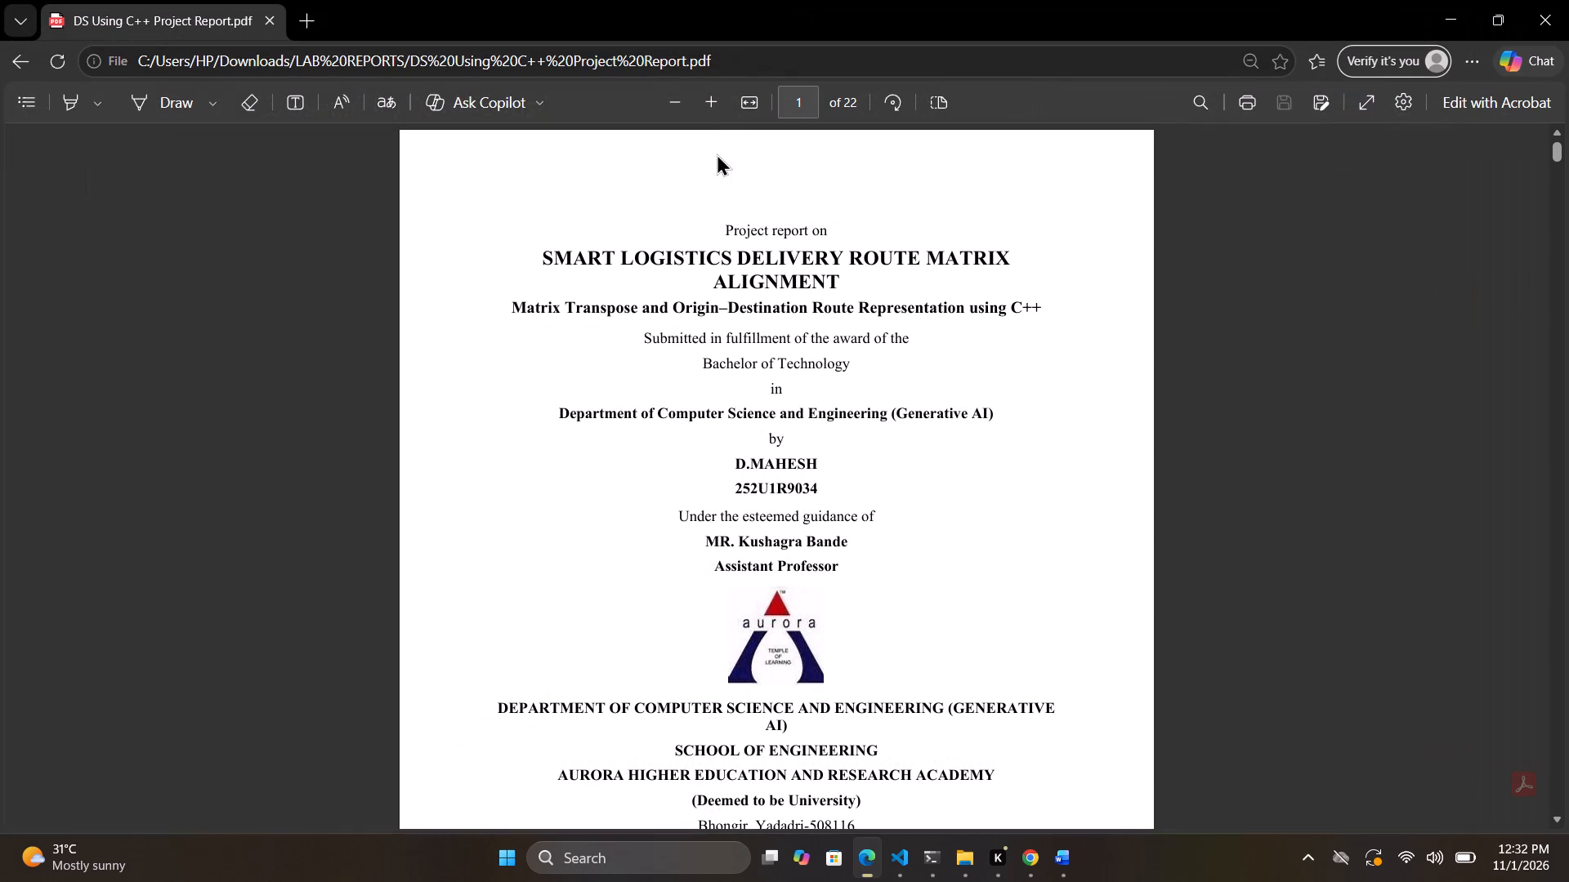
Copy the guide's name from the project report's cover page and paste it over the certificate's Name of the Faculty placeholder in Word.
{"action": "scroll", "coordinate": [695, 501], "scroll_direction": "down", "scroll_amount": 2}
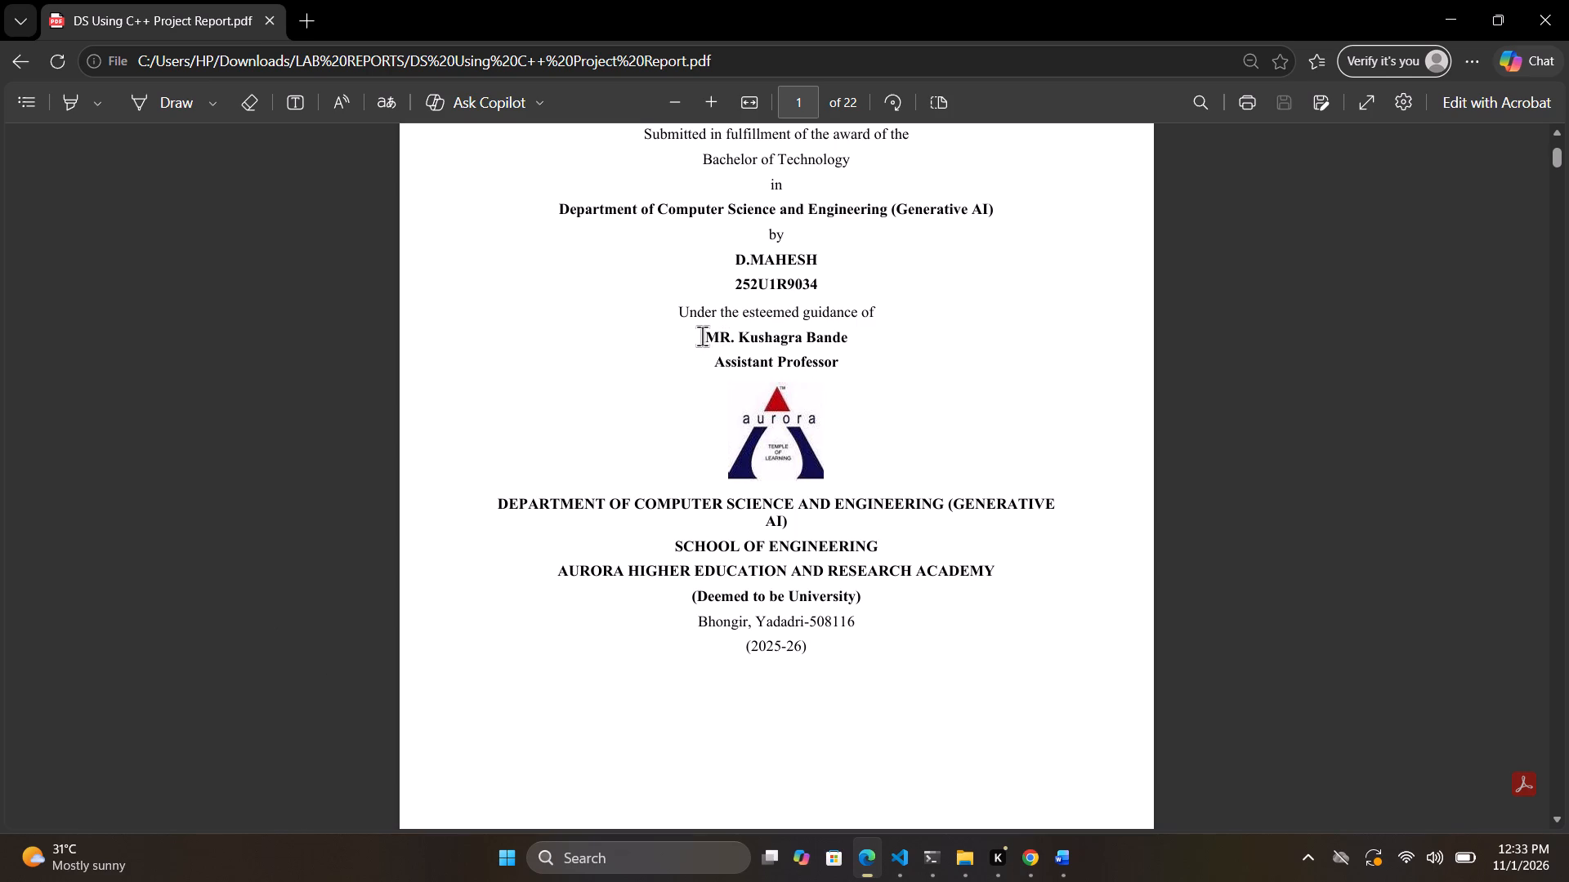
{"action": "left_click_drag", "start_coordinate": [707, 336], "coordinate": [892, 337]}
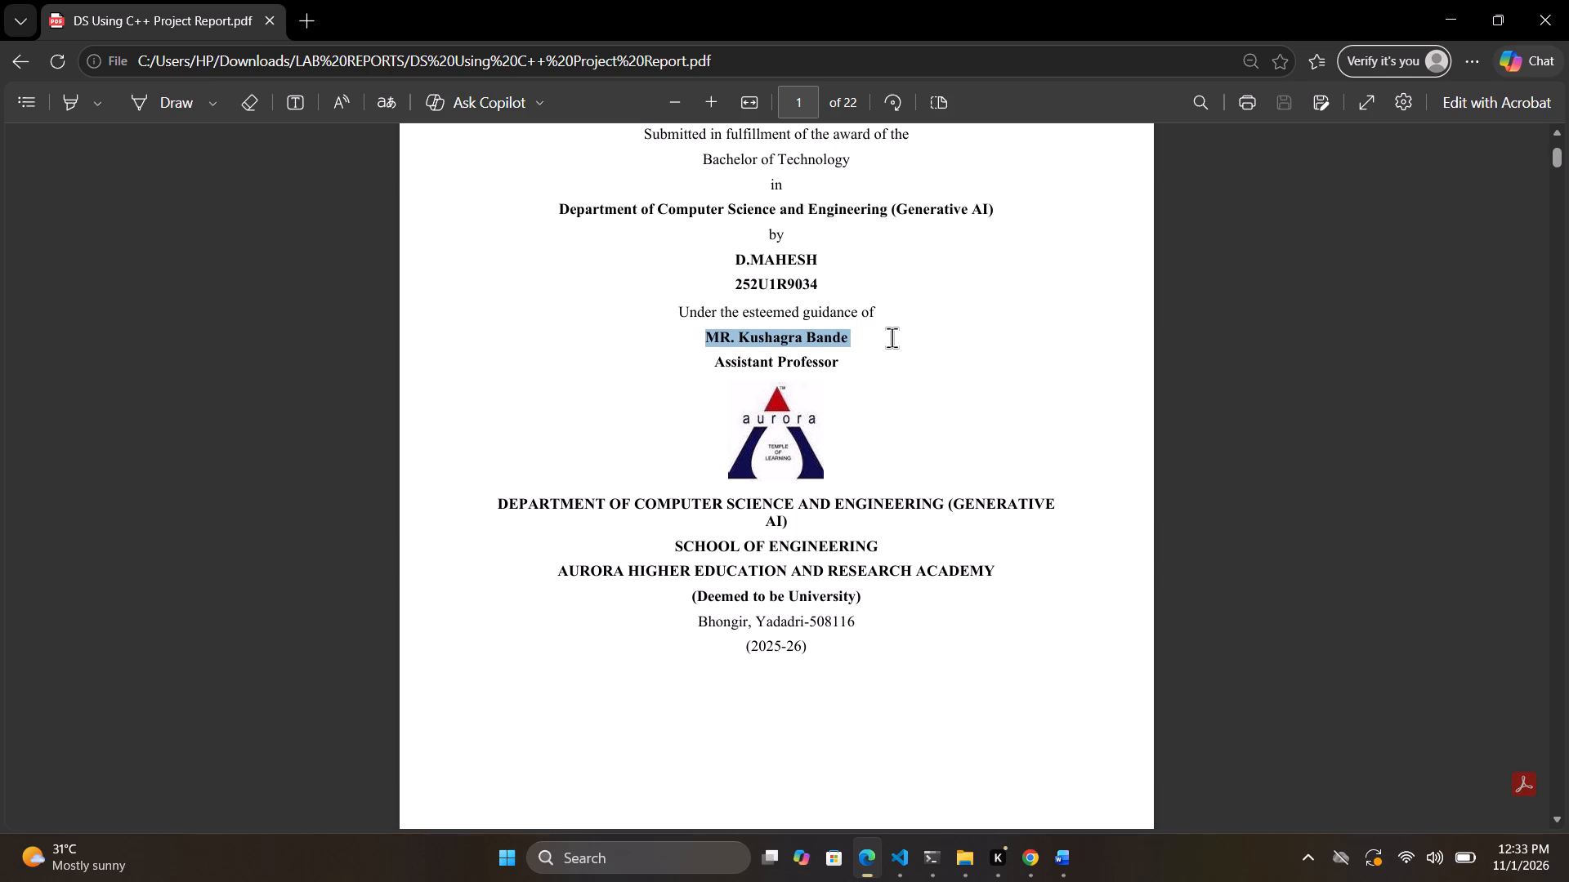
{"action": "left_click_drag", "start_coordinate": [892, 337], "coordinate": [856, 345]}
{"action": "key", "text": "ctrl+c"}
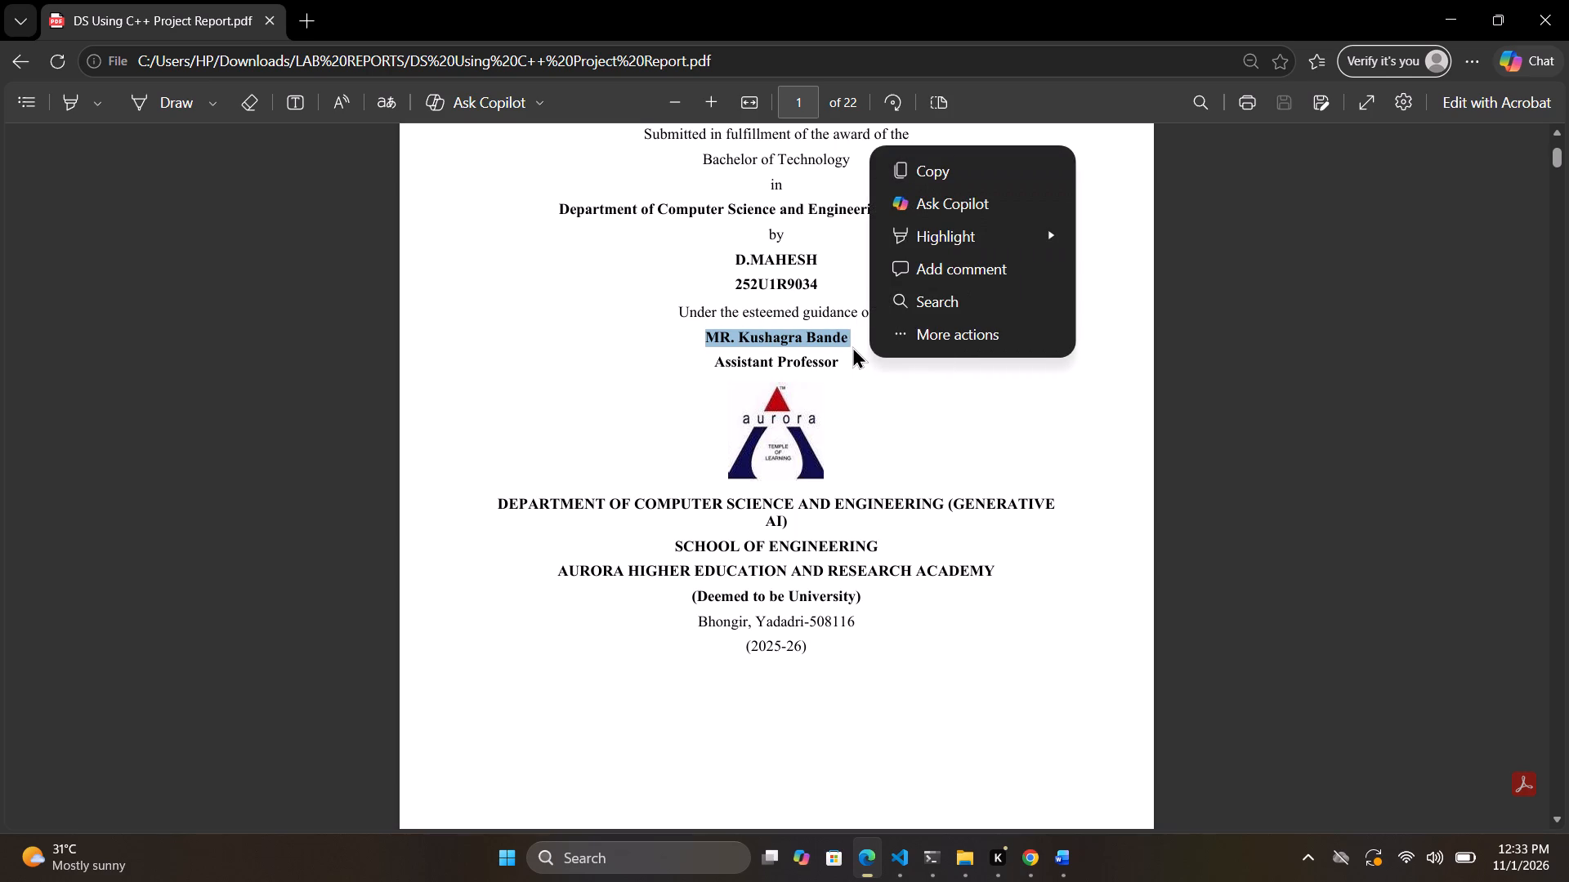
{"action": "key", "text": "ctrl+c"}
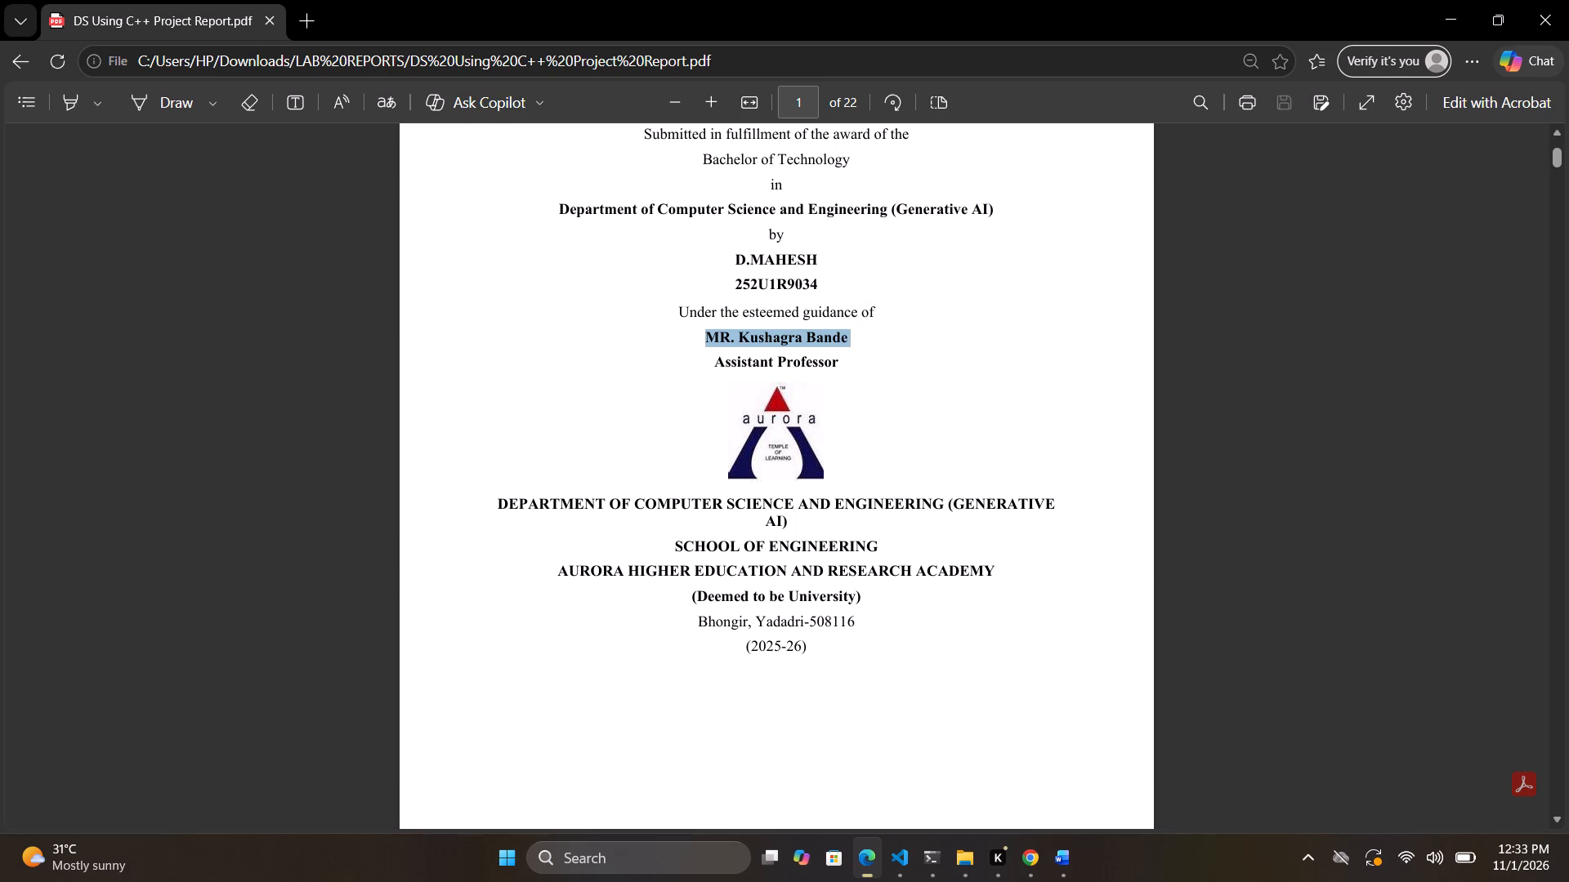
{"action": "left_click", "coordinate": [1069, 842]}
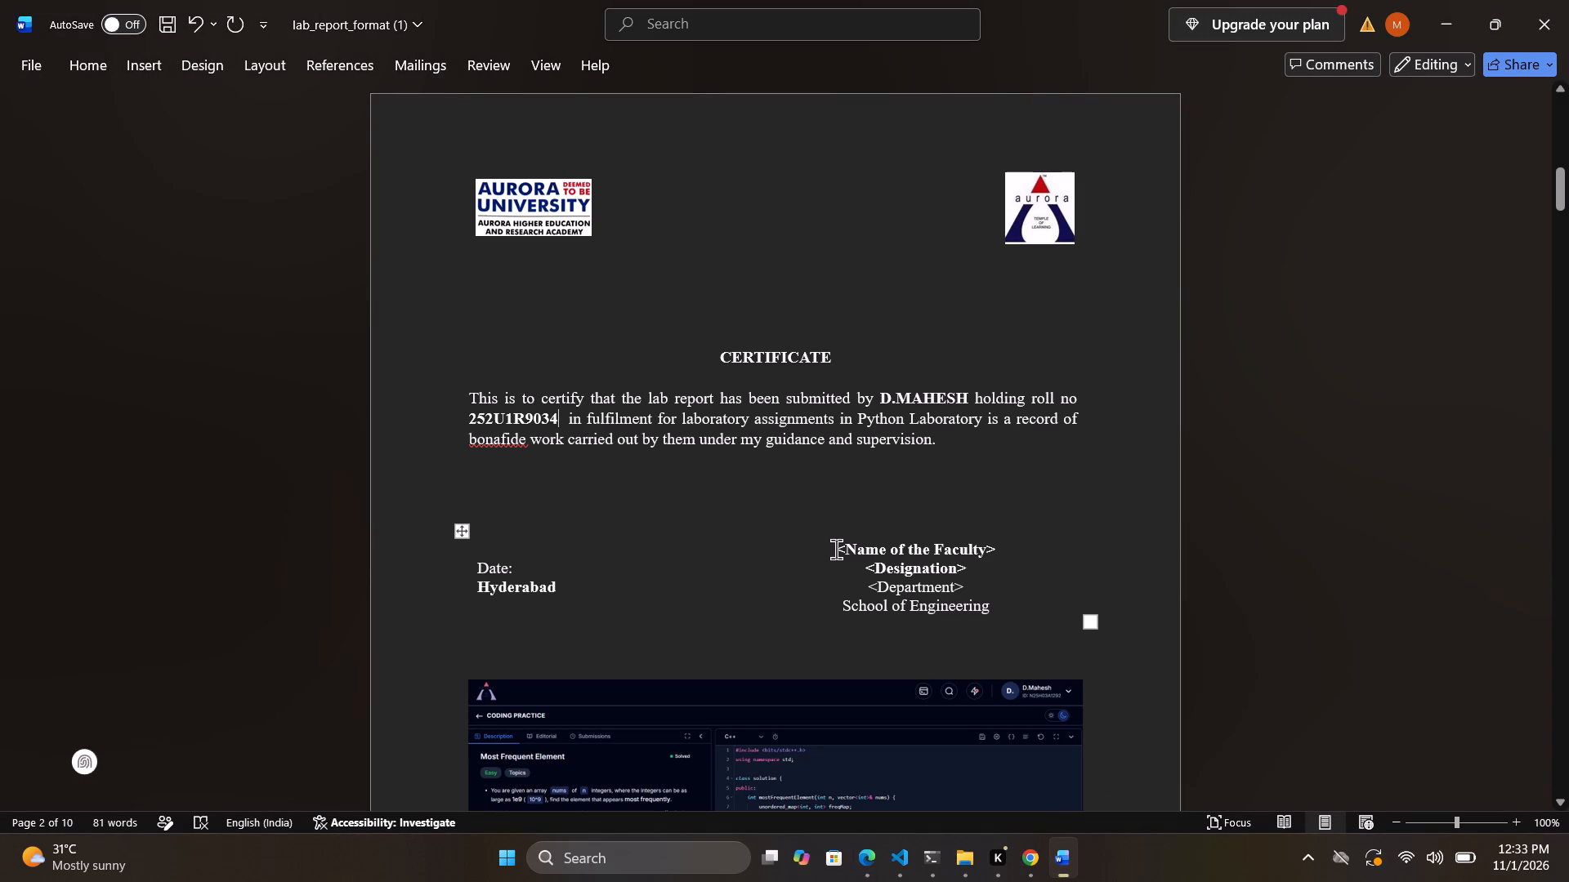
{"action": "left_click_drag", "start_coordinate": [847, 546], "coordinate": [968, 555]}
{"action": "key", "text": "BackSpace"}
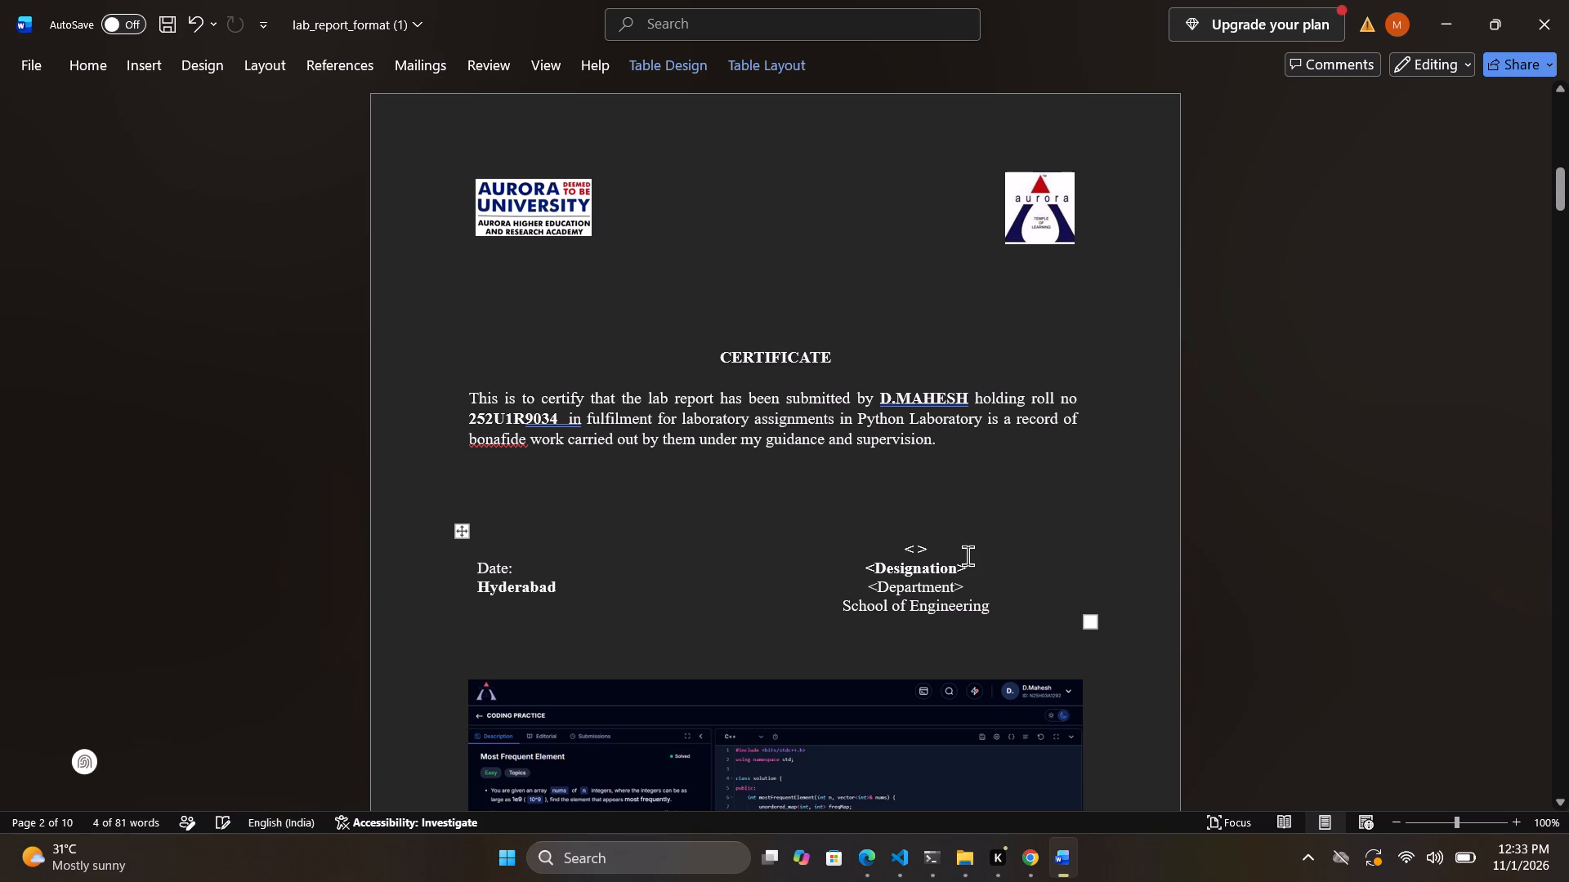
{"action": "key", "text": "ctrl+v"}
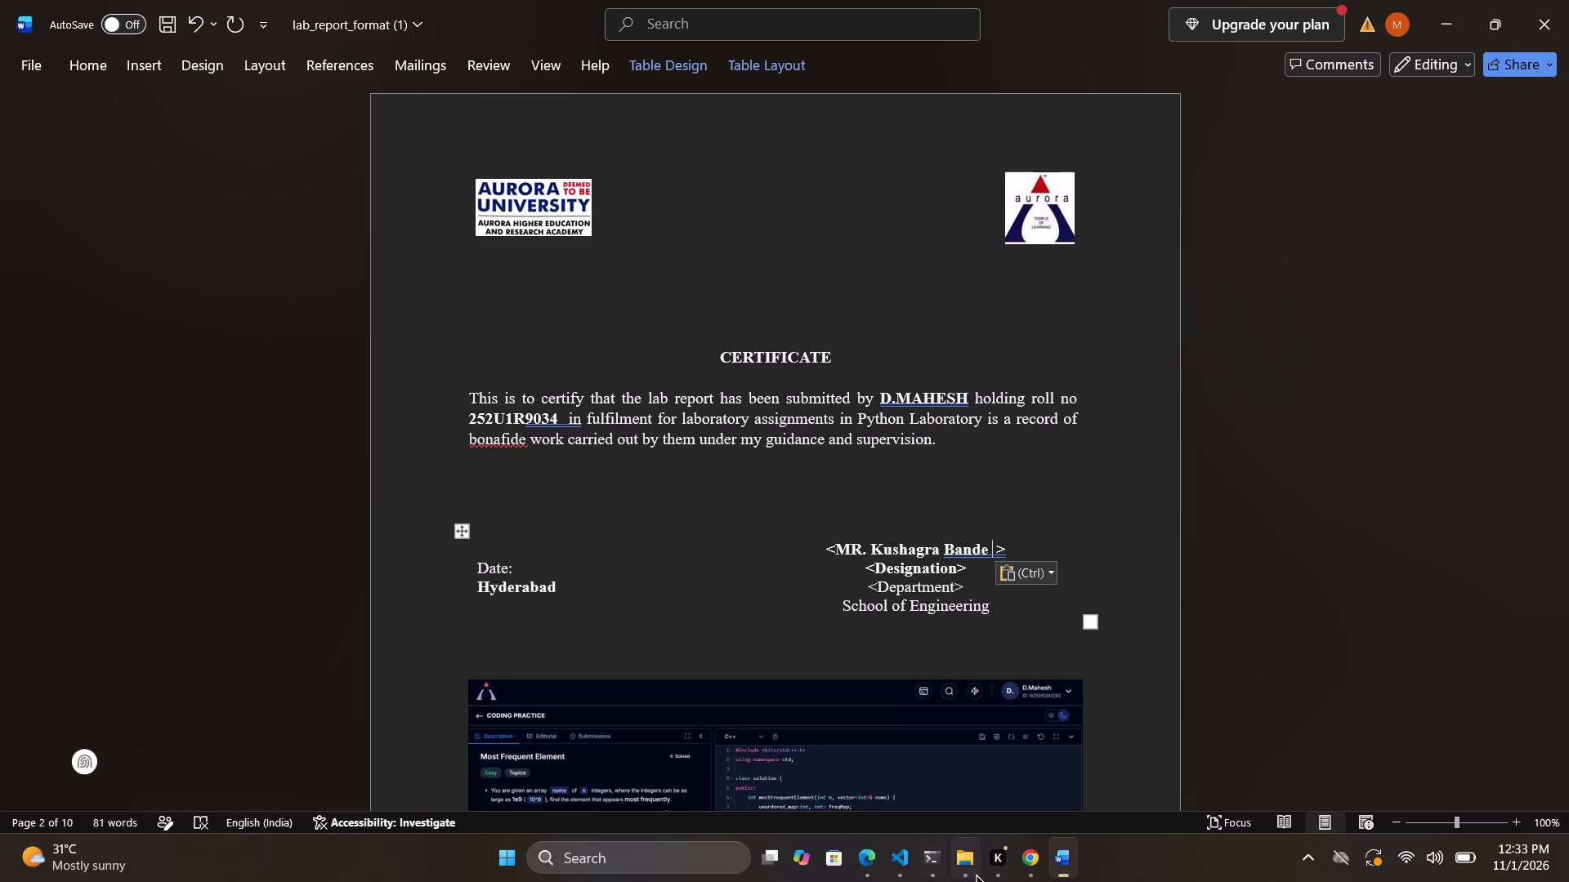
Reopen the DS Using C++ Project Report, copy "Assistant Professor" from its cover page, and replace the certificate's Designation placeholder with it in Word.
{"action": "left_click", "coordinate": [945, 780]}
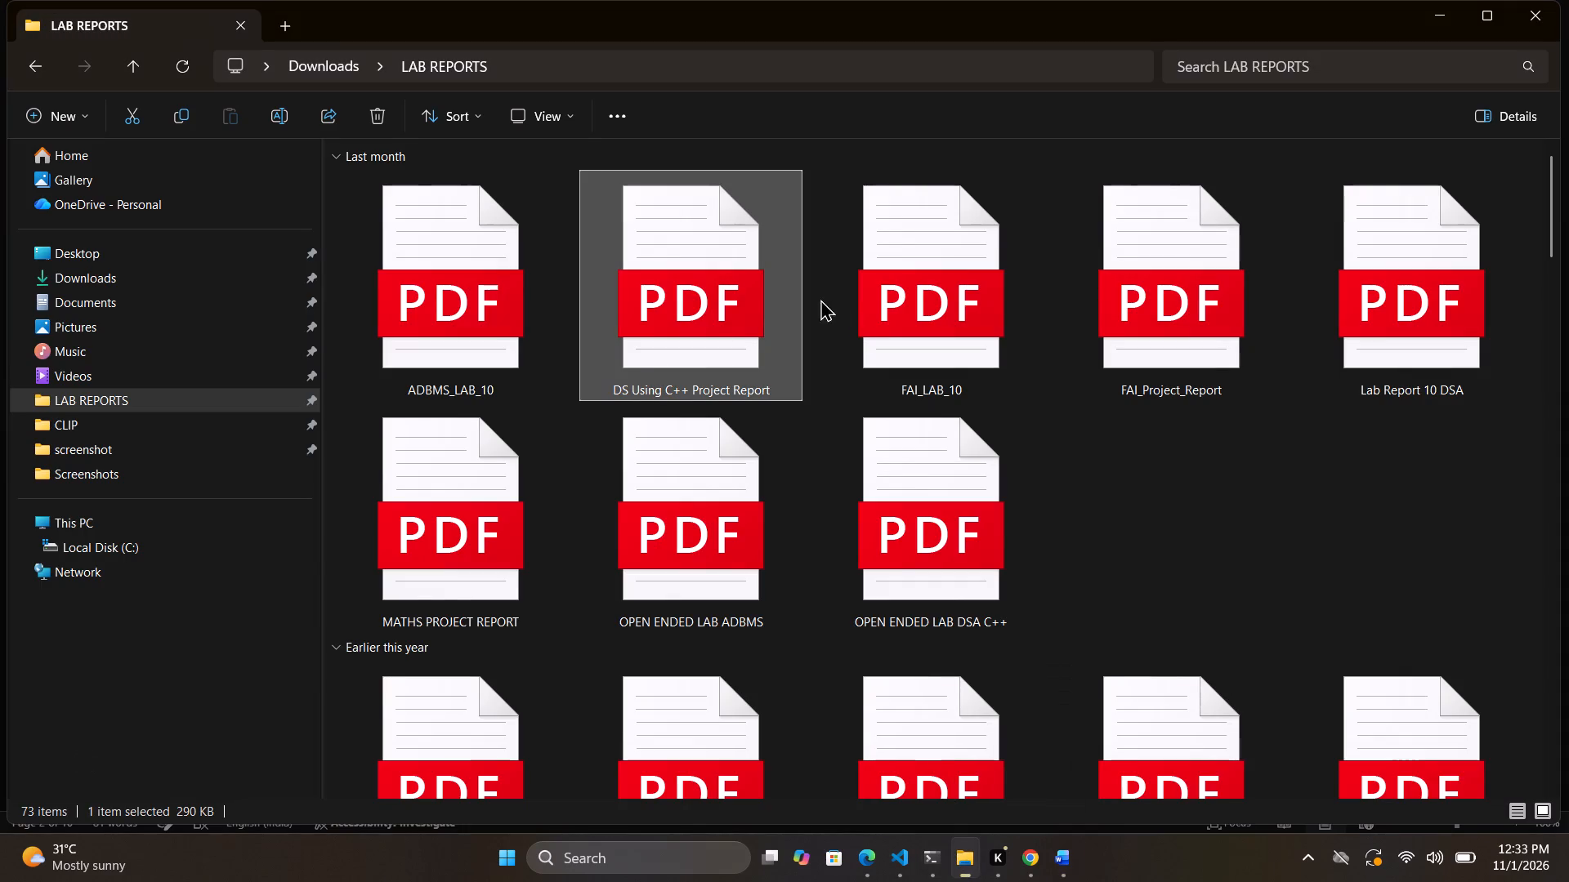
{"action": "double_click", "coordinate": [629, 349]}
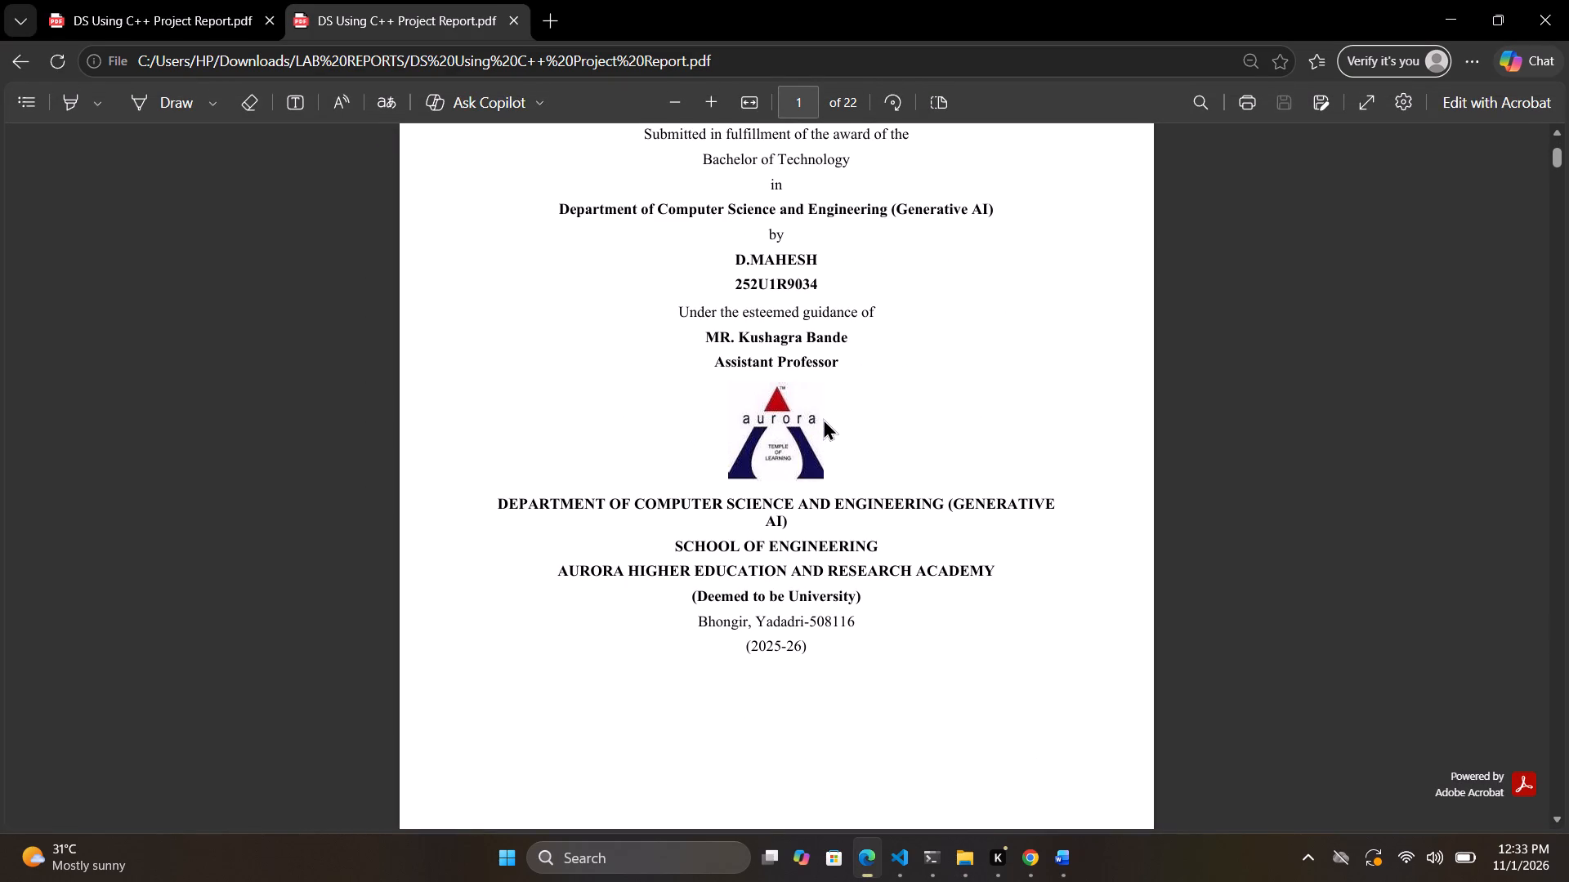
{"action": "left_click_drag", "start_coordinate": [715, 360], "coordinate": [842, 367]}
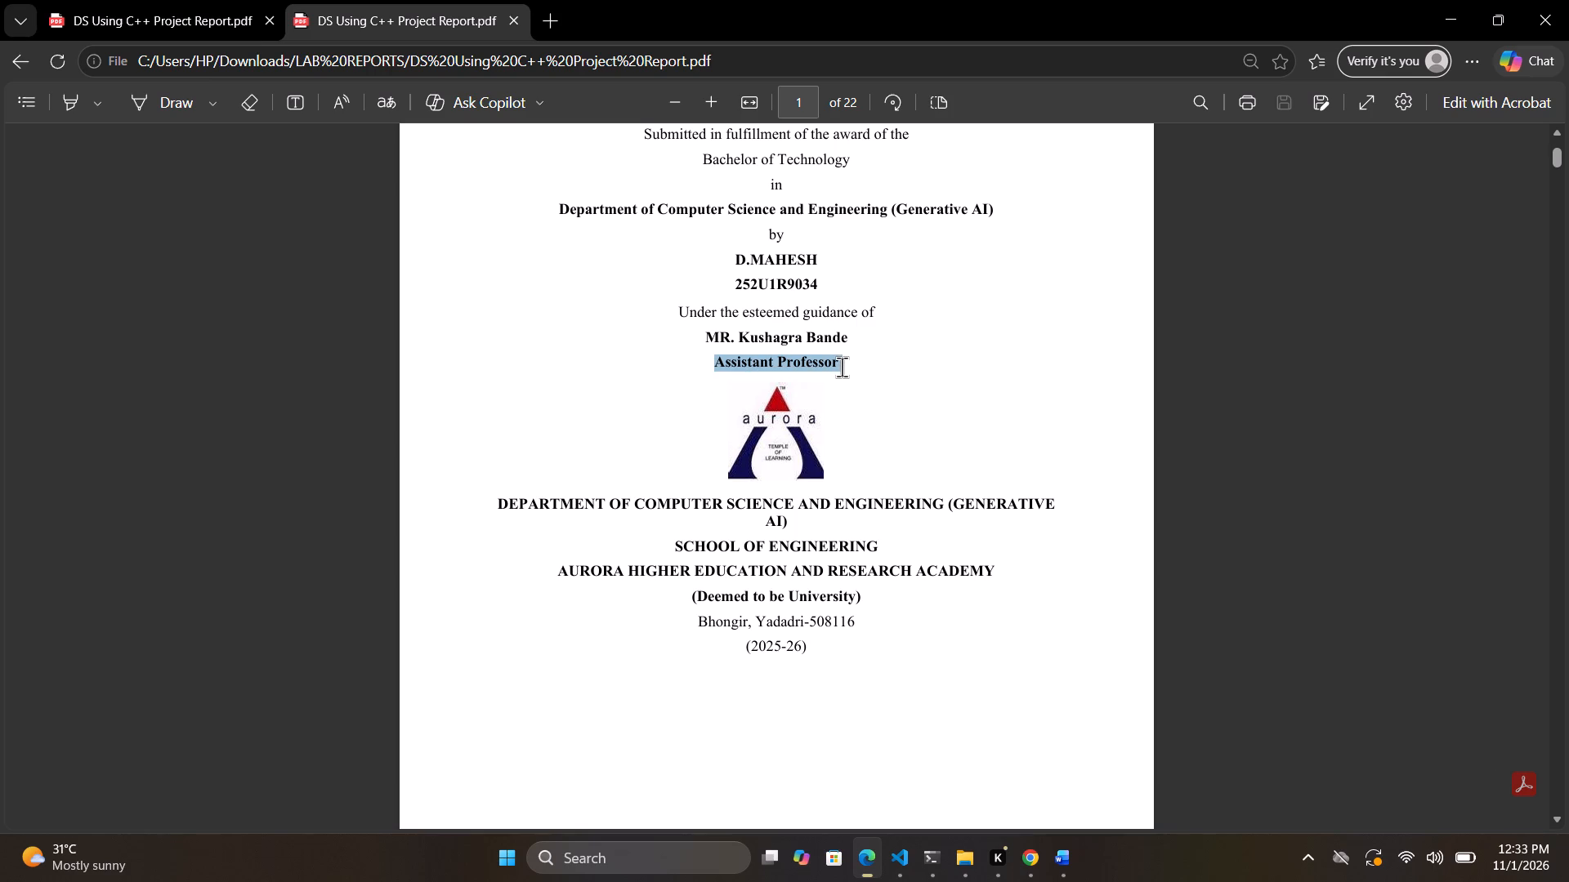
{"action": "left_click_drag", "start_coordinate": [842, 367], "coordinate": [836, 367]}
{"action": "key", "text": "ctrl+c"}
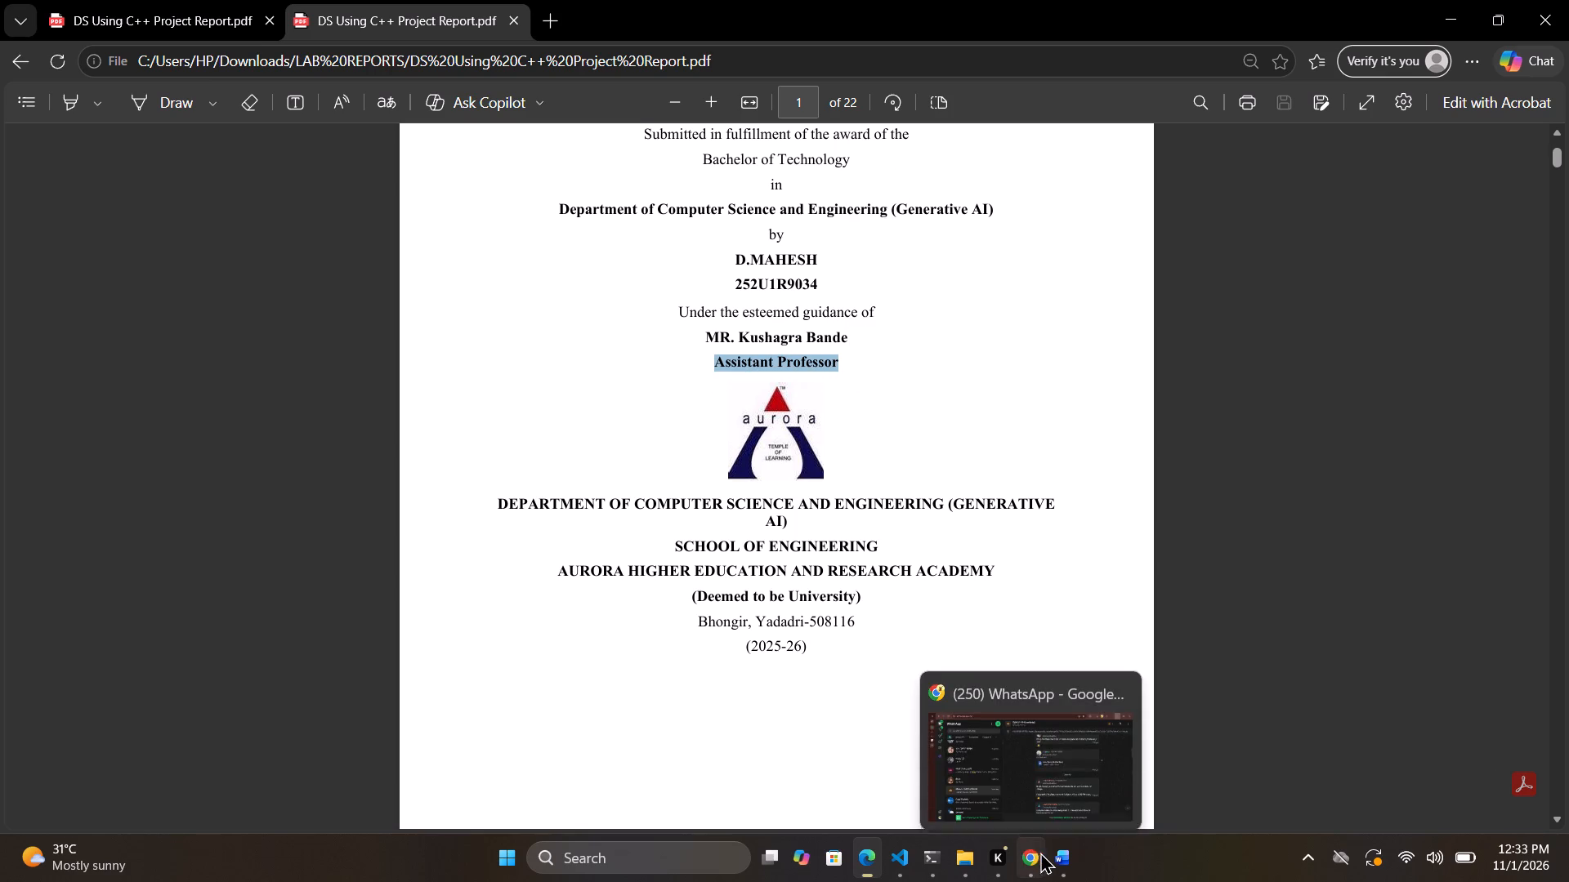
{"action": "left_click", "coordinate": [1085, 771]}
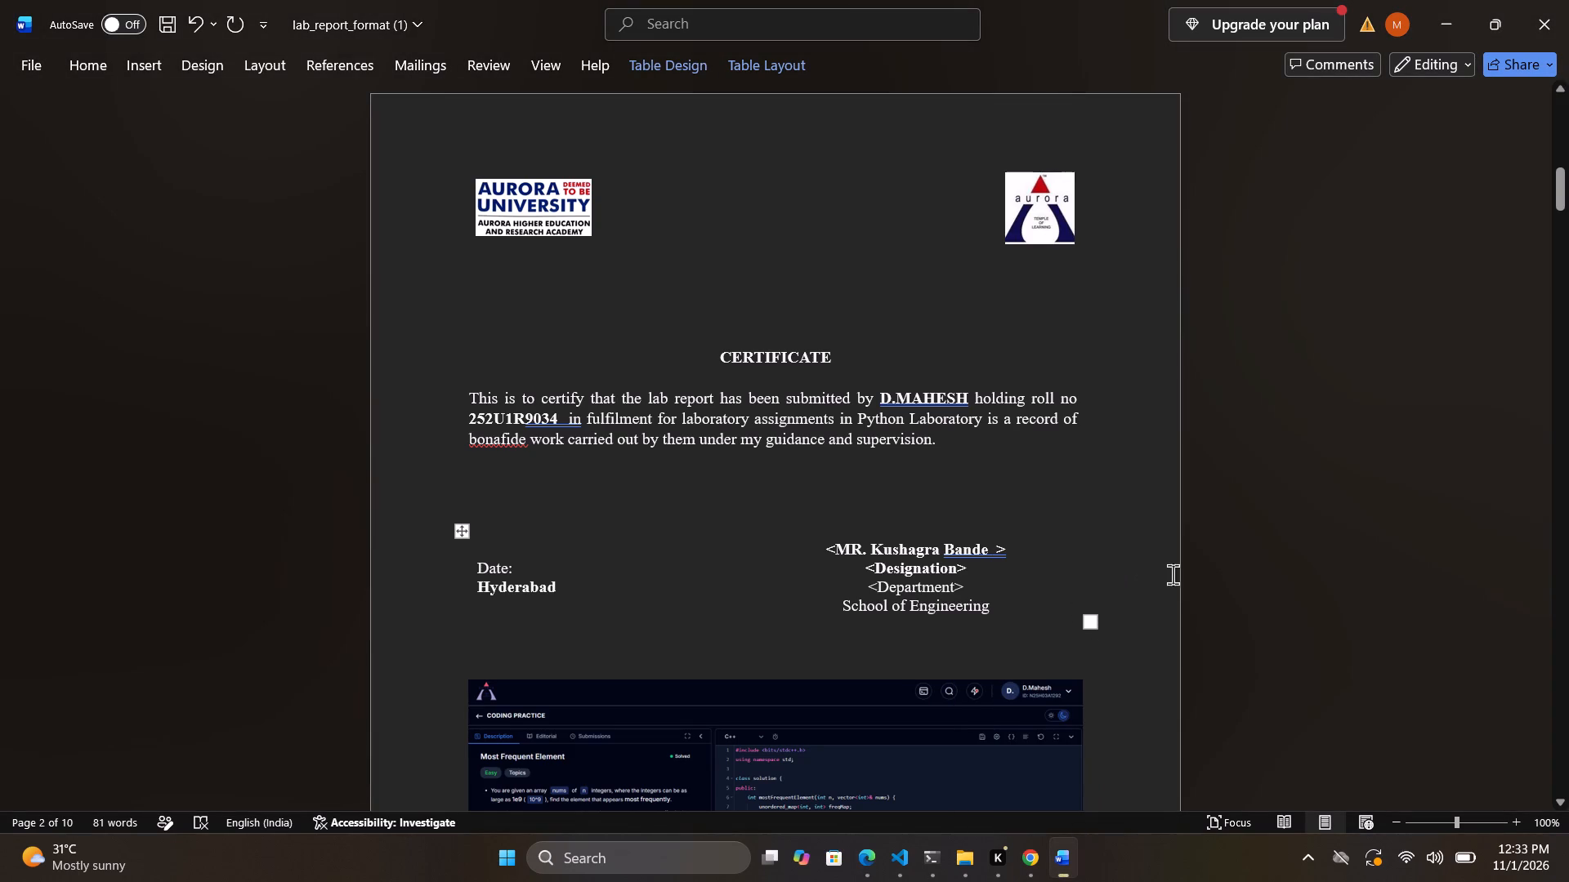
{"action": "scroll", "coordinate": [1246, 550], "scroll_direction": "down", "scroll_amount": 1}
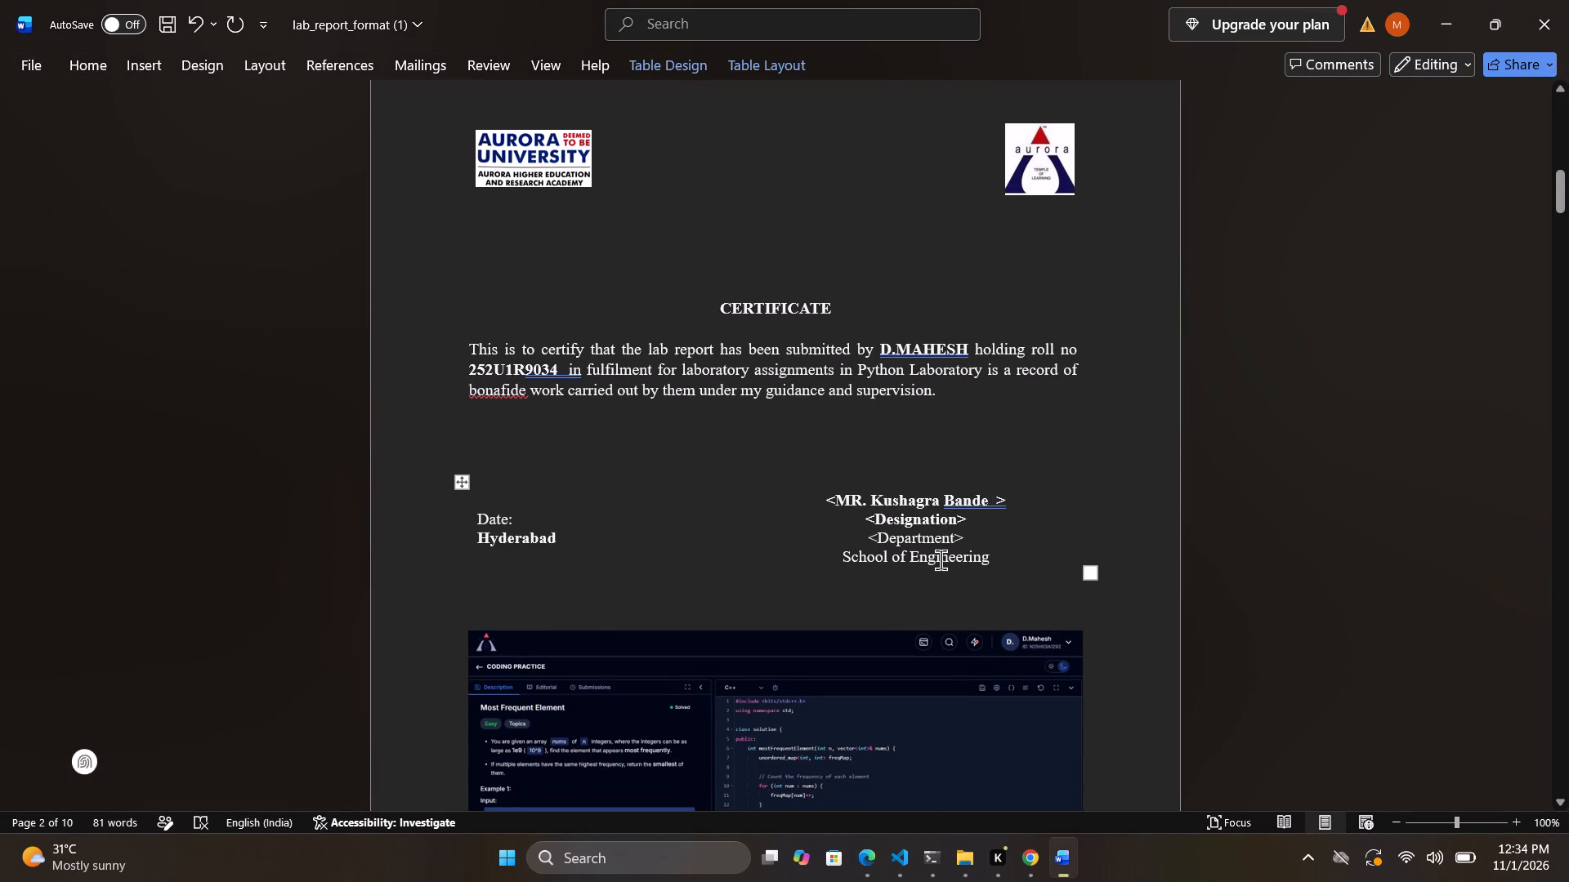
{"action": "left_click_drag", "start_coordinate": [874, 517], "coordinate": [875, 516]}
{"action": "left_click_drag", "start_coordinate": [875, 516], "coordinate": [961, 516]}
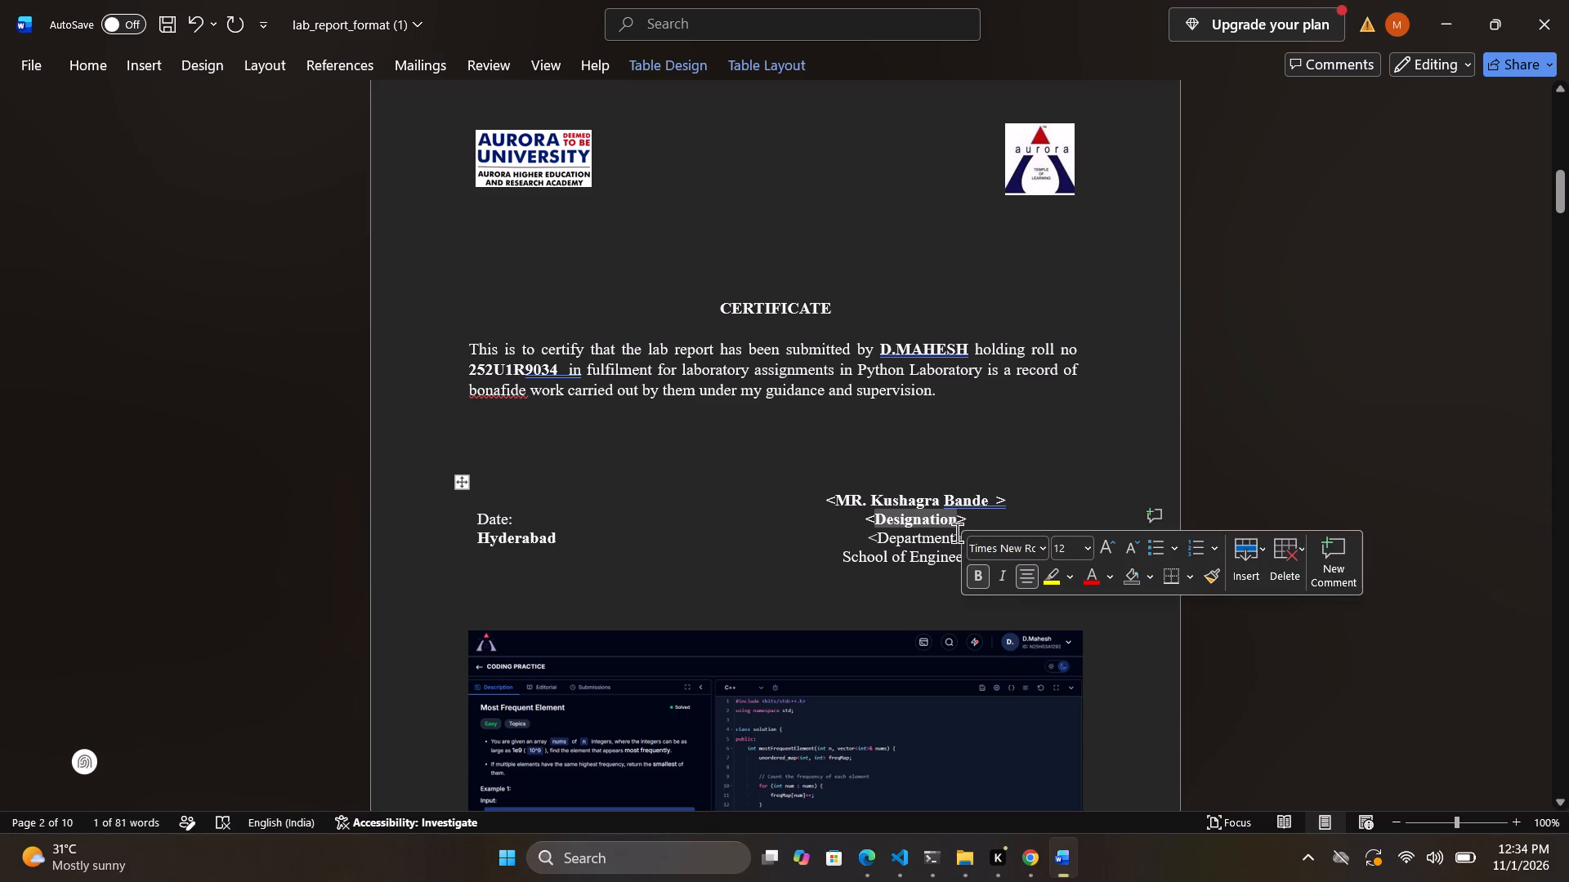
{"action": "key", "text": "BackSpace"}
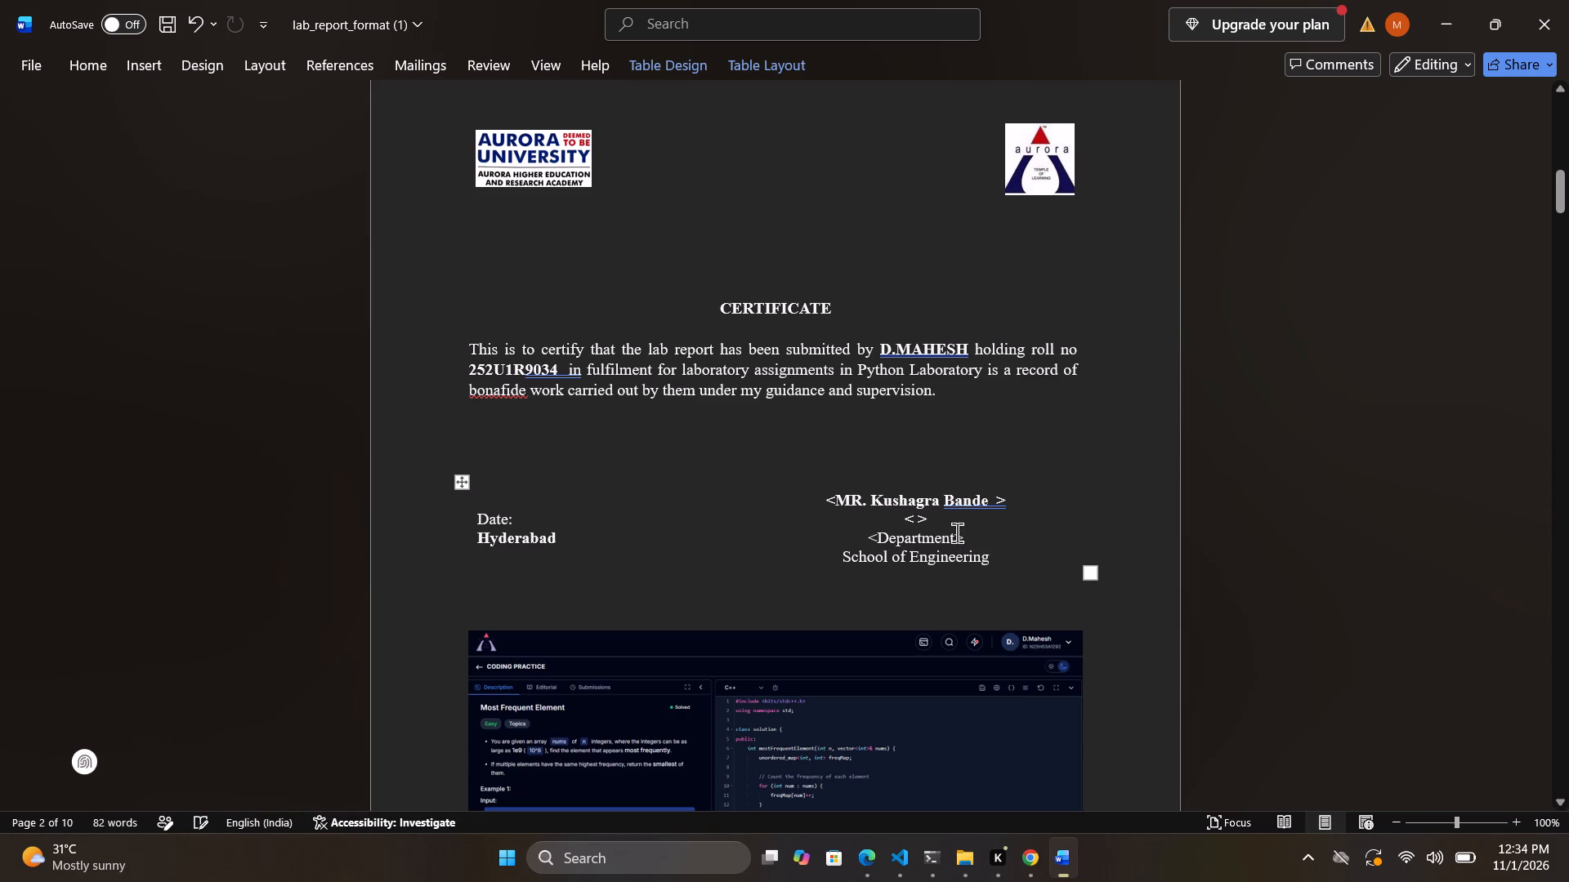
{"action": "key", "text": "ctrl+v"}
Select the Department placeholder text between its angle brackets in the certificate's signature block.
{"action": "left_click", "coordinate": [952, 539]}
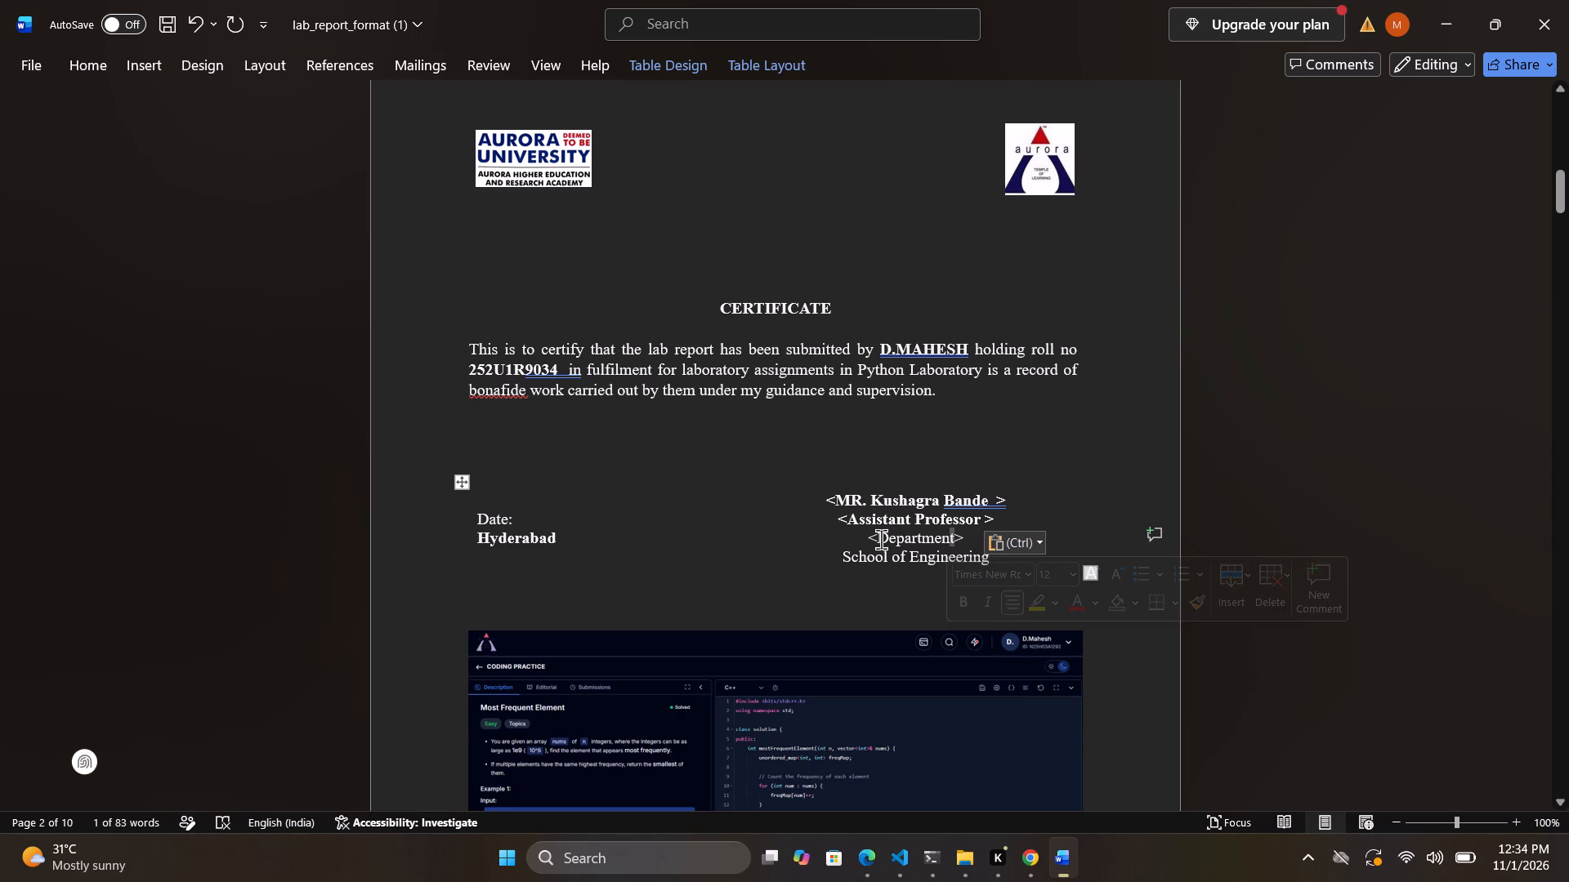
{"action": "left_click_drag", "start_coordinate": [875, 539], "coordinate": [939, 549]}
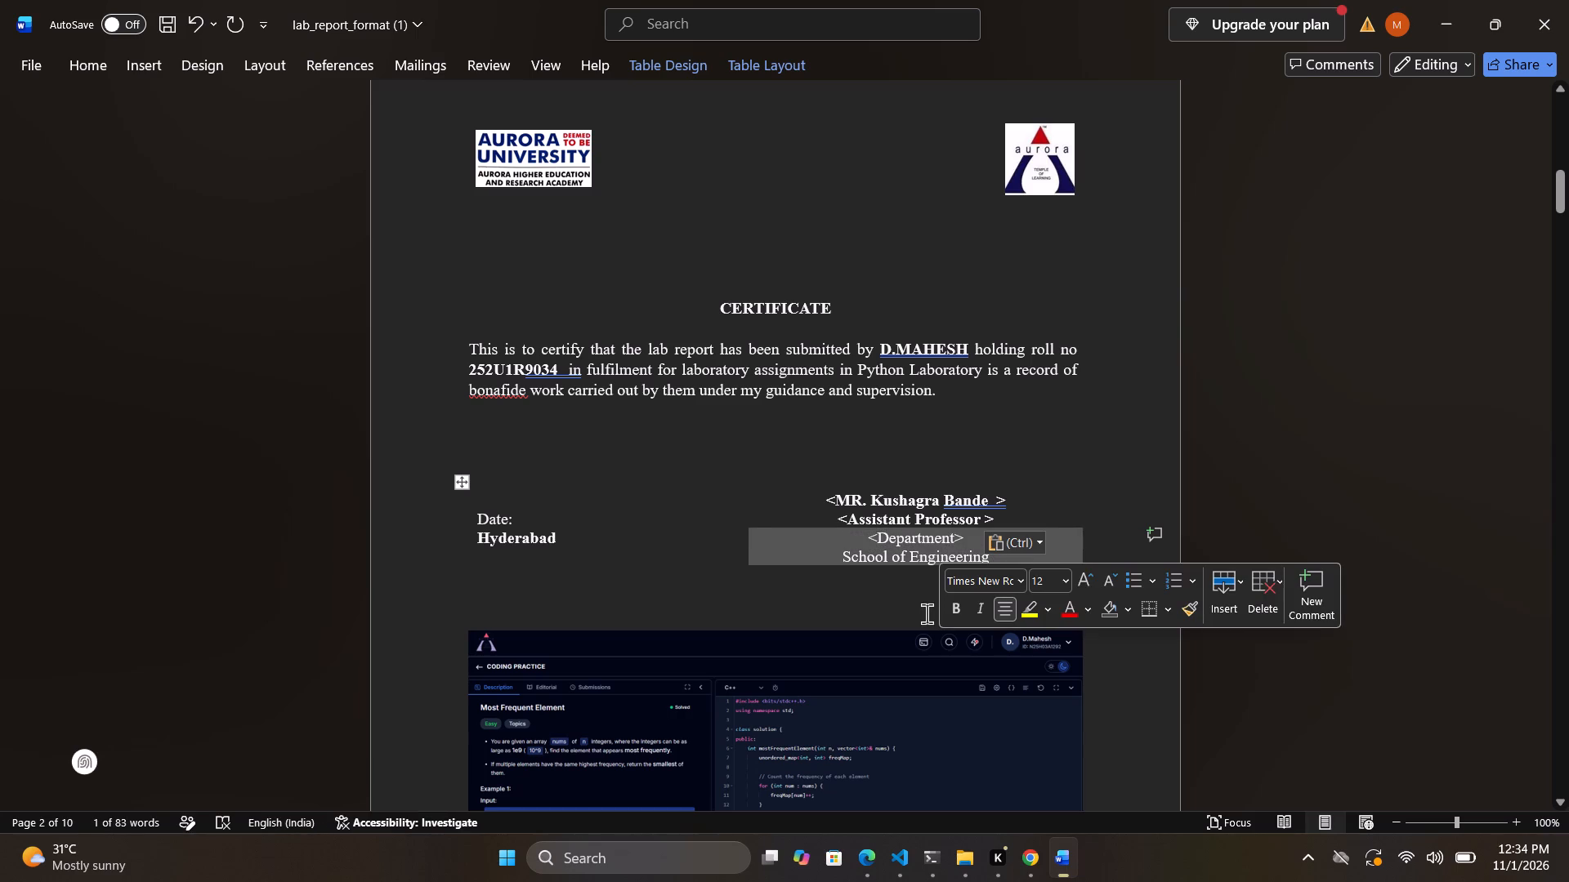
{"action": "left_click", "coordinate": [1231, 696]}
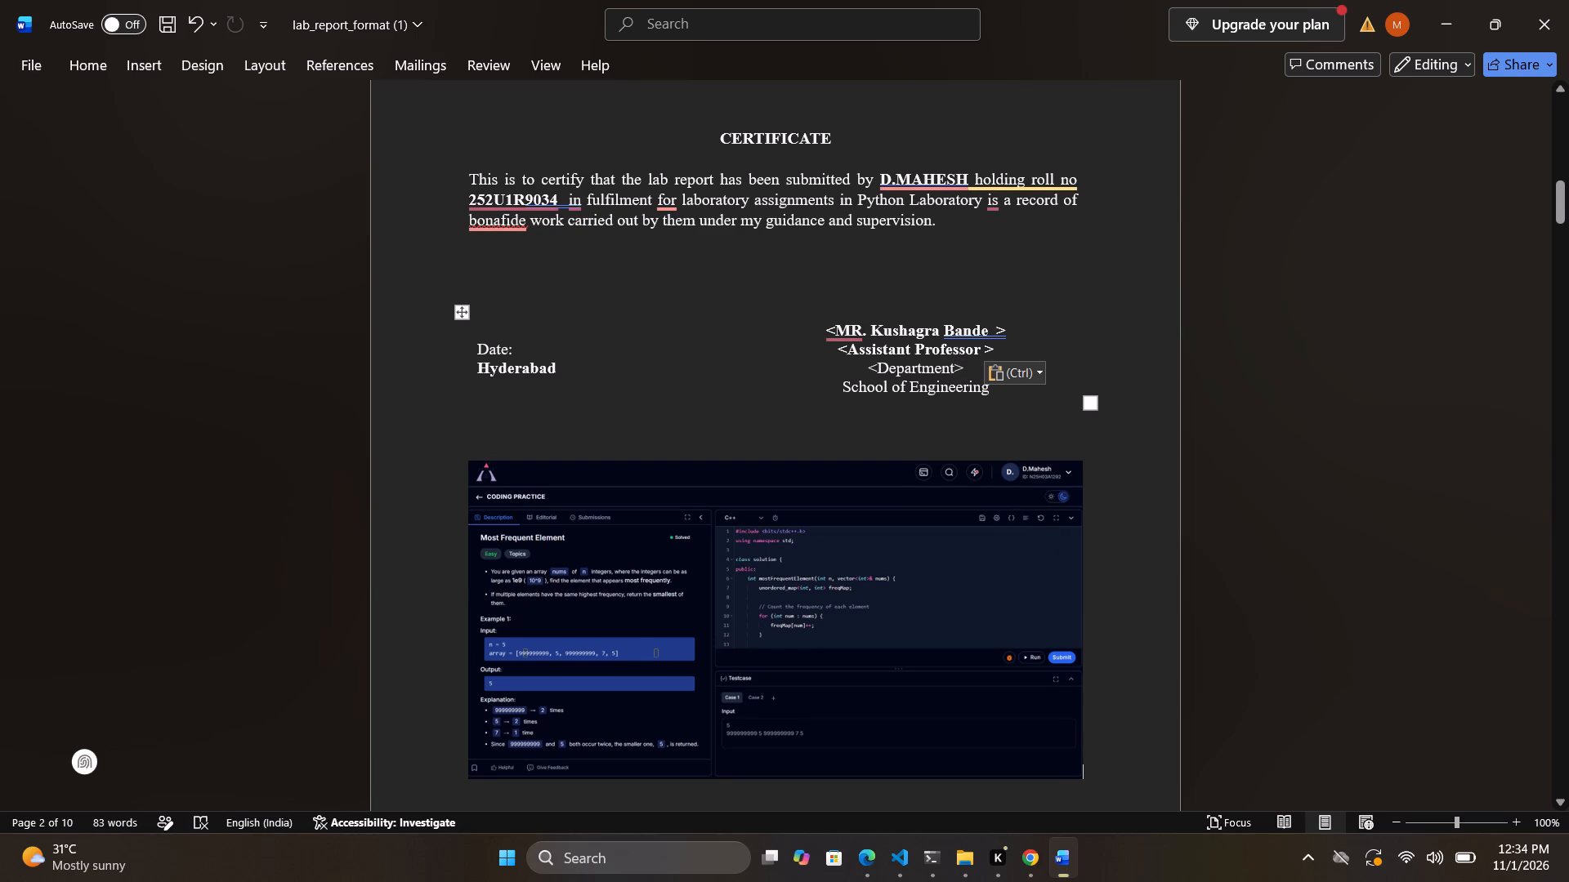
{"action": "left_click_drag", "start_coordinate": [954, 369], "coordinate": [910, 359]}
{"action": "left_click_drag", "start_coordinate": [910, 359], "coordinate": [873, 367]}
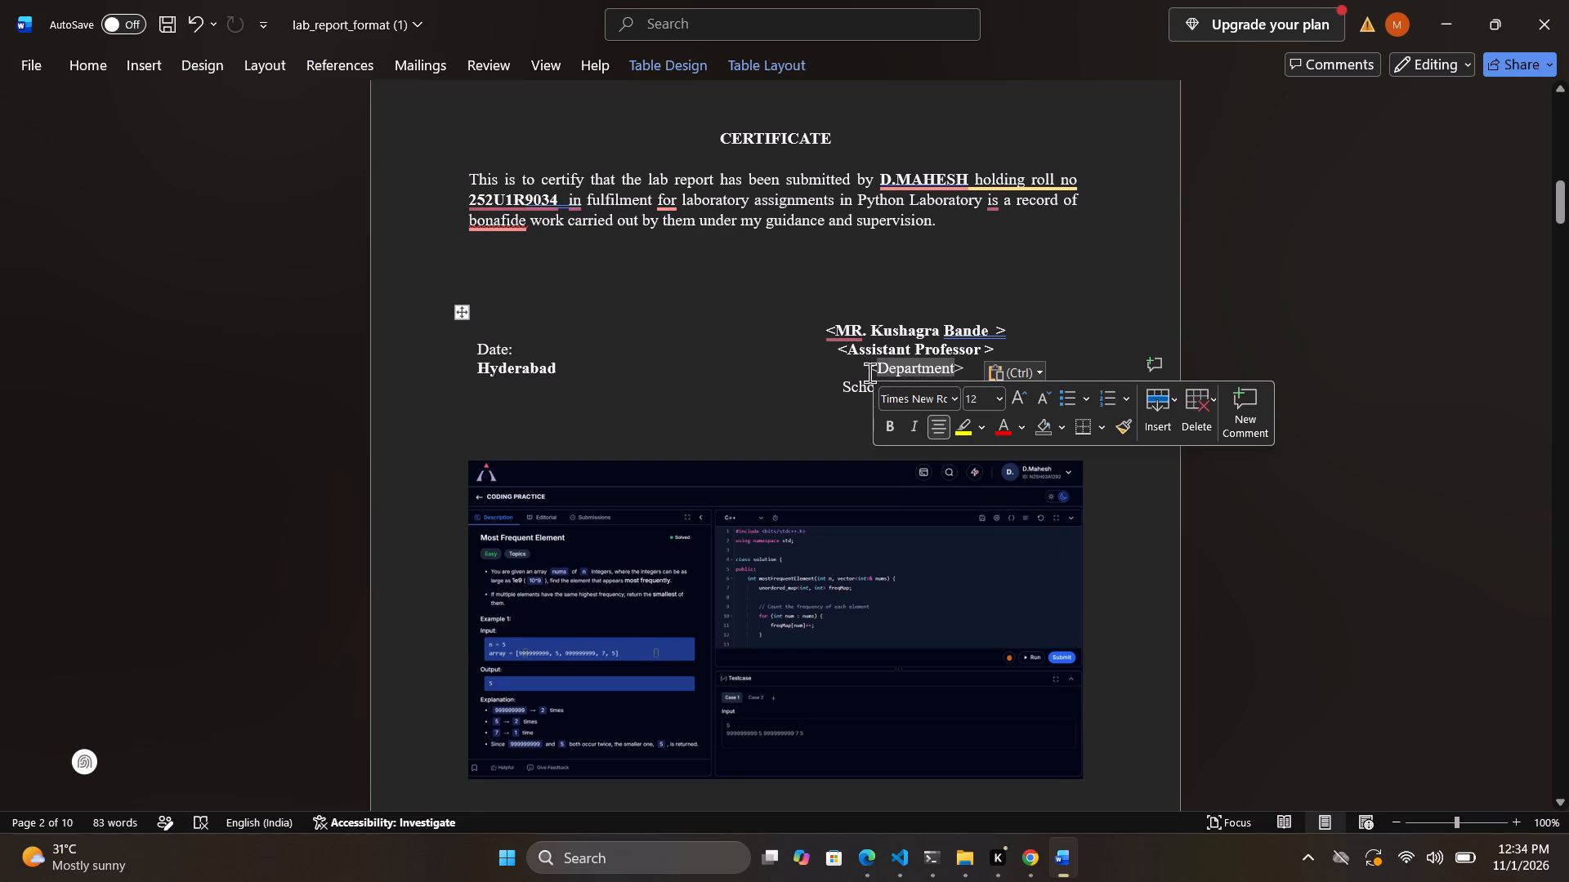
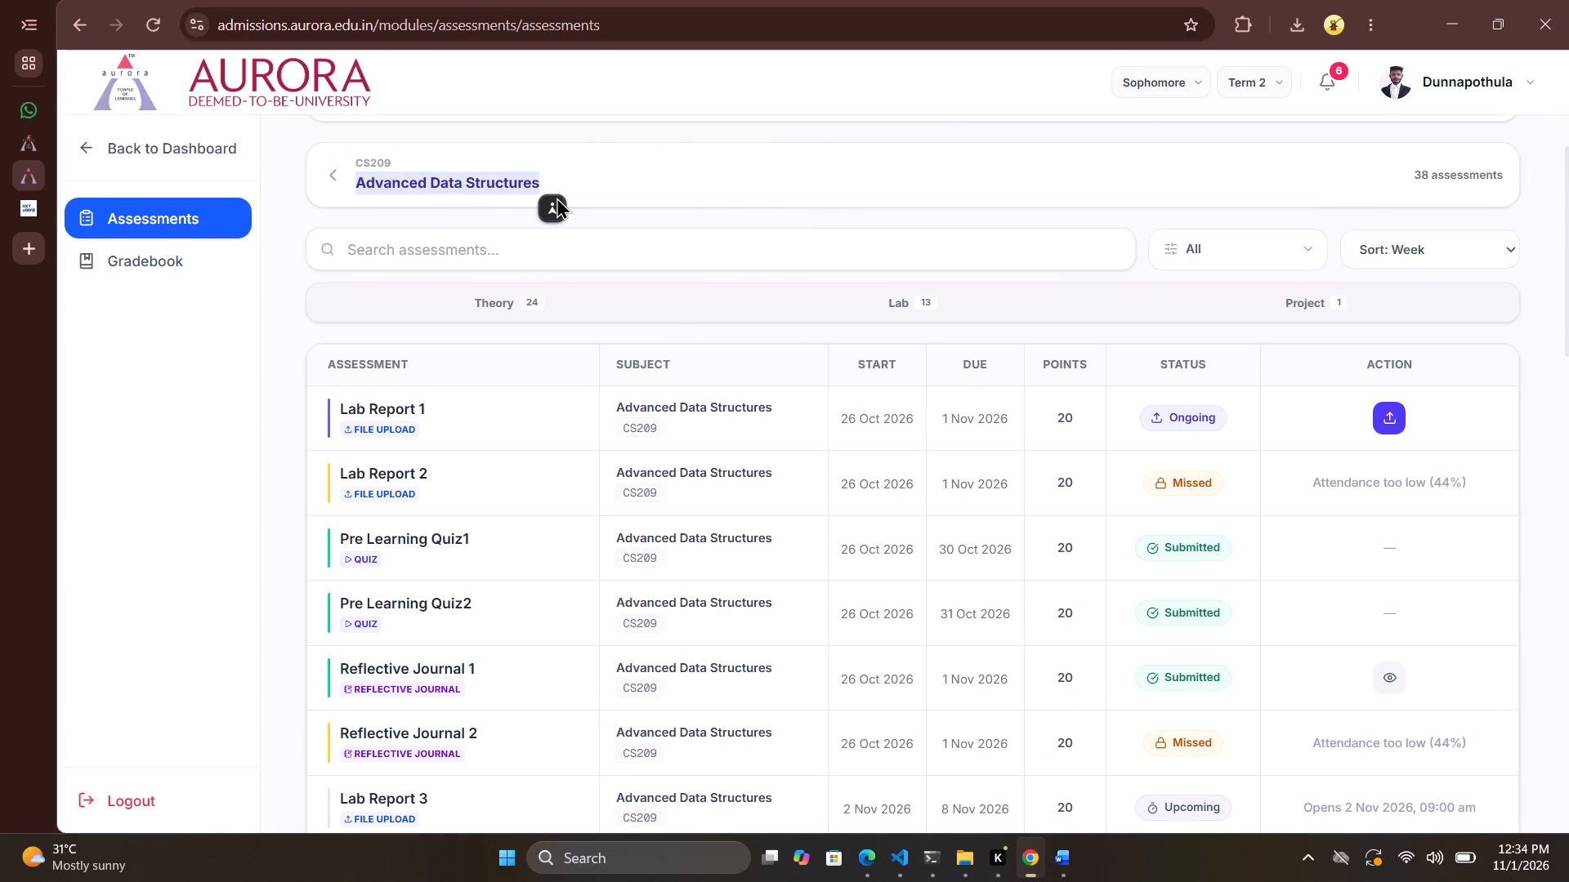
Copy the course name "Advanced Data Structures" from the assessments page and paste it over the certificate's Department placeholder in Word.
{"action": "key", "text": "ctrl+c"}
{"action": "left_click", "coordinate": [1072, 853]}
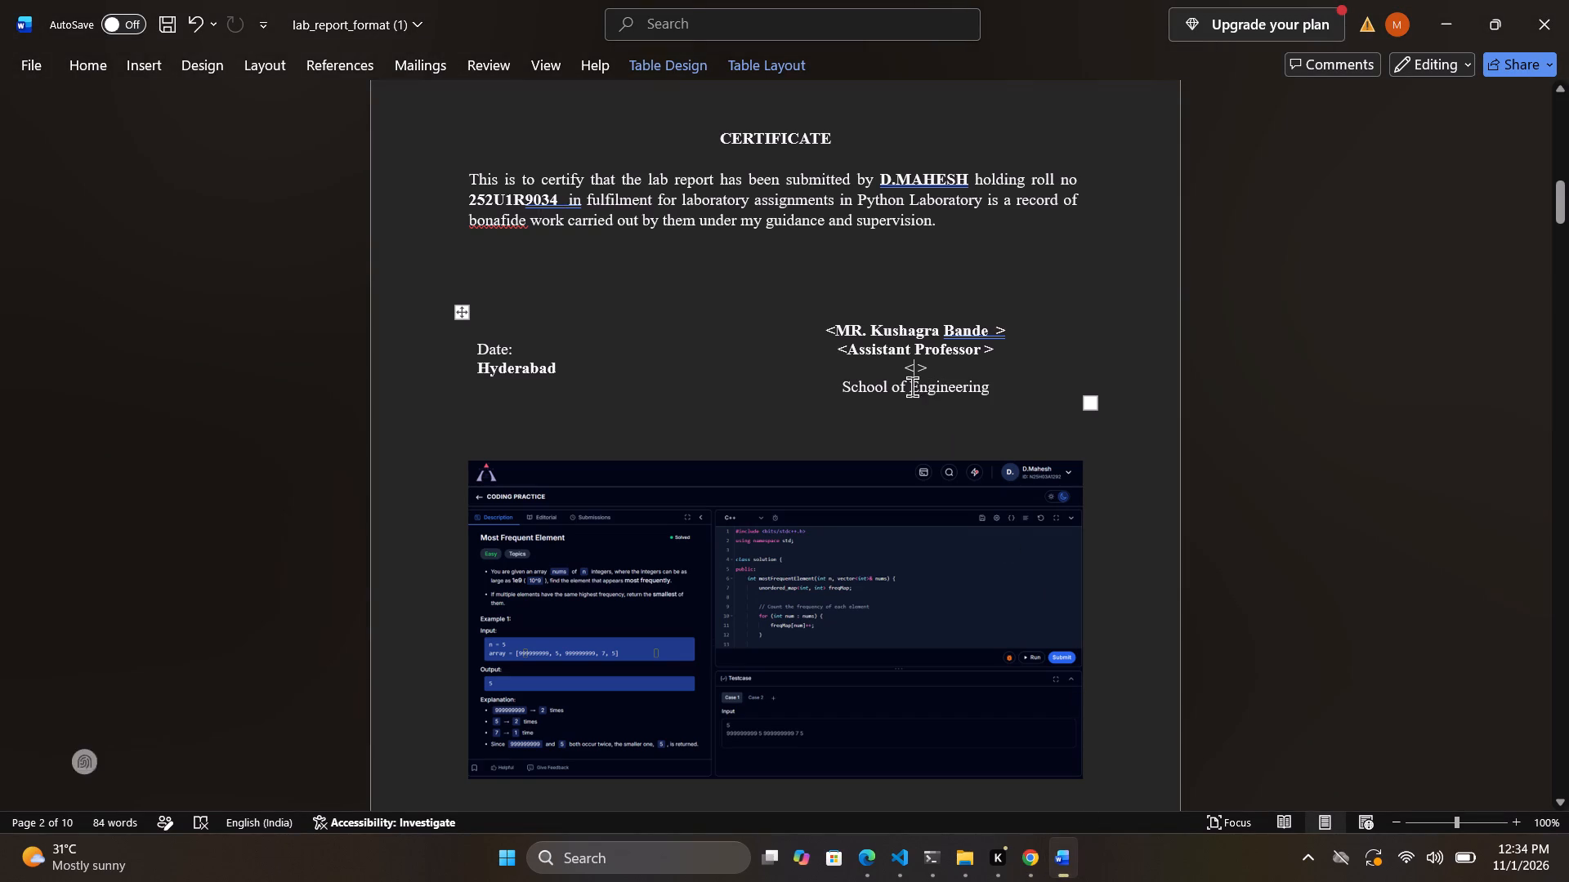
{"action": "left_click", "coordinate": [915, 367], "text": "ctrl"}
{"action": "key", "text": "ctrl+v"}
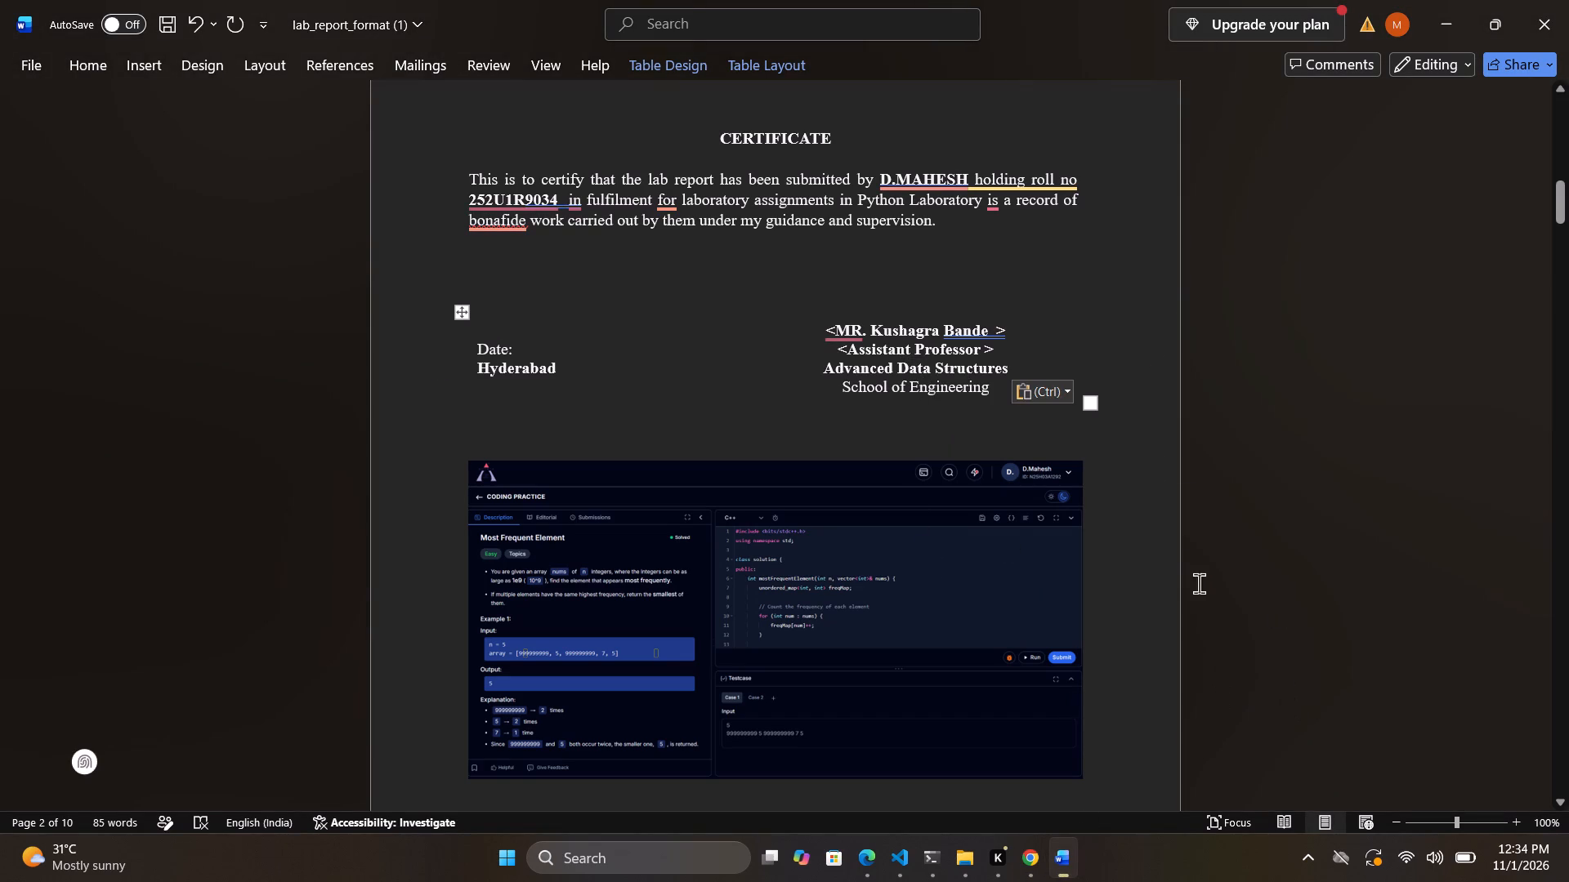
Remove the angle brackets around the faculty name and the Assistant Professor designation in the certificate's signature block.
{"action": "left_click", "coordinate": [1008, 332]}
{"action": "key", "text": "BackSpace"}
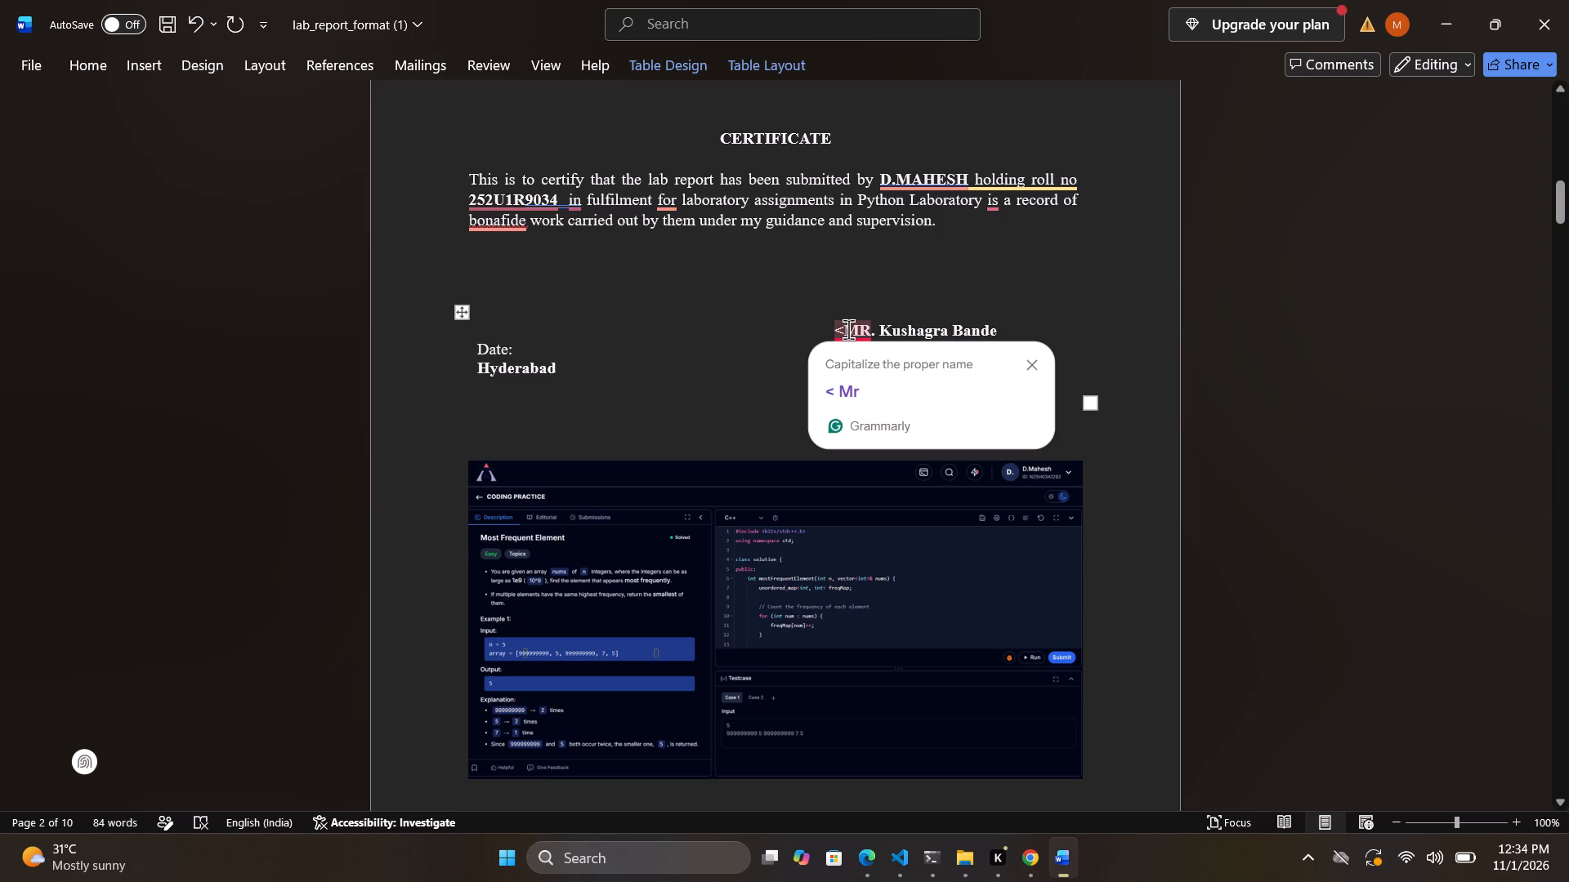
{"action": "left_click", "coordinate": [846, 328]}
{"action": "key", "text": "BackSpace"}
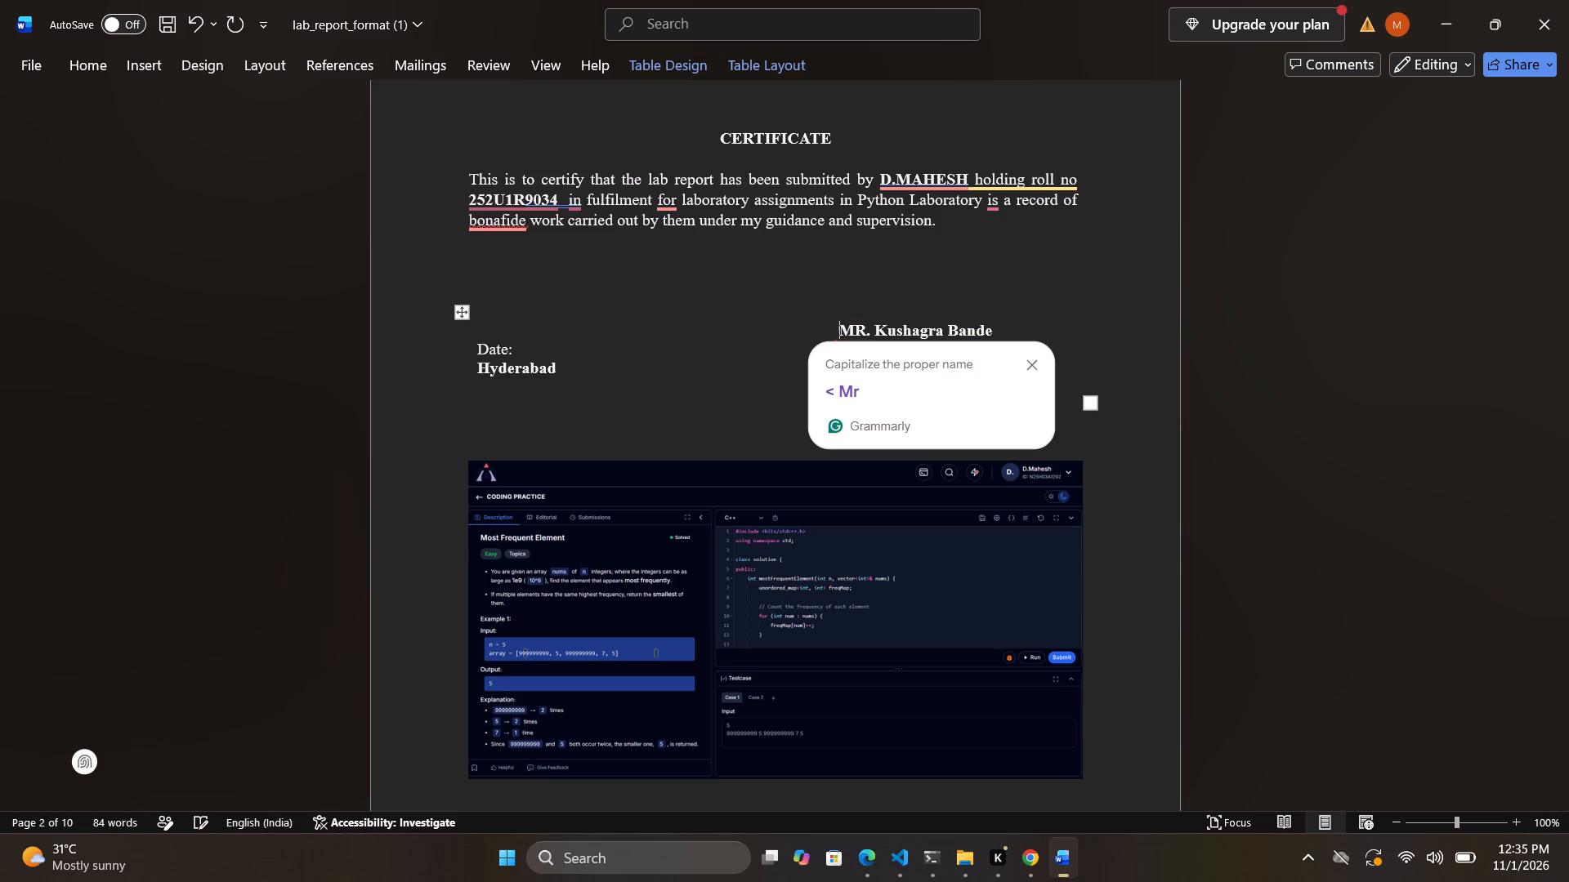
{"action": "left_click", "coordinate": [994, 345]}
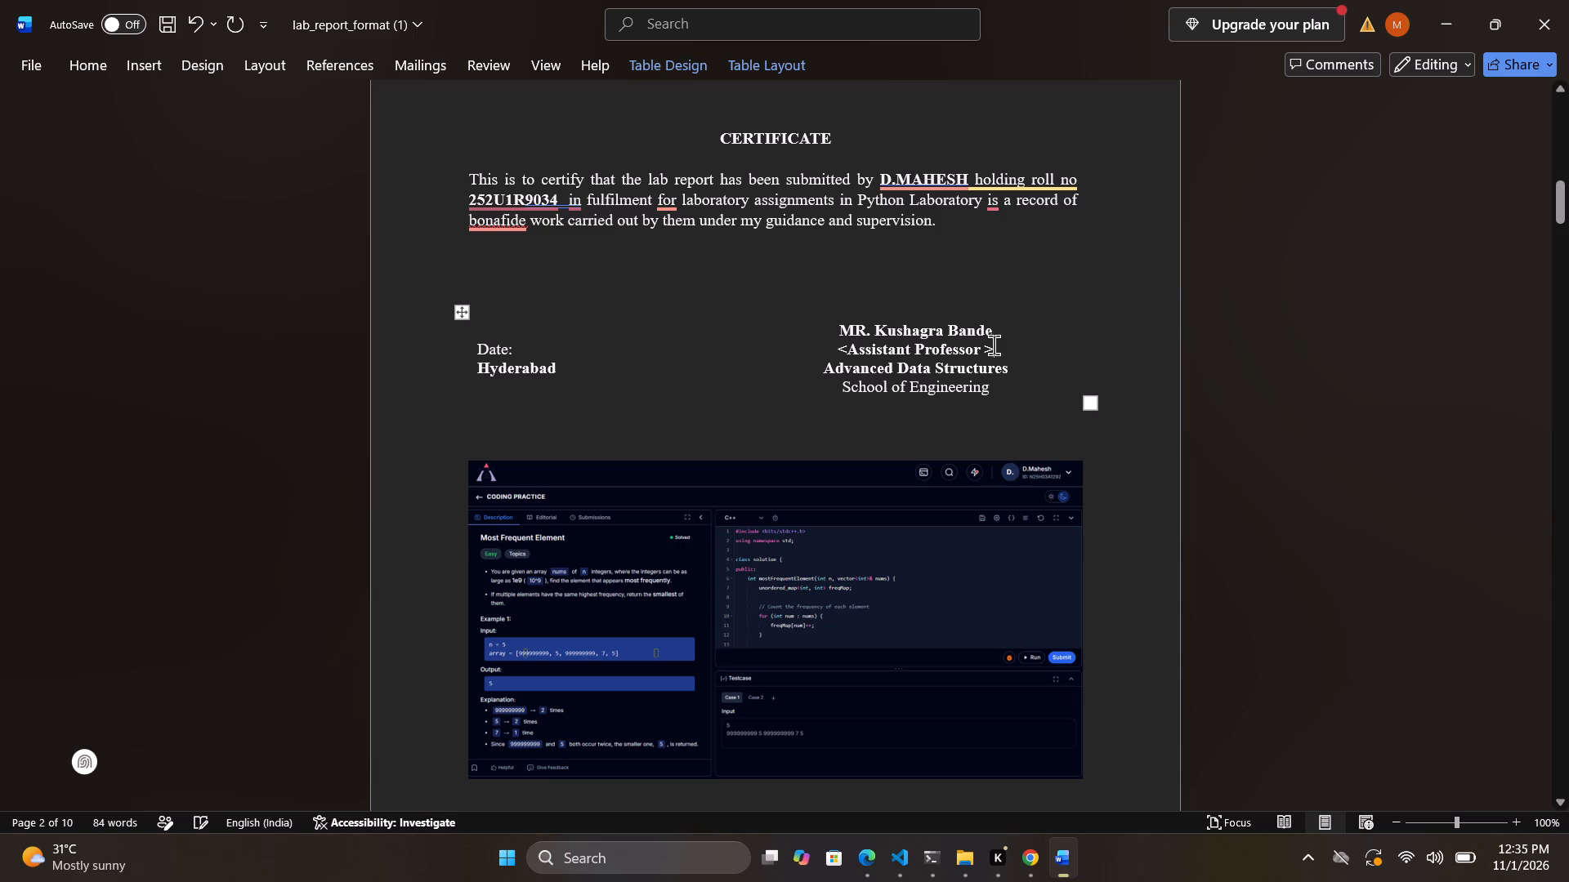
{"action": "key", "text": "BackSpace"}
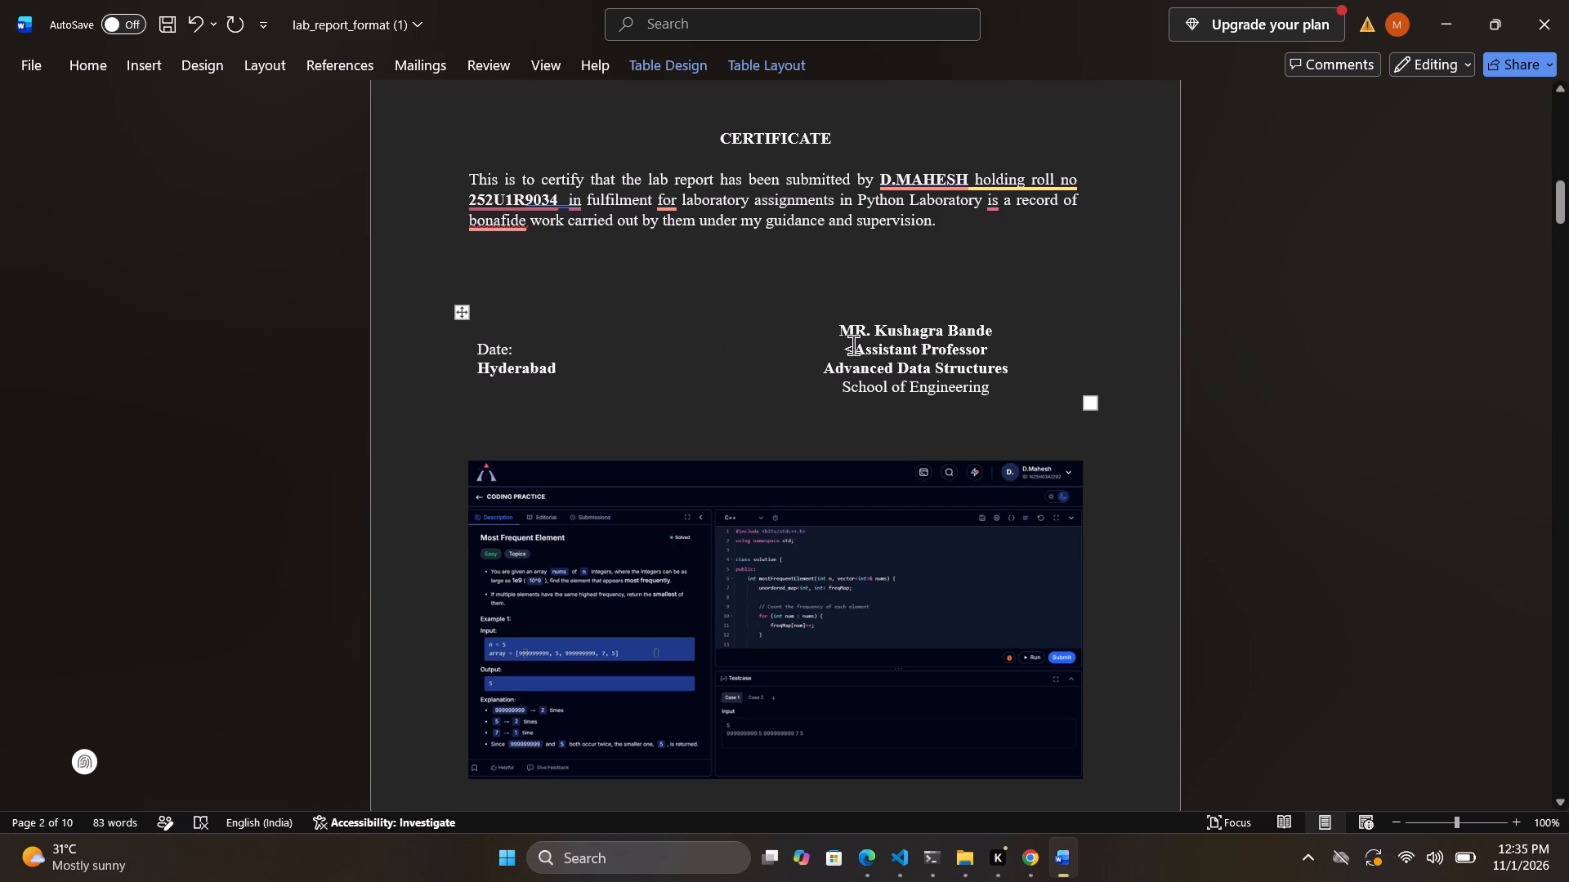
{"action": "left_click", "coordinate": [855, 348]}
{"action": "key", "text": "BackSpace"}
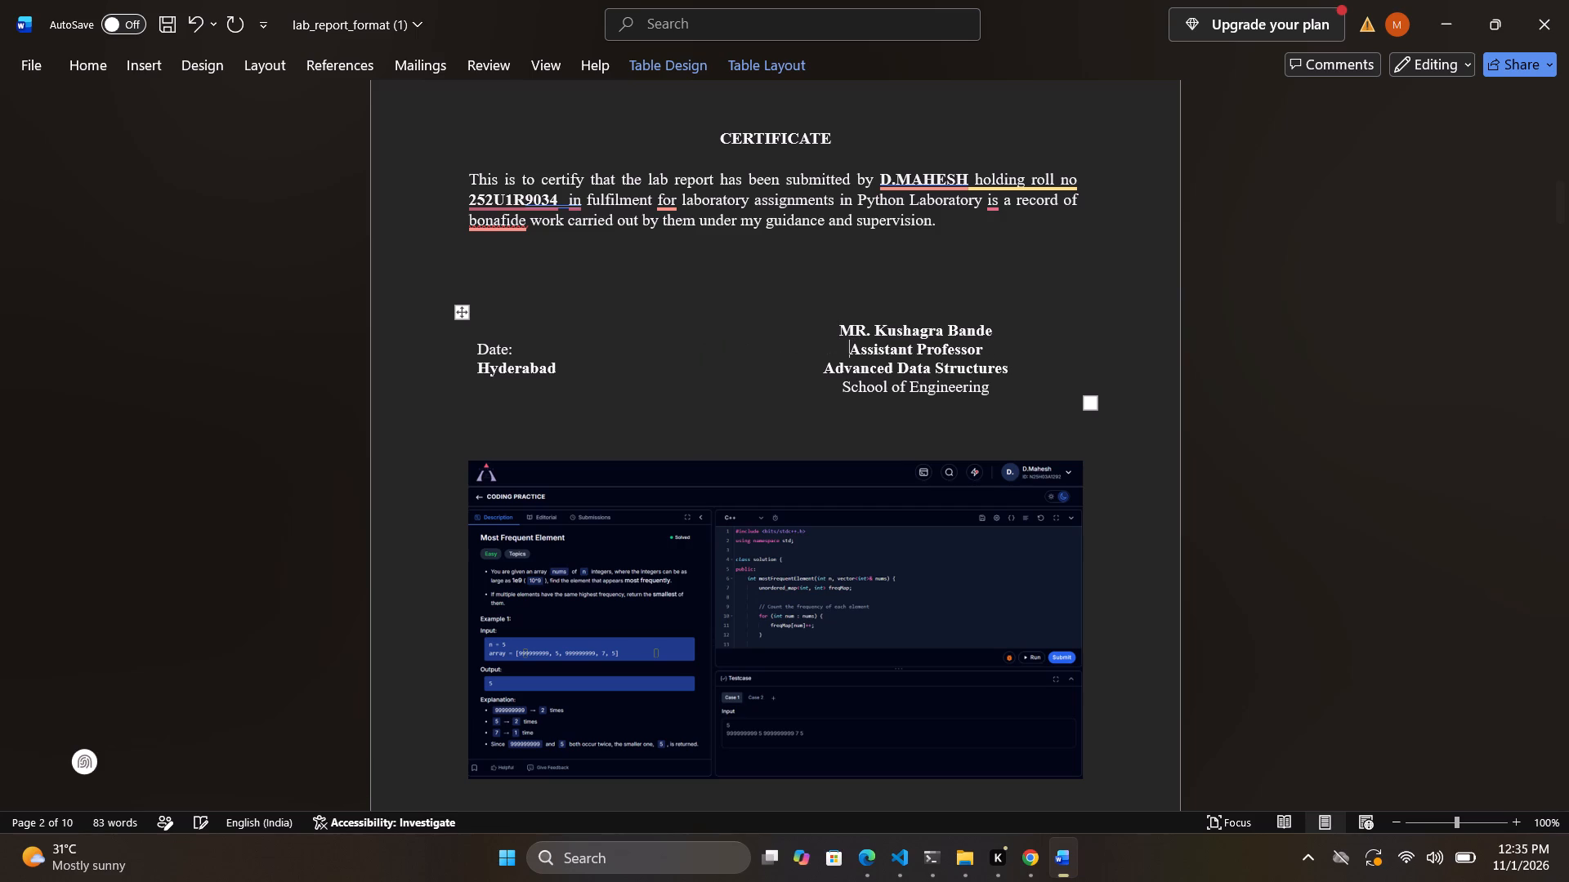
Enter 1-11-2026 after the Date label on the certificate.
{"action": "scroll", "coordinate": [967, 486], "scroll_direction": "down", "scroll_amount": 3}
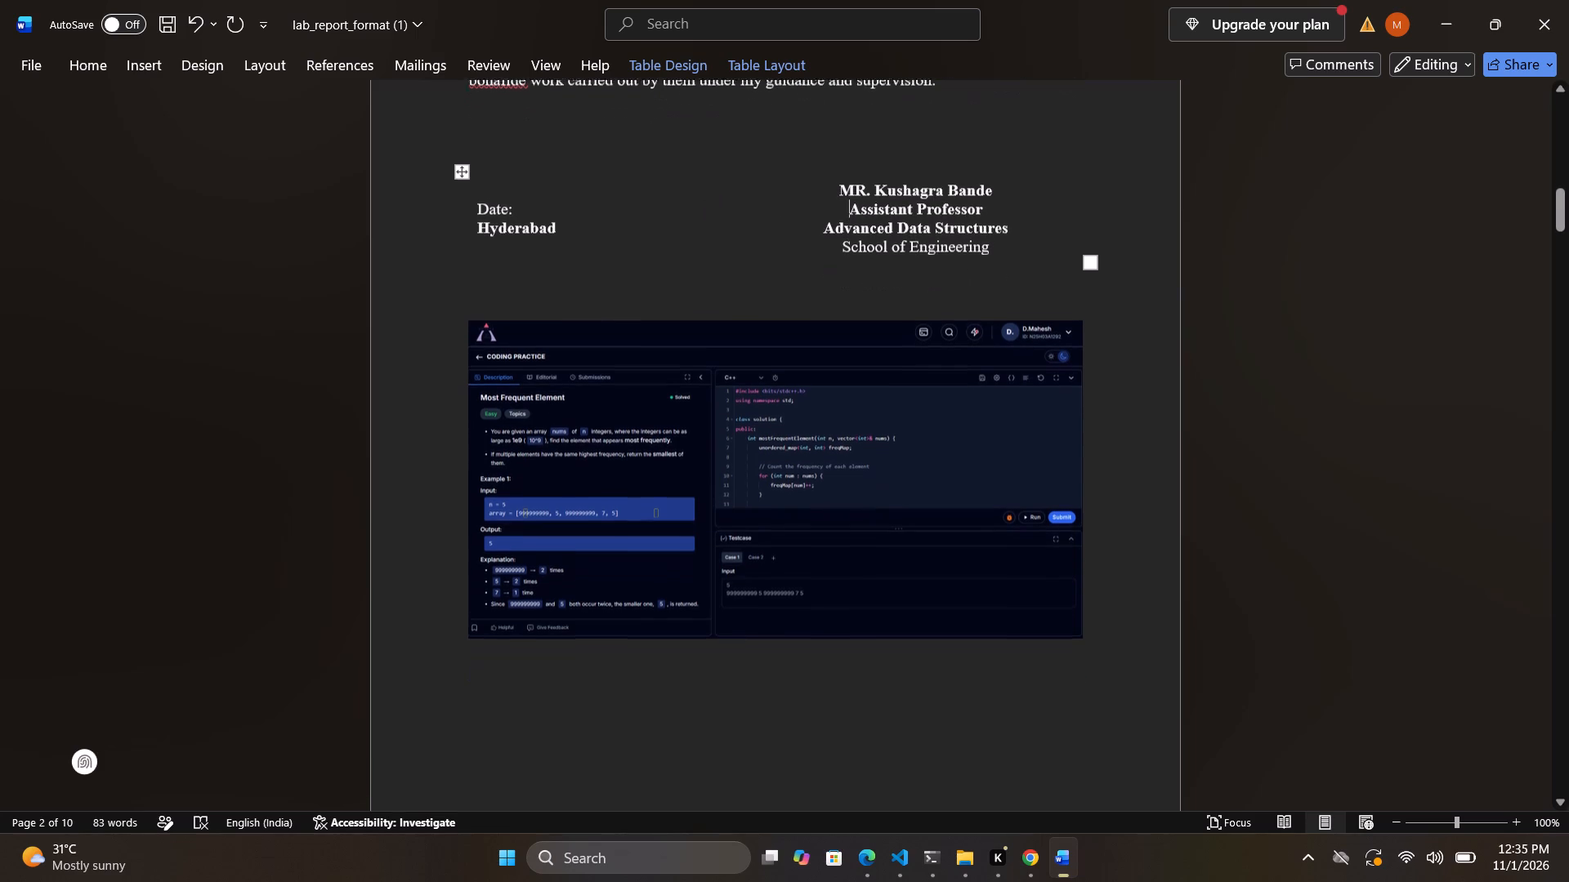
{"action": "left_click", "coordinate": [528, 201]}
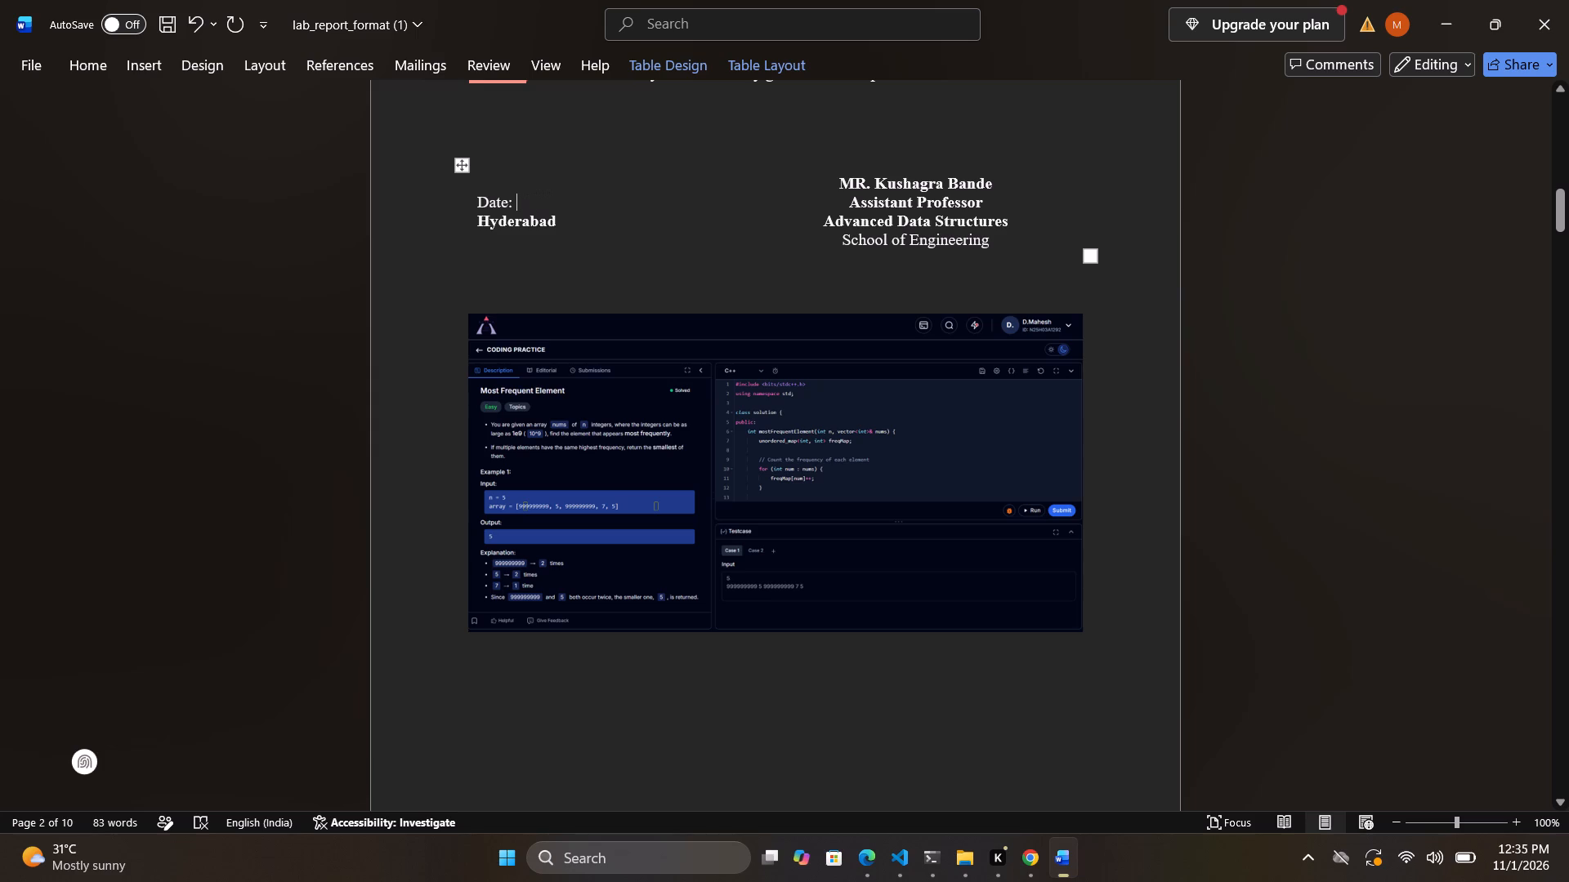
{"action": "key", "text": "1"}
{"action": "key", "text": "minus"}
{"action": "type", "text": "11"}
{"action": "type", "text": "-2026"}
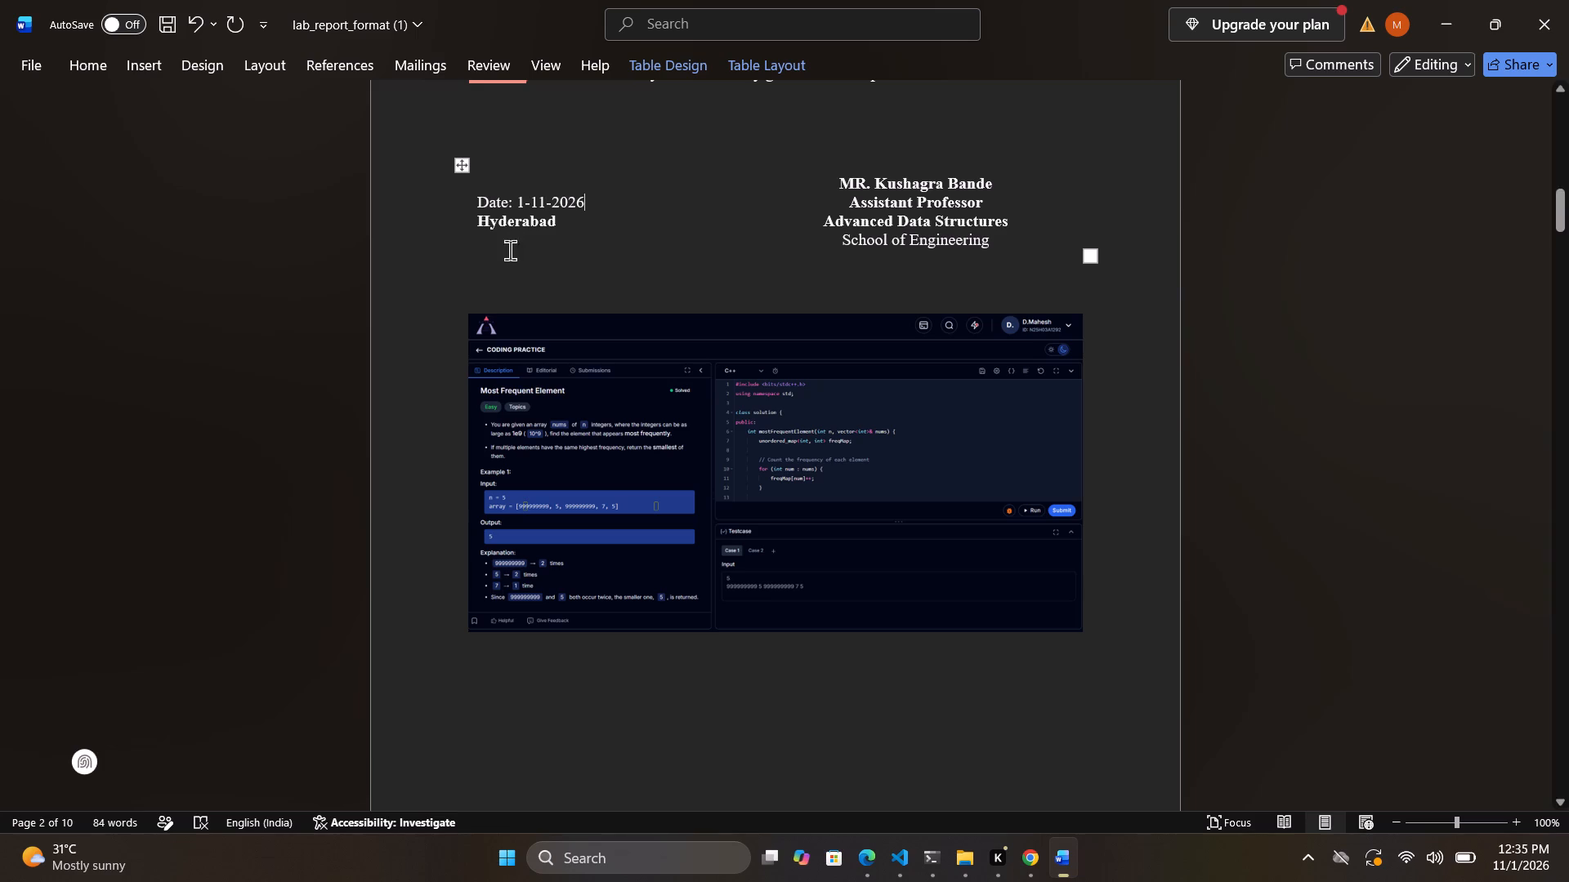
On the cover page, replace the Department name placeholder beneath "Bachelor of Technology in" with the copied text "Advanced Data Structures".
{"action": "scroll", "coordinate": [771, 346], "scroll_direction": "up", "scroll_amount": 12}
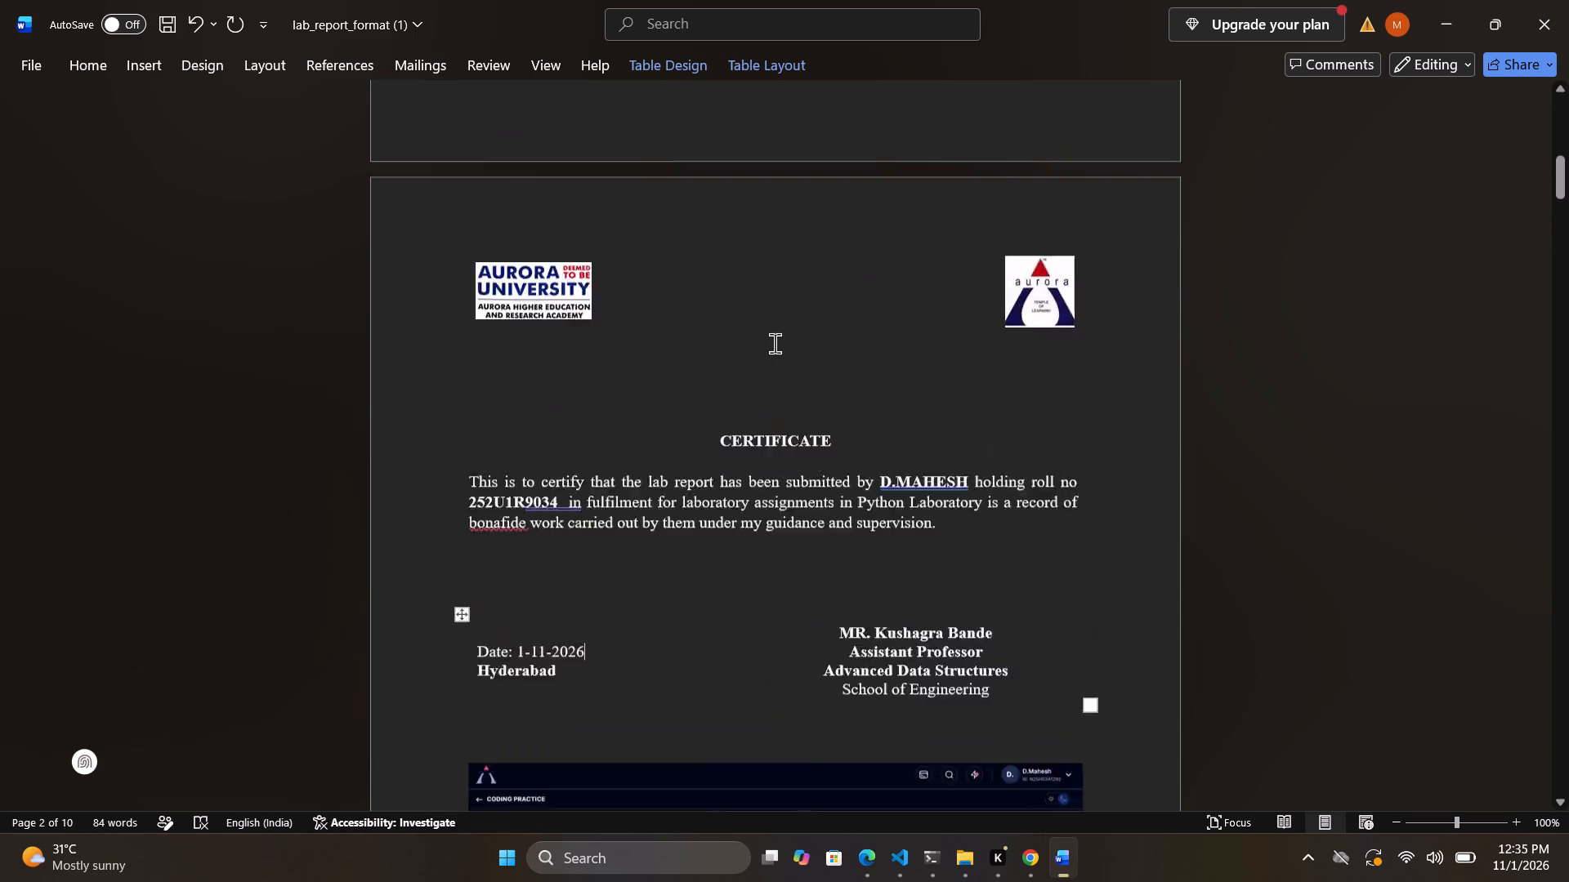
{"action": "scroll", "coordinate": [775, 343], "scroll_direction": "up", "scroll_amount": 16}
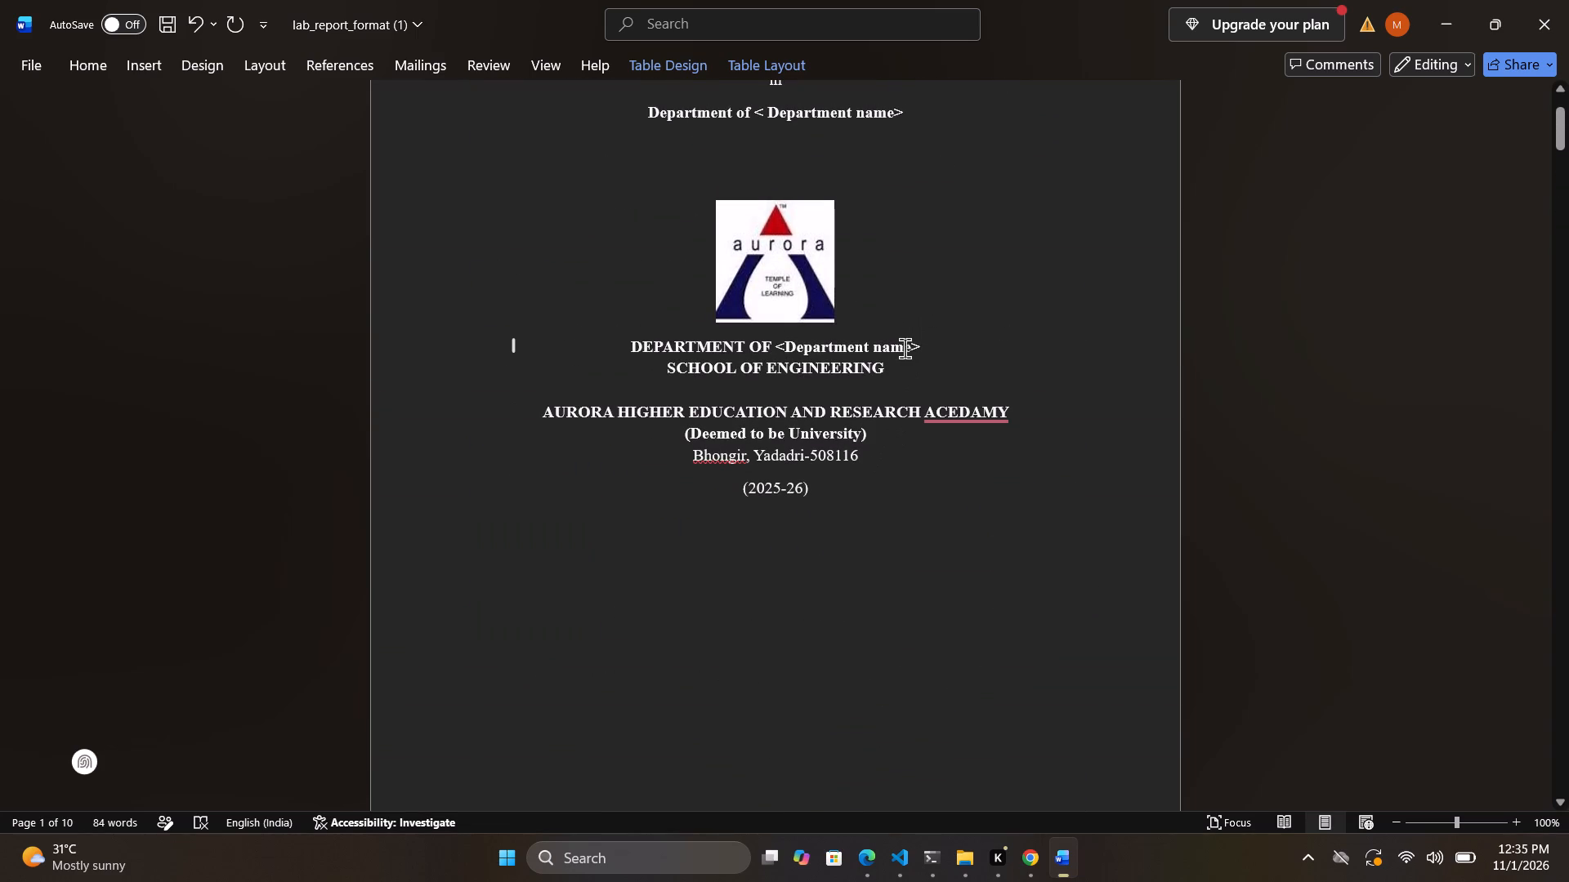
{"action": "scroll", "coordinate": [919, 345], "scroll_direction": "up", "scroll_amount": 3}
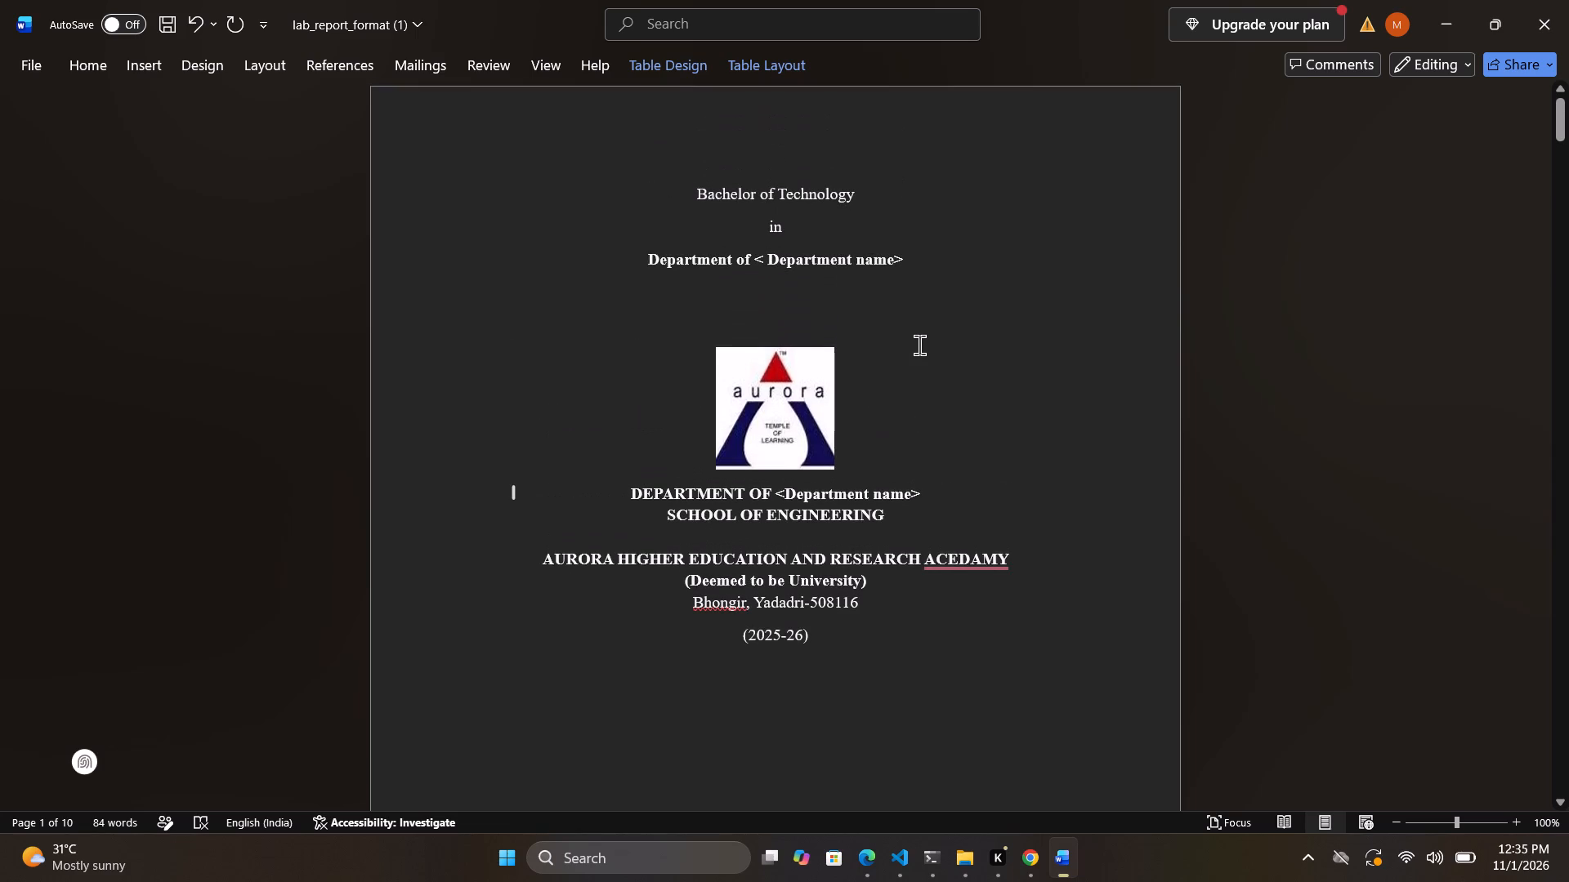
{"action": "scroll", "coordinate": [942, 354], "scroll_direction": "up", "scroll_amount": 5}
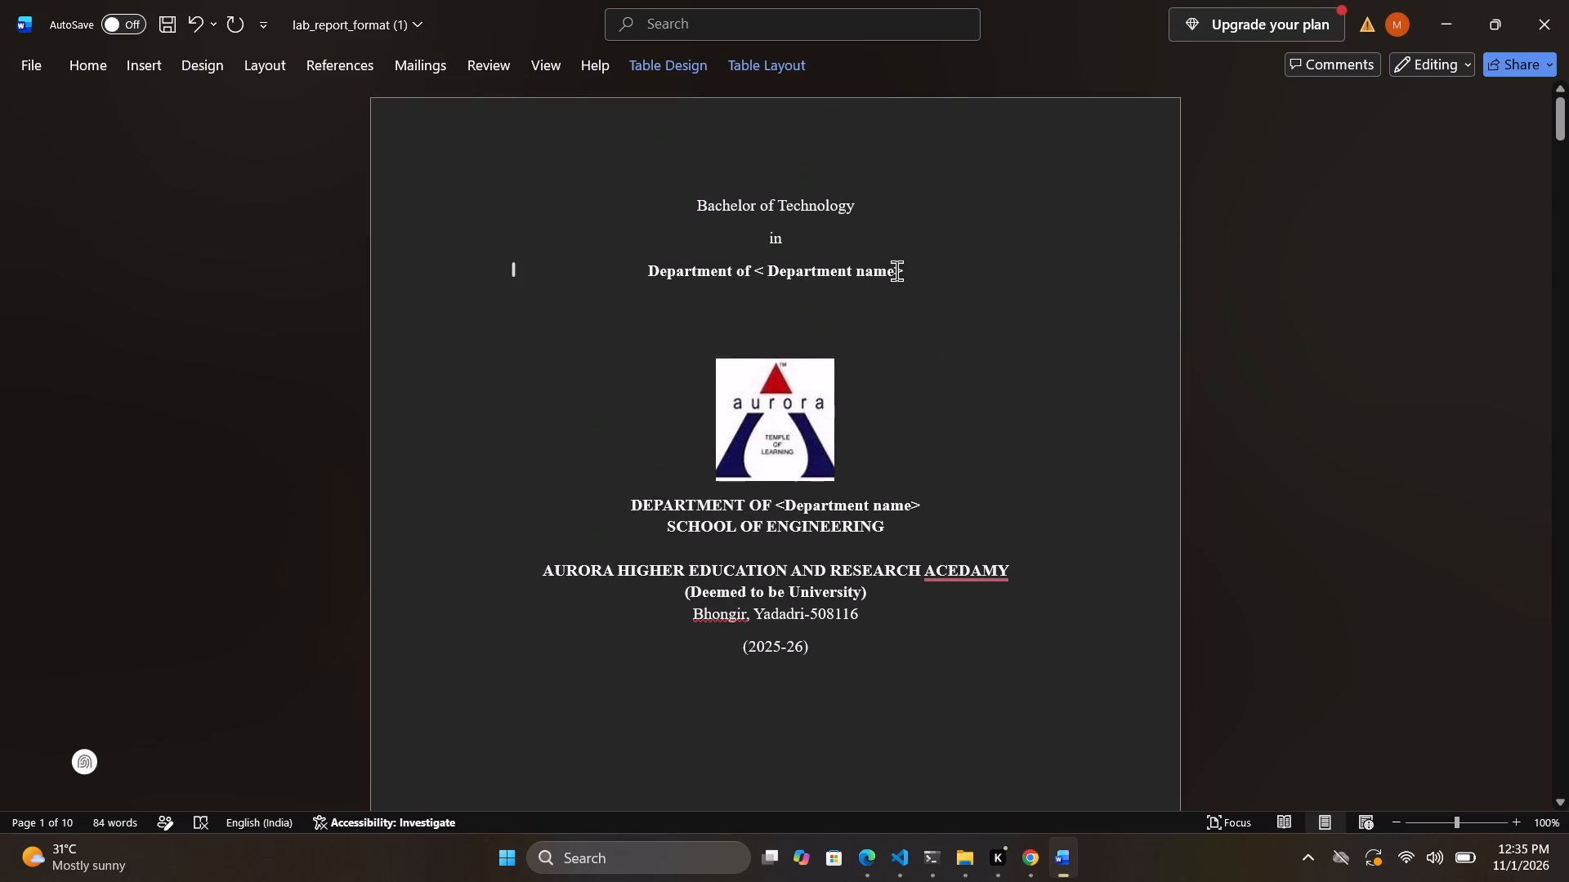
{"action": "left_click", "coordinate": [894, 270]}
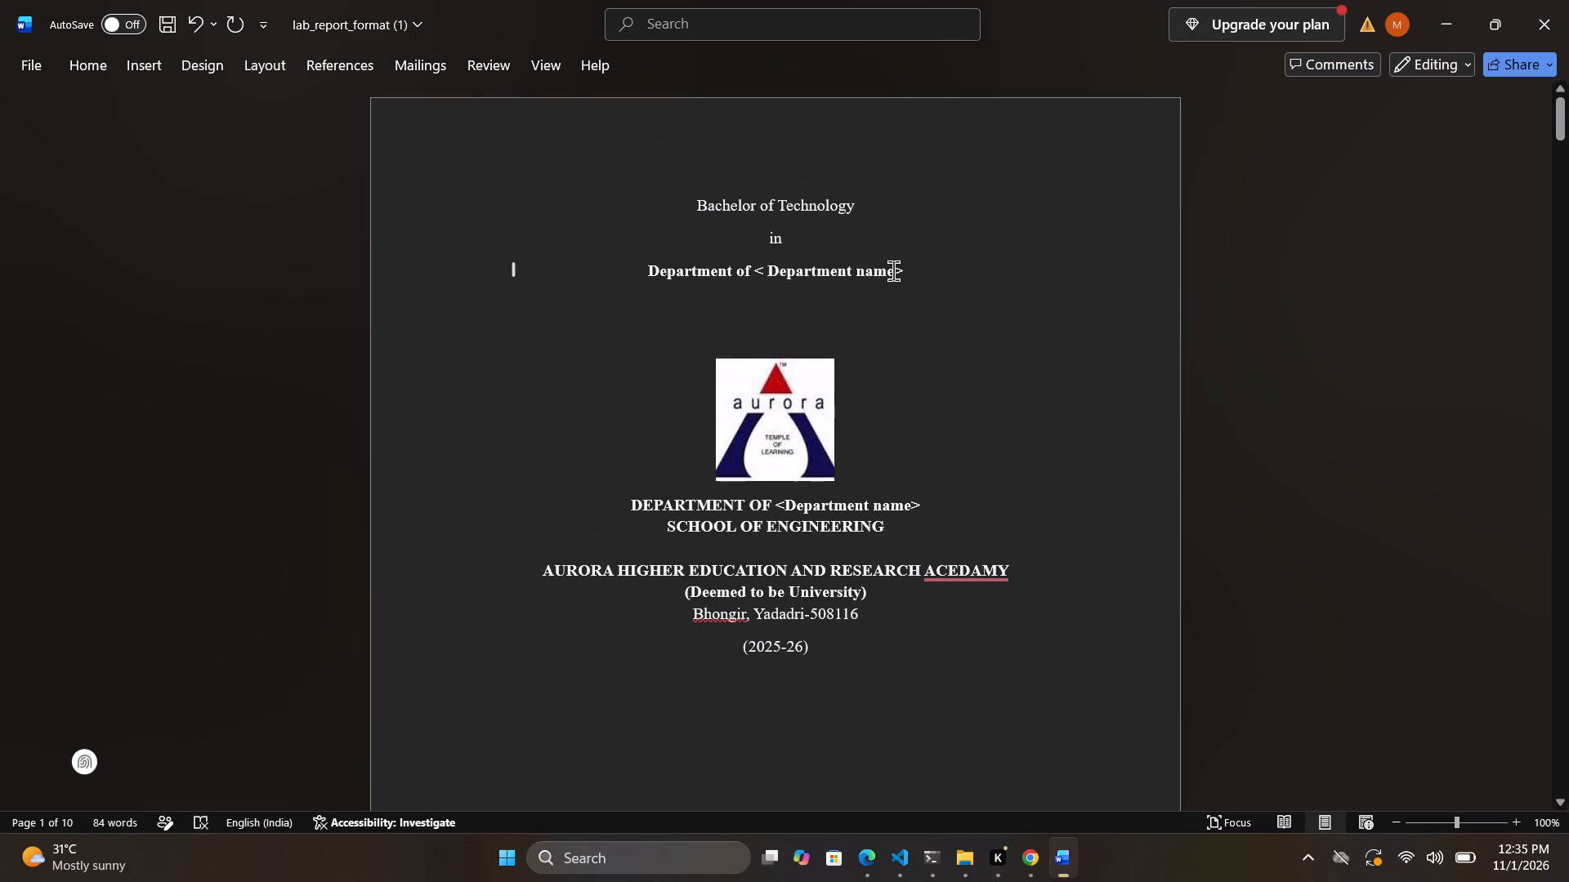
{"action": "key", "text": "BackSpace"}
{"action": "key", "text": "BackSpace"}
{"action": "key", "text": "BackSpace"}
{"action": "key", "text": "BackSpace"}
{"action": "key", "text": "BackSpace"}
{"action": "key", "text": "BackSpace"}
{"action": "key", "text": "BackSpace"}
{"action": "key", "text": "BackSpace"}
{"action": "key", "text": "BackSpace"}
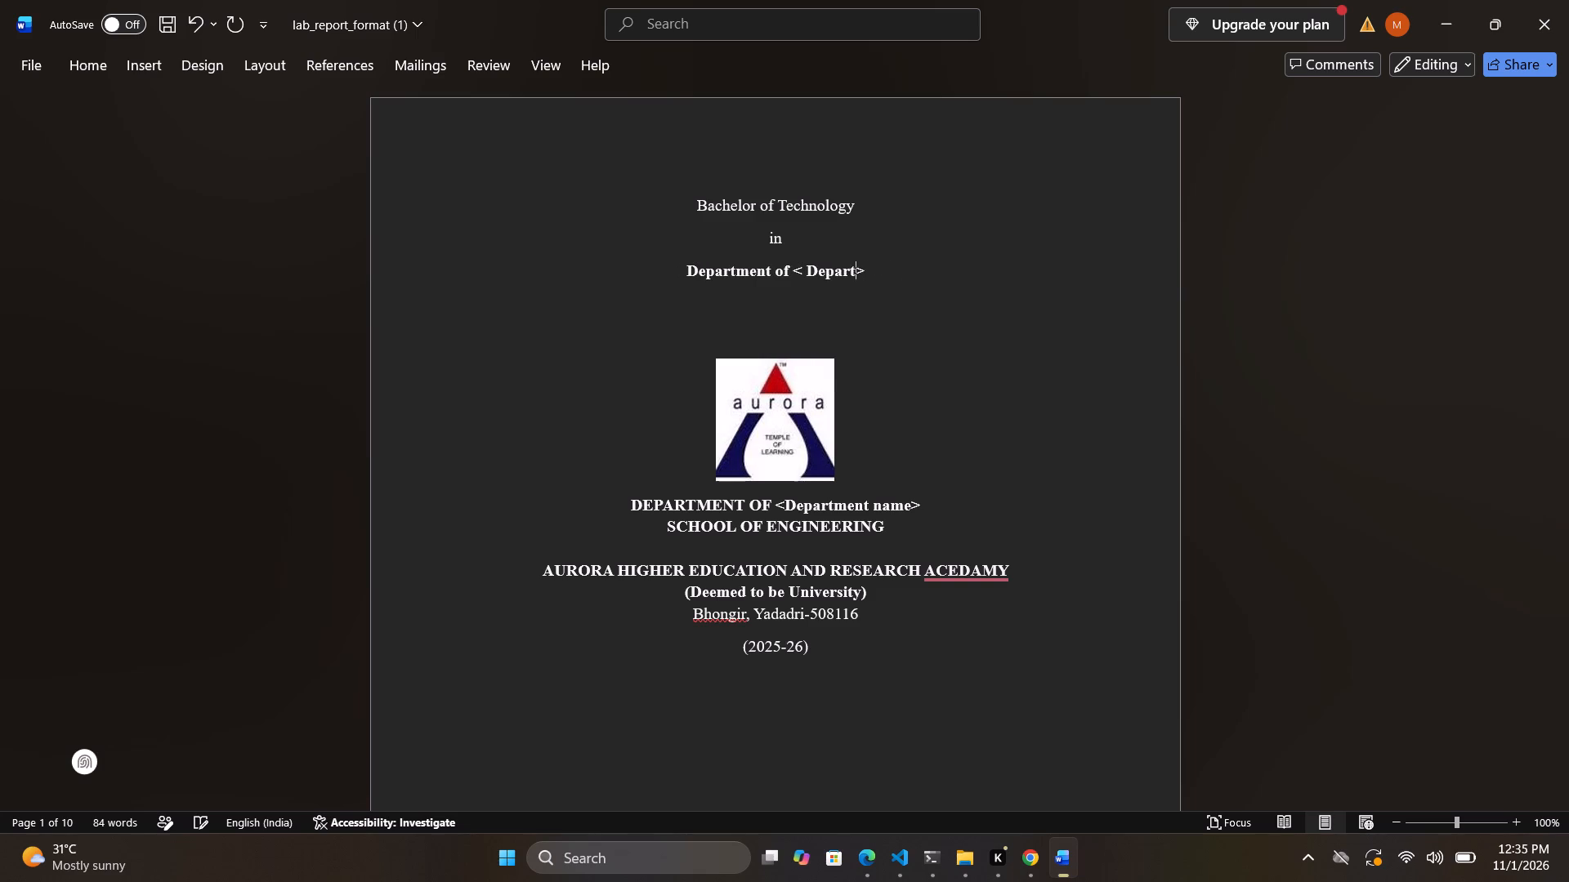
{"action": "key", "text": "BackSpace"}
{"action": "key", "text": "BackSpace"}
{"action": "key", "text": "BackSpace"}
{"action": "key", "text": "BackSpace"}
{"action": "key", "text": "BackSpace"}
{"action": "key", "text": "BackSpace"}
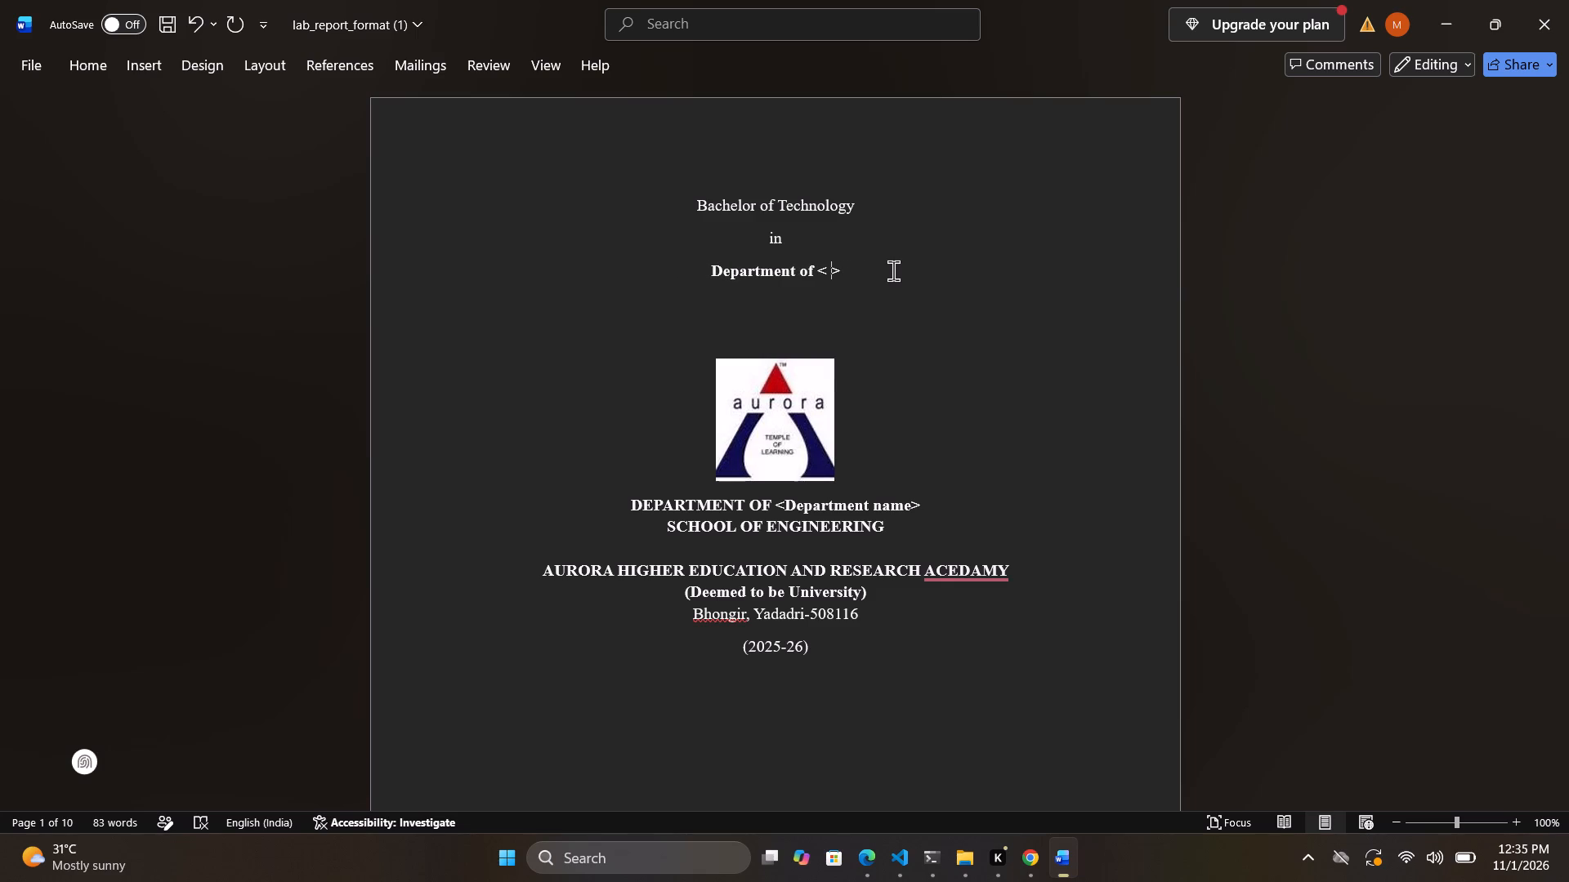
{"action": "key", "text": "ctrl+c"}
{"action": "key", "text": "ctrl+v"}
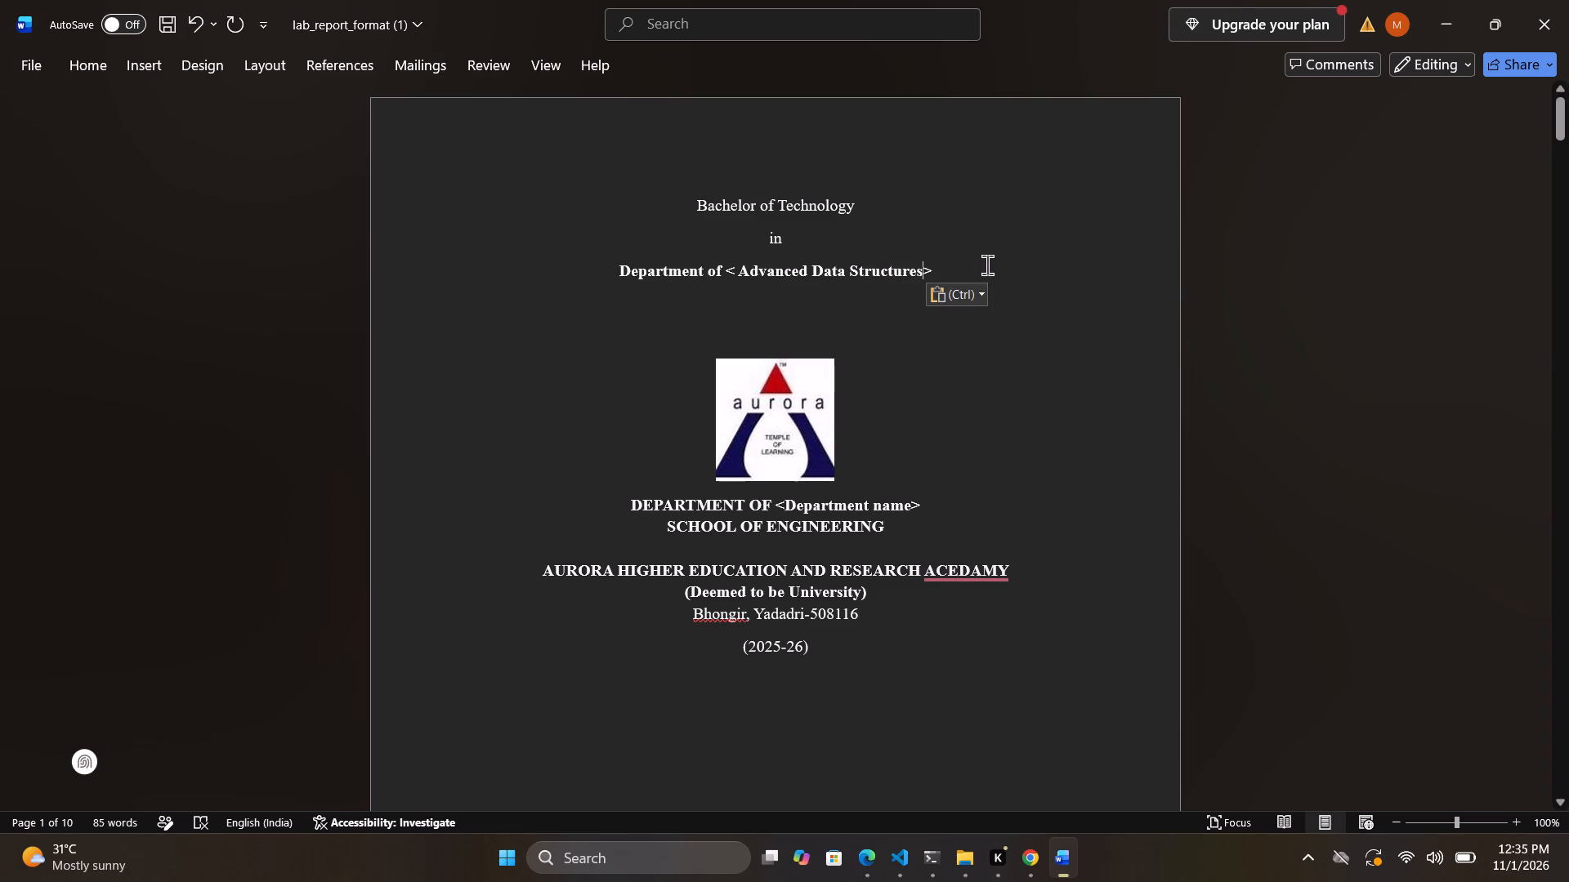
Remove the angle brackets and extra space around "Advanced Data Structures" in the cover page's upper department line.
{"action": "left_click", "coordinate": [935, 273]}
{"action": "key", "text": "BackSpace"}
{"action": "key", "text": "BackSpace"}
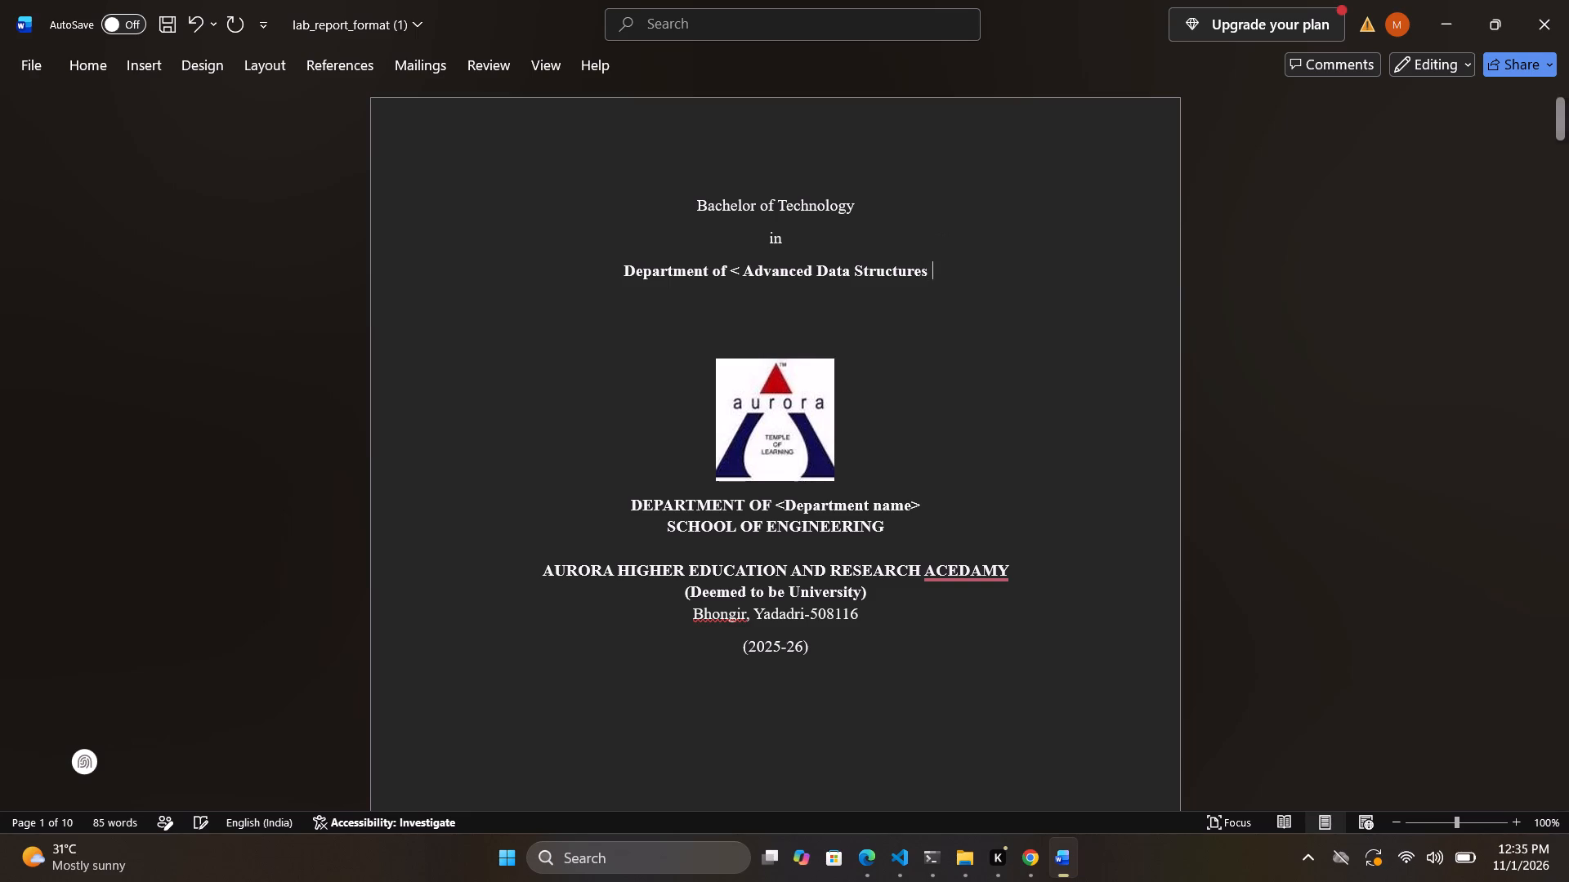
{"action": "left_click", "coordinate": [743, 273]}
{"action": "key", "text": "BackSpace"}
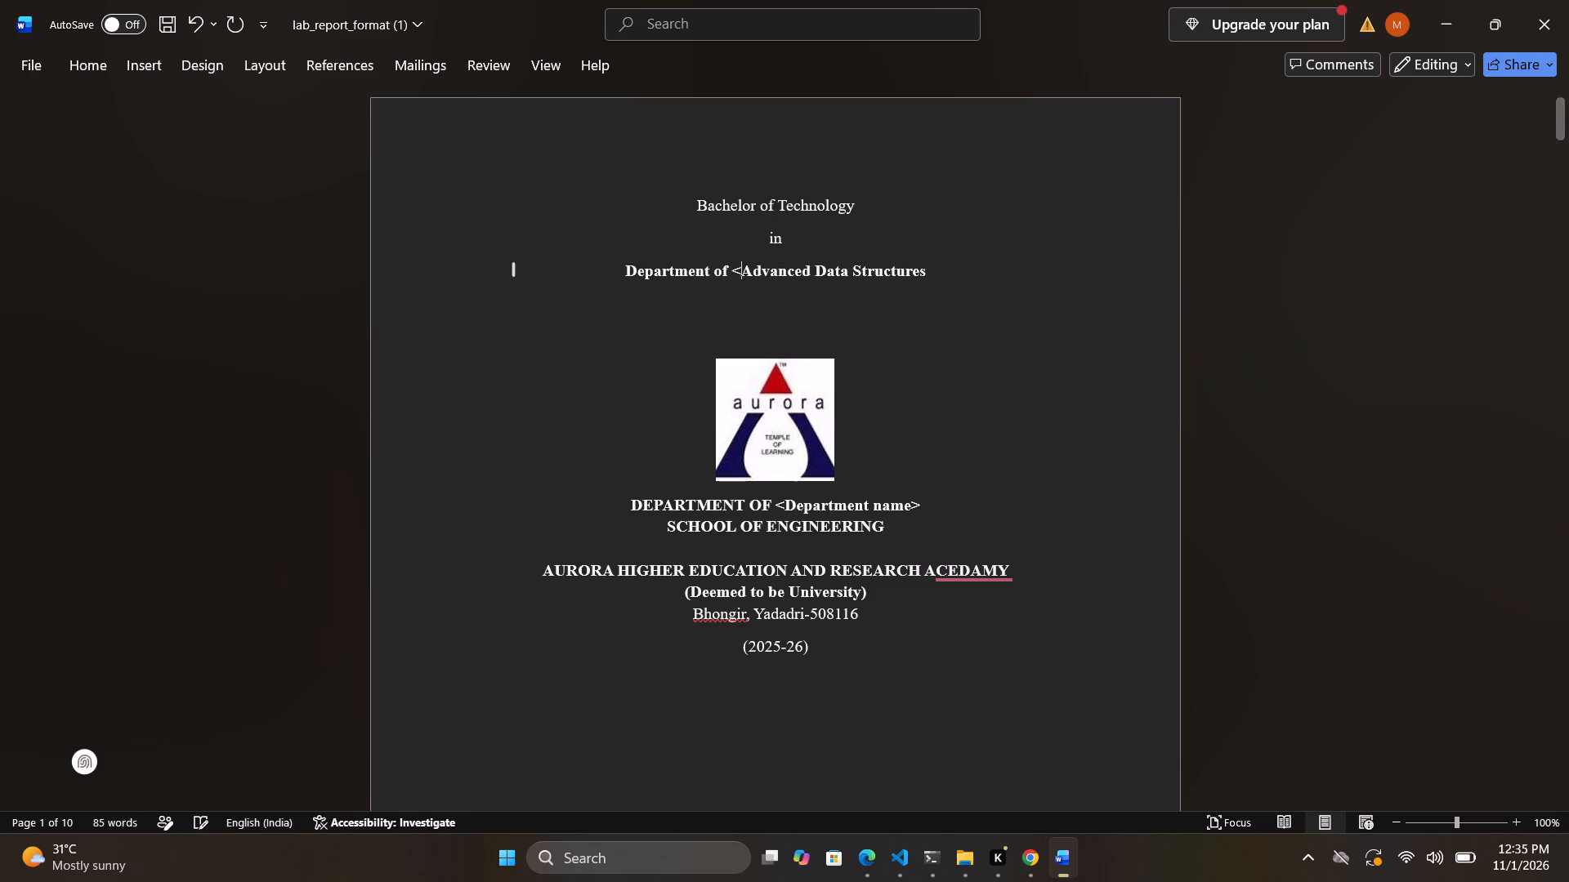
{"action": "key", "text": "BackSpace"}
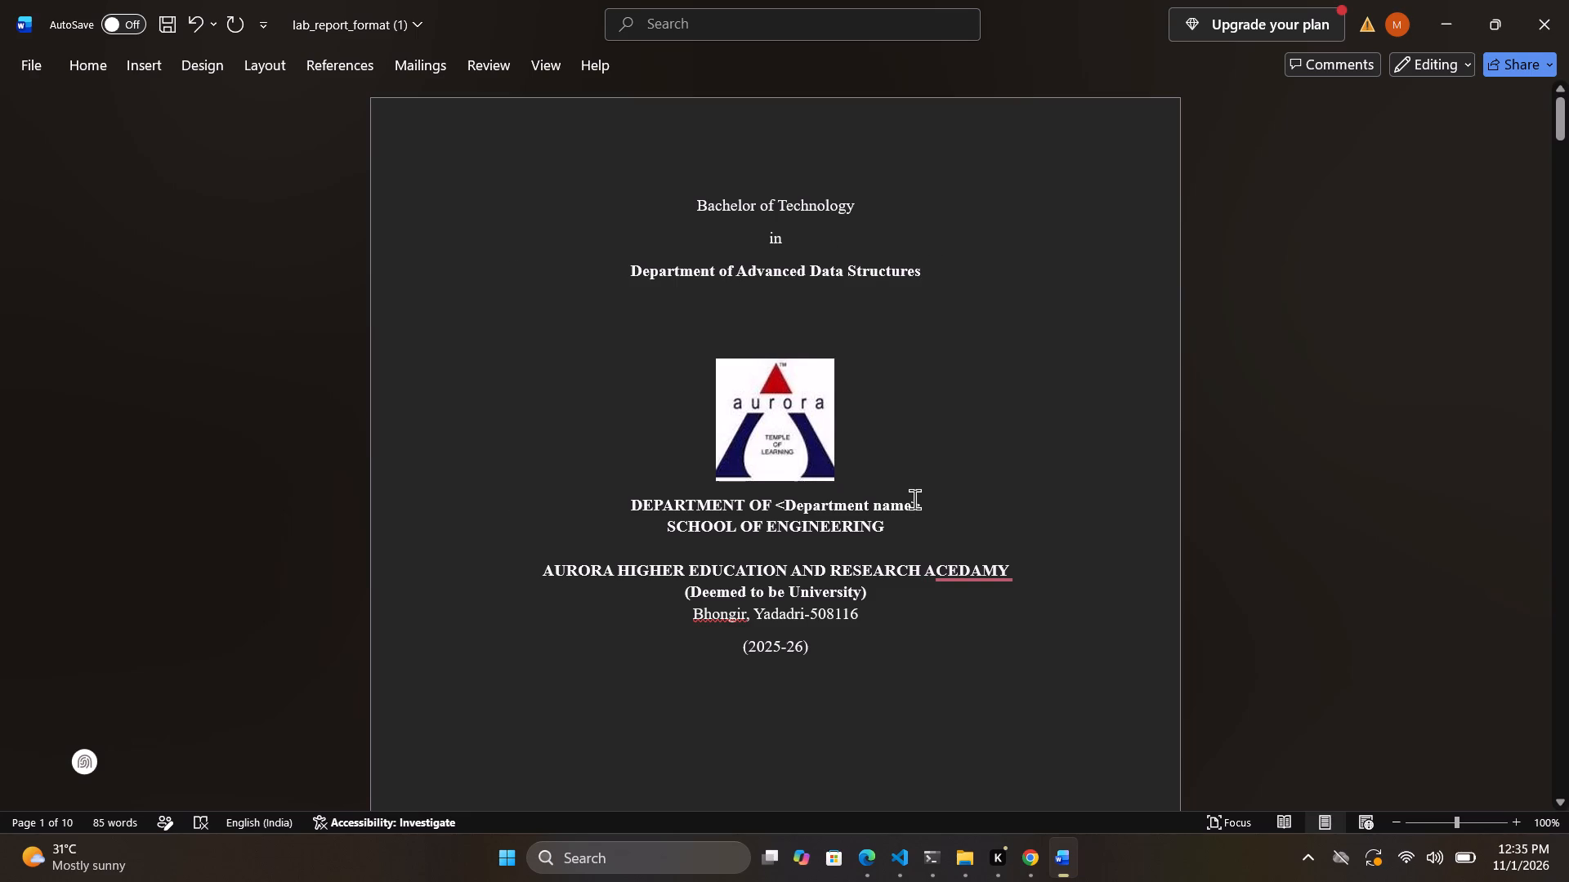
Replace the bracketed Department name placeholder in the DEPARTMENT OF line below the cover logo with "Advanced Data Structures", leaving no brackets.
{"action": "left_click", "coordinate": [923, 507]}
{"action": "key", "text": "BackSpace"}
{"action": "key", "text": "BackSpace"}
{"action": "key", "text": "BackSpace"}
{"action": "key", "text": "BackSpace"}
{"action": "key", "text": "BackSpace"}
{"action": "key", "text": "BackSpace"}
{"action": "key", "text": "BackSpace"}
{"action": "key", "text": "BackSpace"}
{"action": "key", "text": "BackSpace"}
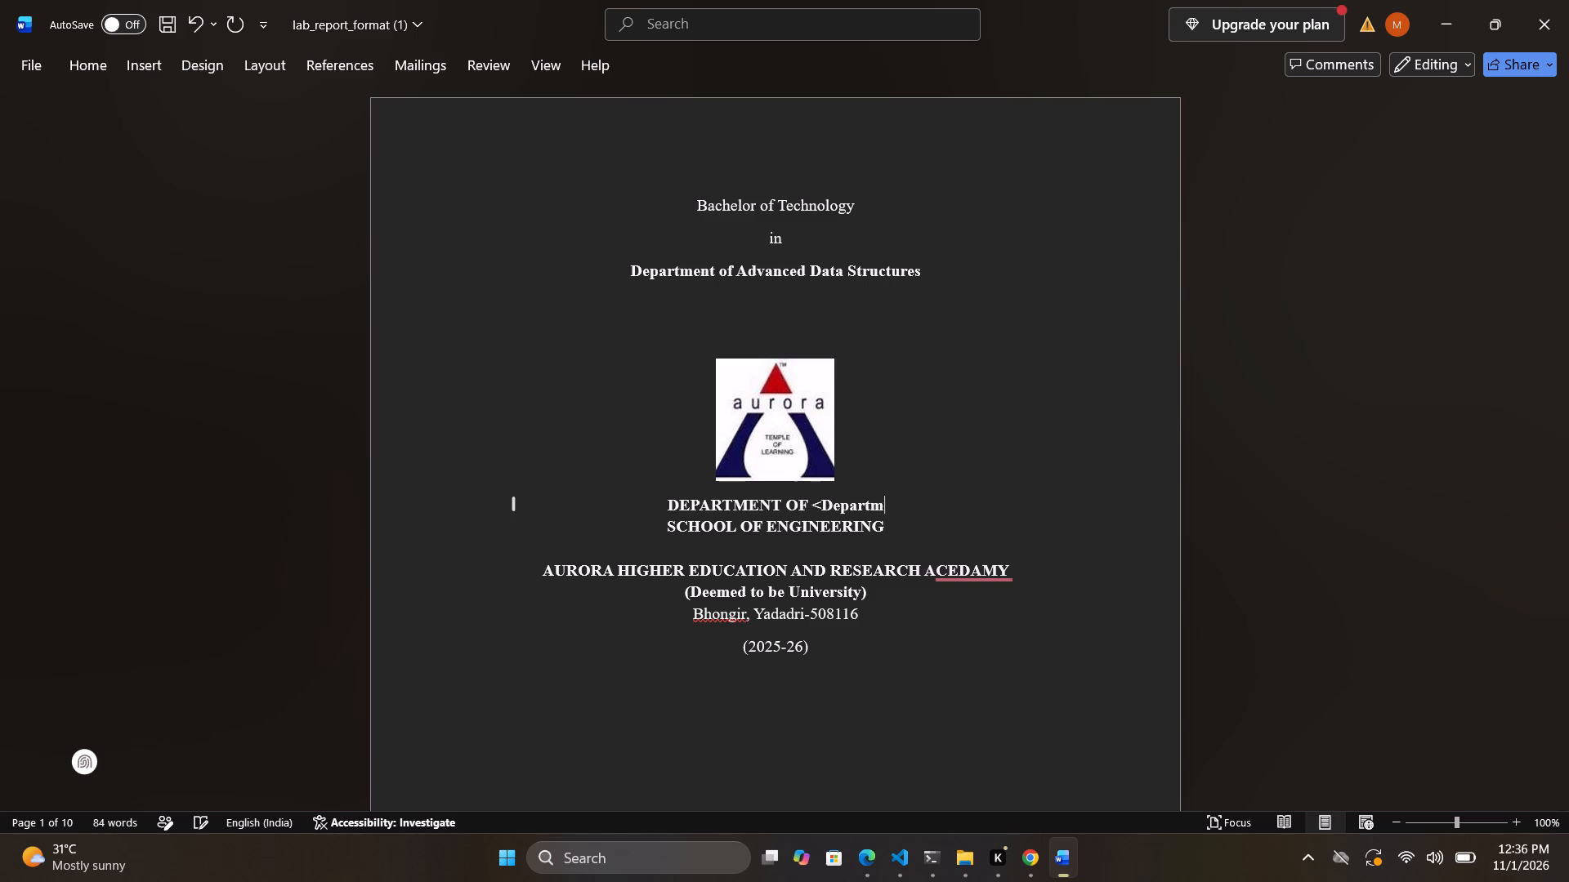
{"action": "key", "text": "BackSpace"}
{"action": "key", "text": "BackSpace"}
{"action": "key", "text": "BackSpace"}
{"action": "key", "text": "BackSpace"}
{"action": "key", "text": "BackSpace"}
{"action": "key", "text": "BackSpace"}
{"action": "key", "text": "BackSpace"}
{"action": "key", "text": "BackSpace"}
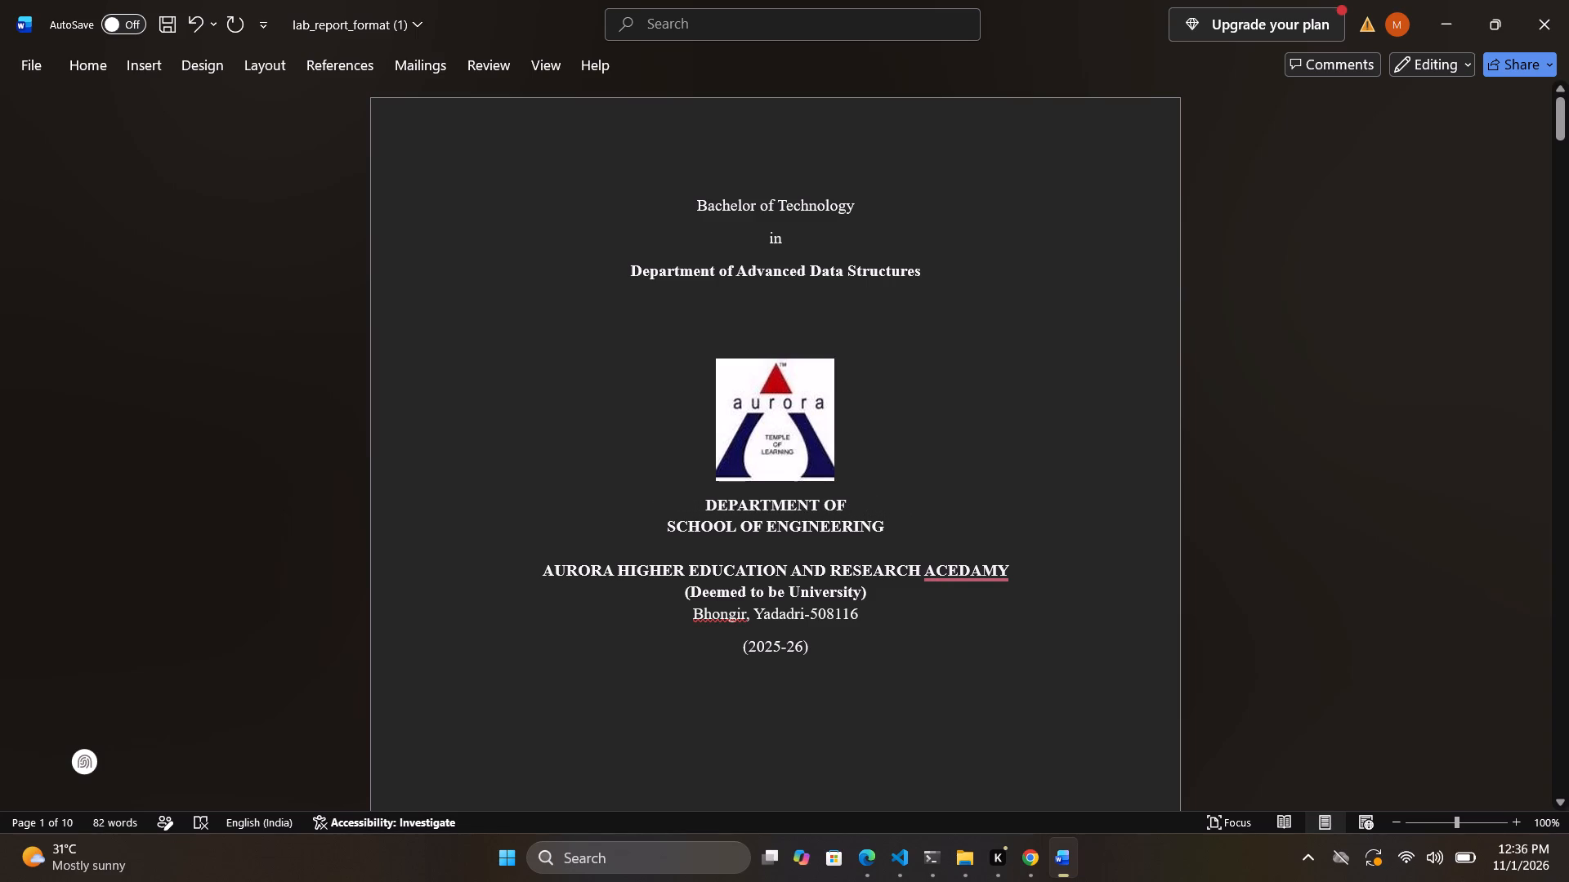
{"action": "key", "text": "ctrl+v"}
{"action": "left_click_drag", "start_coordinate": [917, 508], "coordinate": [896, 501]}
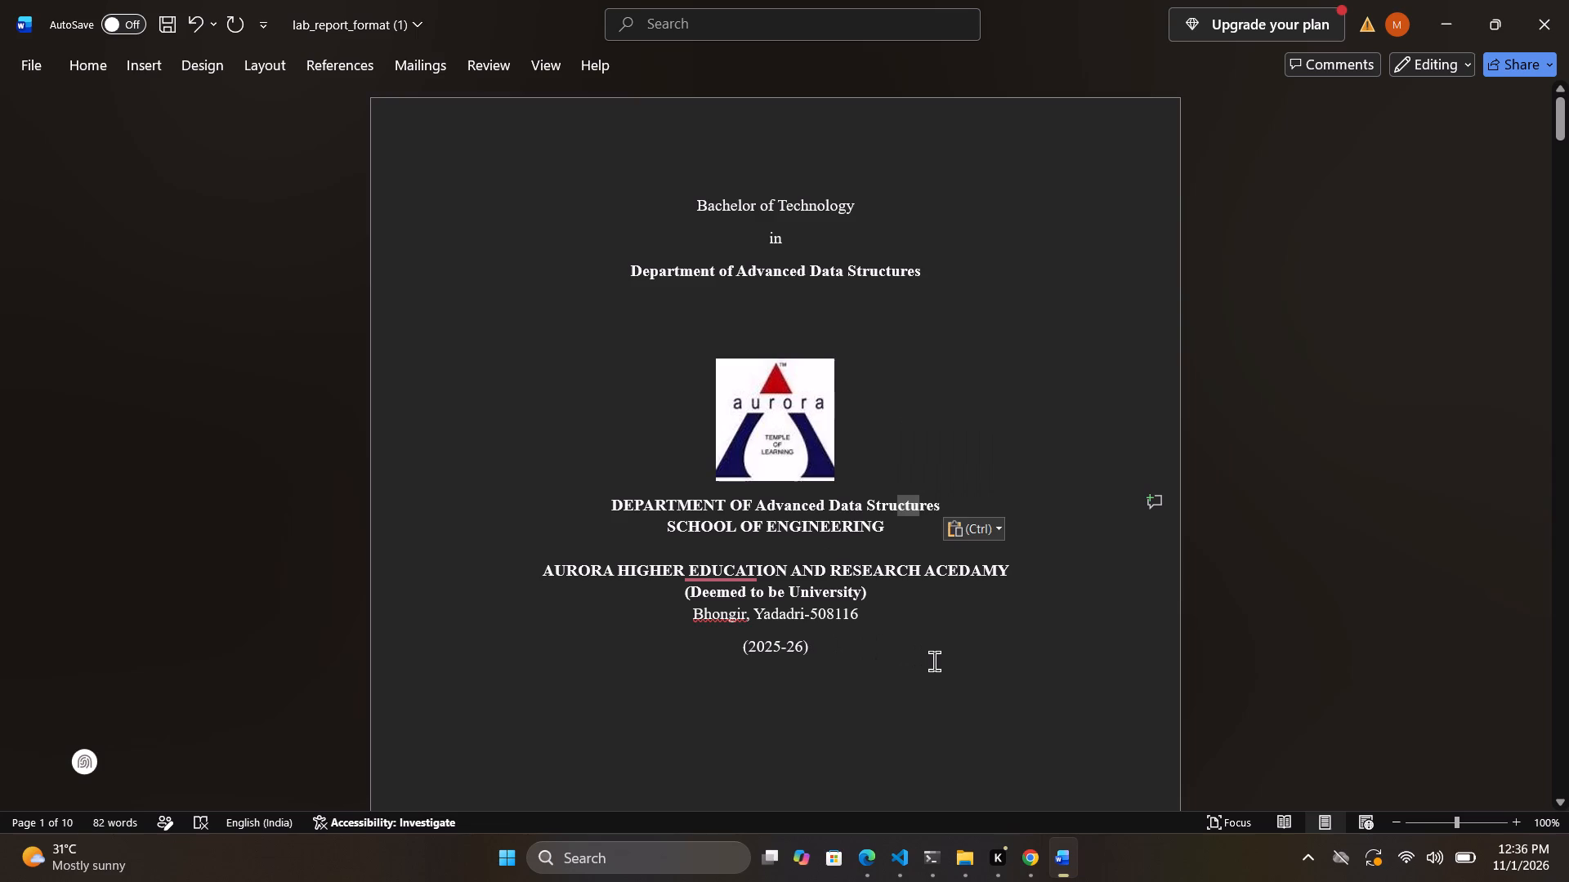
Review the report from the cover page through the certificate and the pages of coding practice screenshots.
{"action": "scroll", "coordinate": [934, 661], "scroll_direction": "down", "scroll_amount": 9}
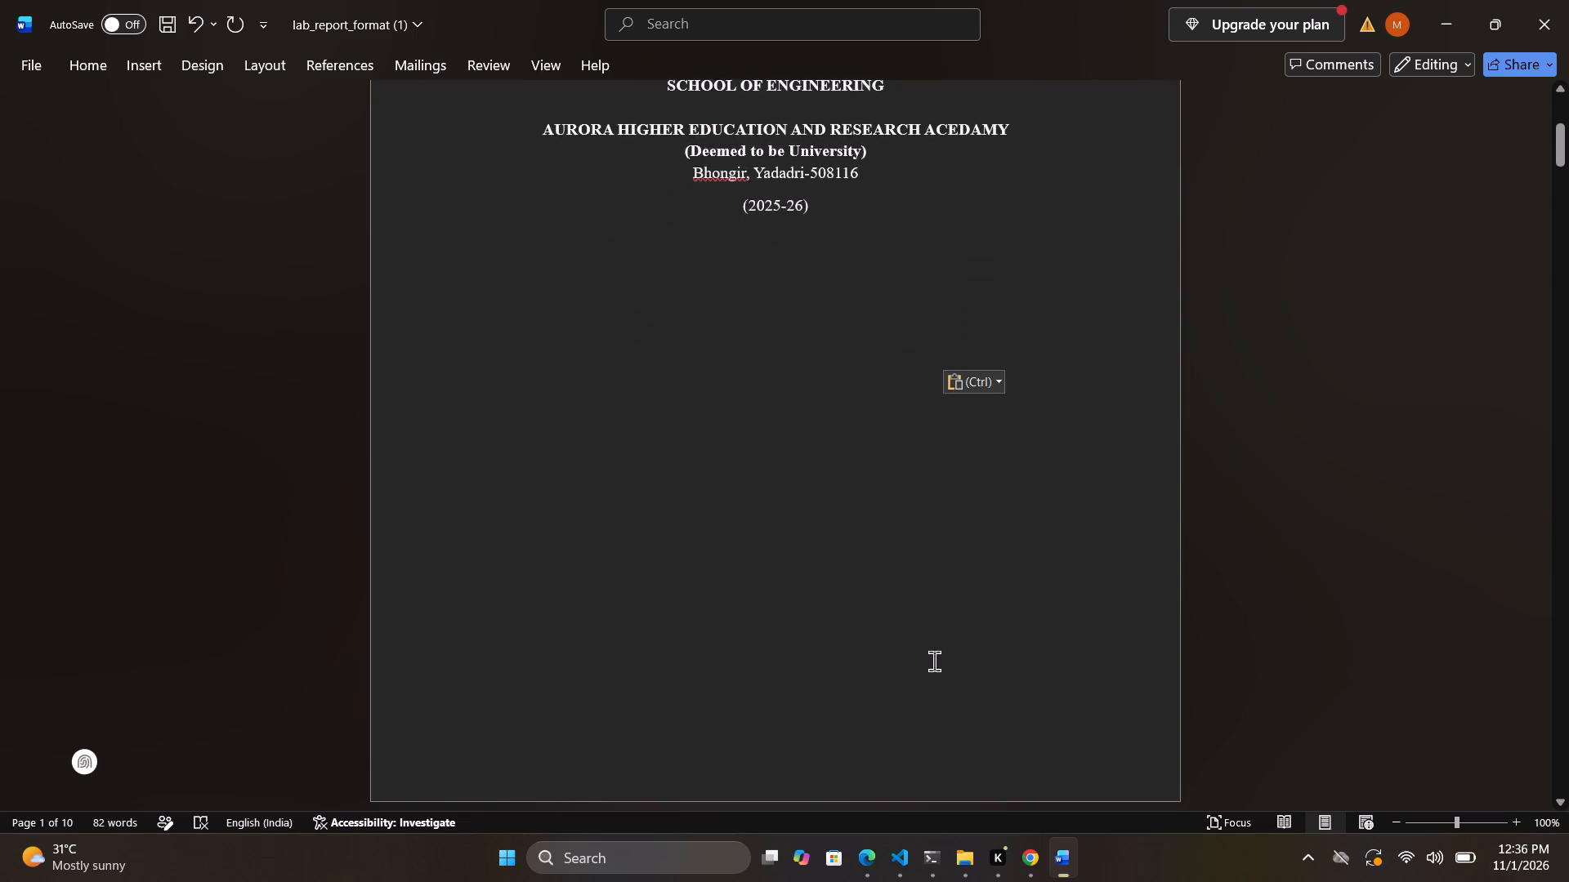
{"action": "scroll", "coordinate": [934, 661], "scroll_direction": "down", "scroll_amount": 11}
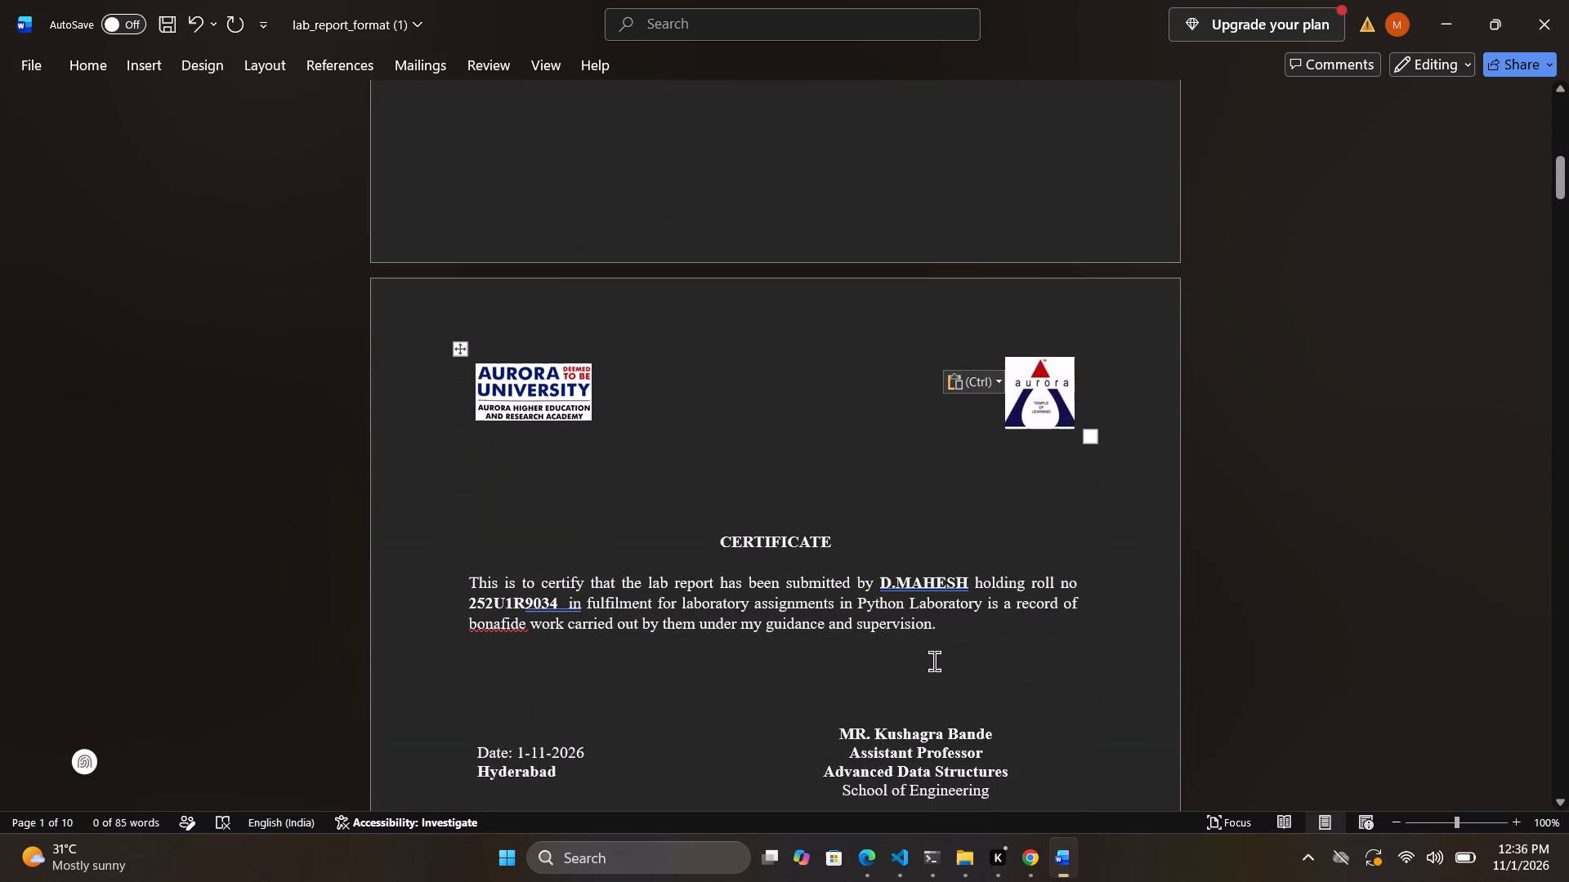
{"action": "scroll", "coordinate": [934, 661], "scroll_direction": "down", "scroll_amount": 5}
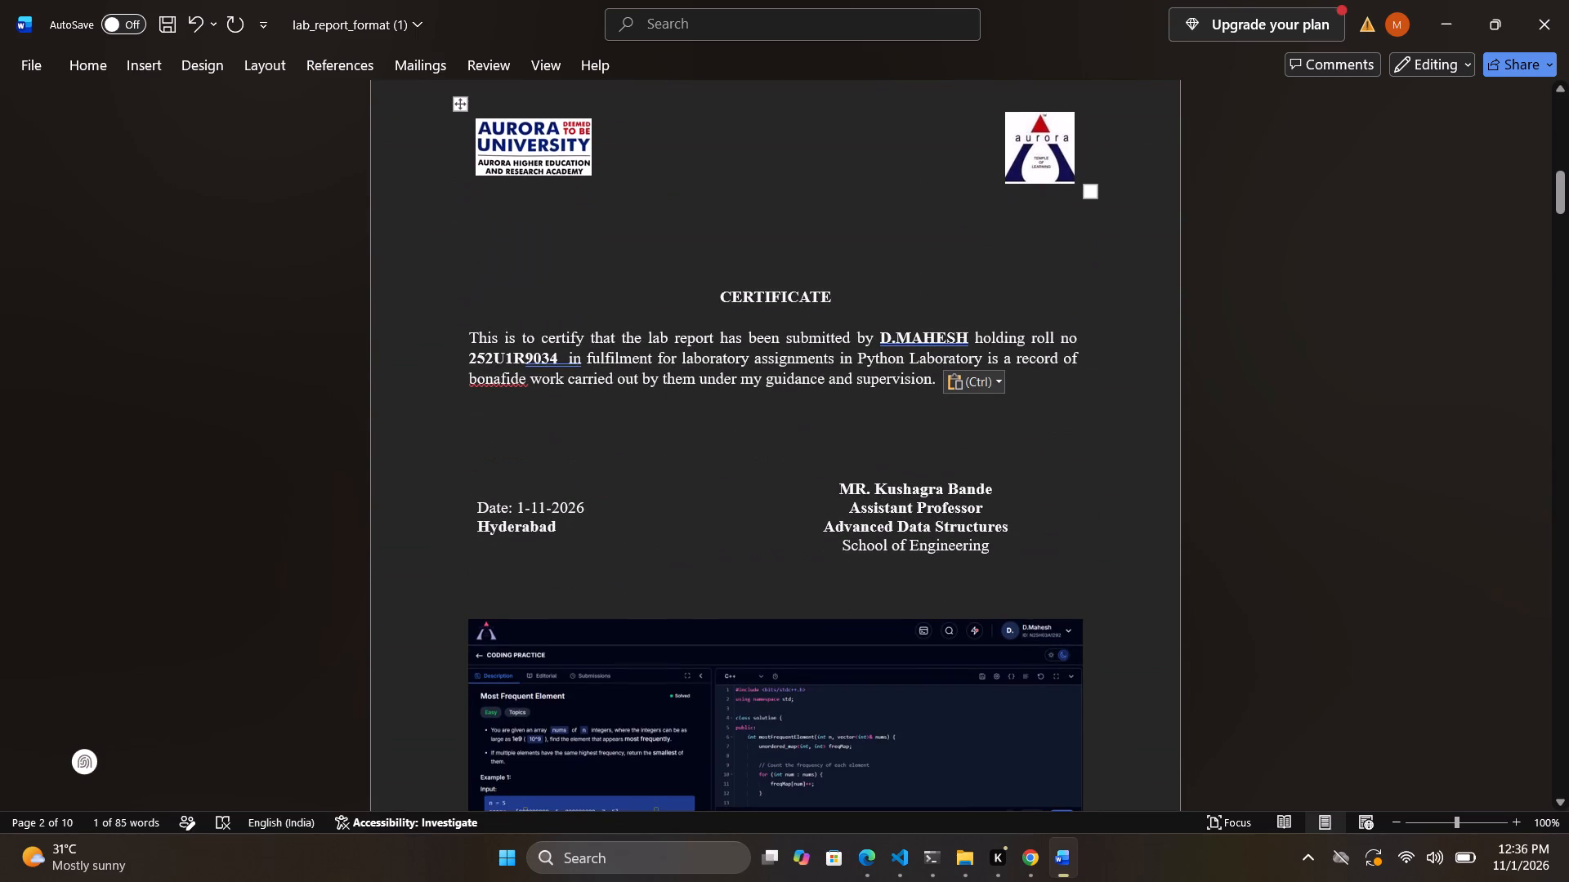
{"action": "scroll", "coordinate": [934, 662], "scroll_direction": "down", "scroll_amount": 12}
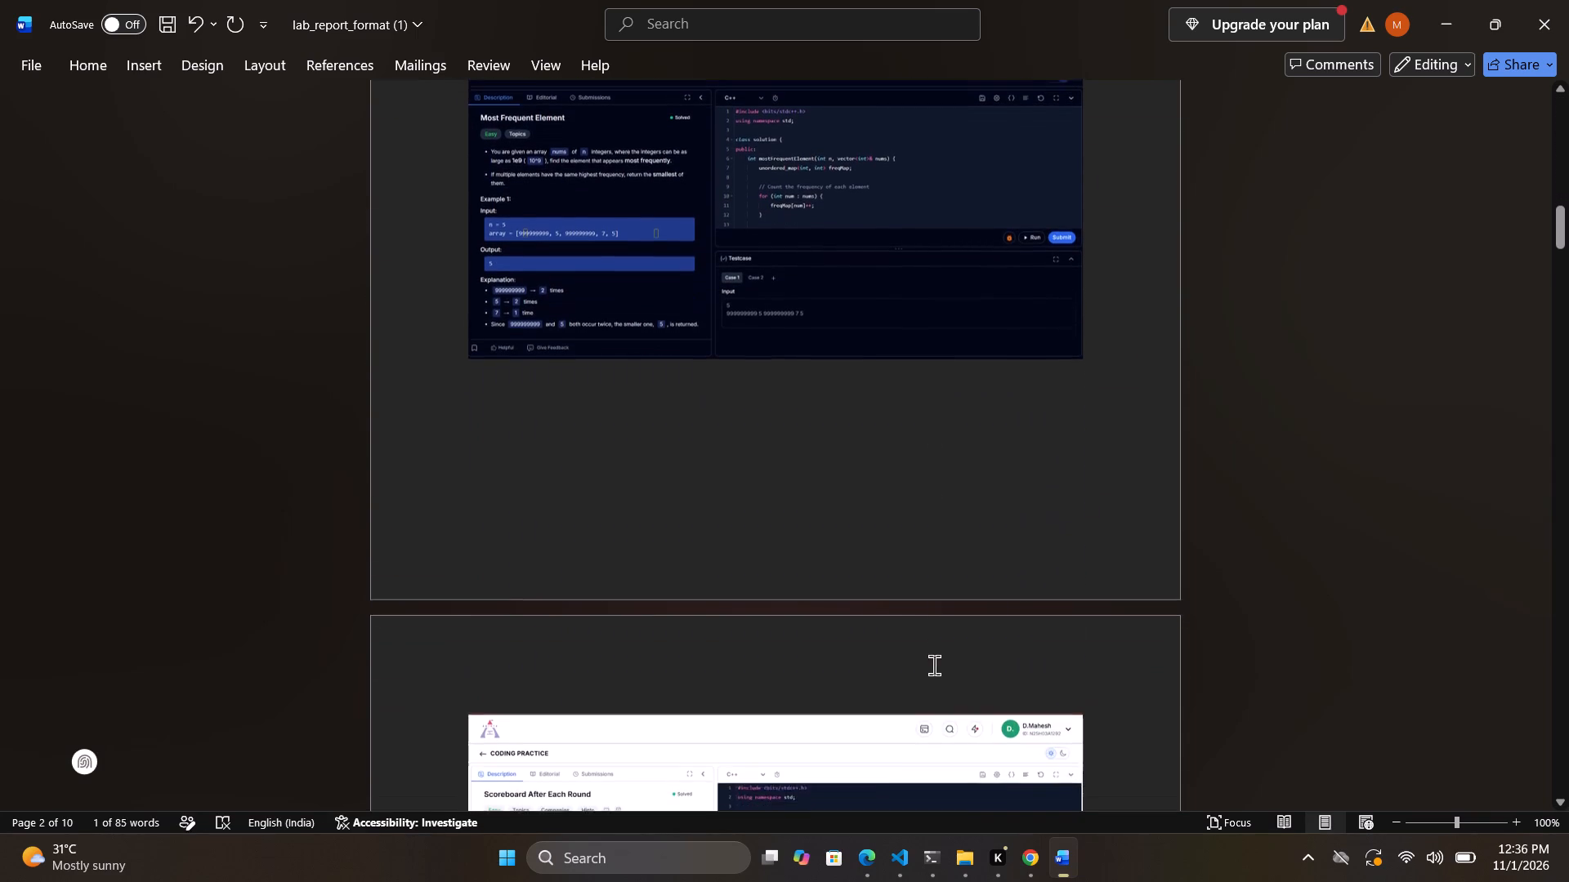
{"action": "scroll", "coordinate": [934, 665], "scroll_direction": "down", "scroll_amount": 20}
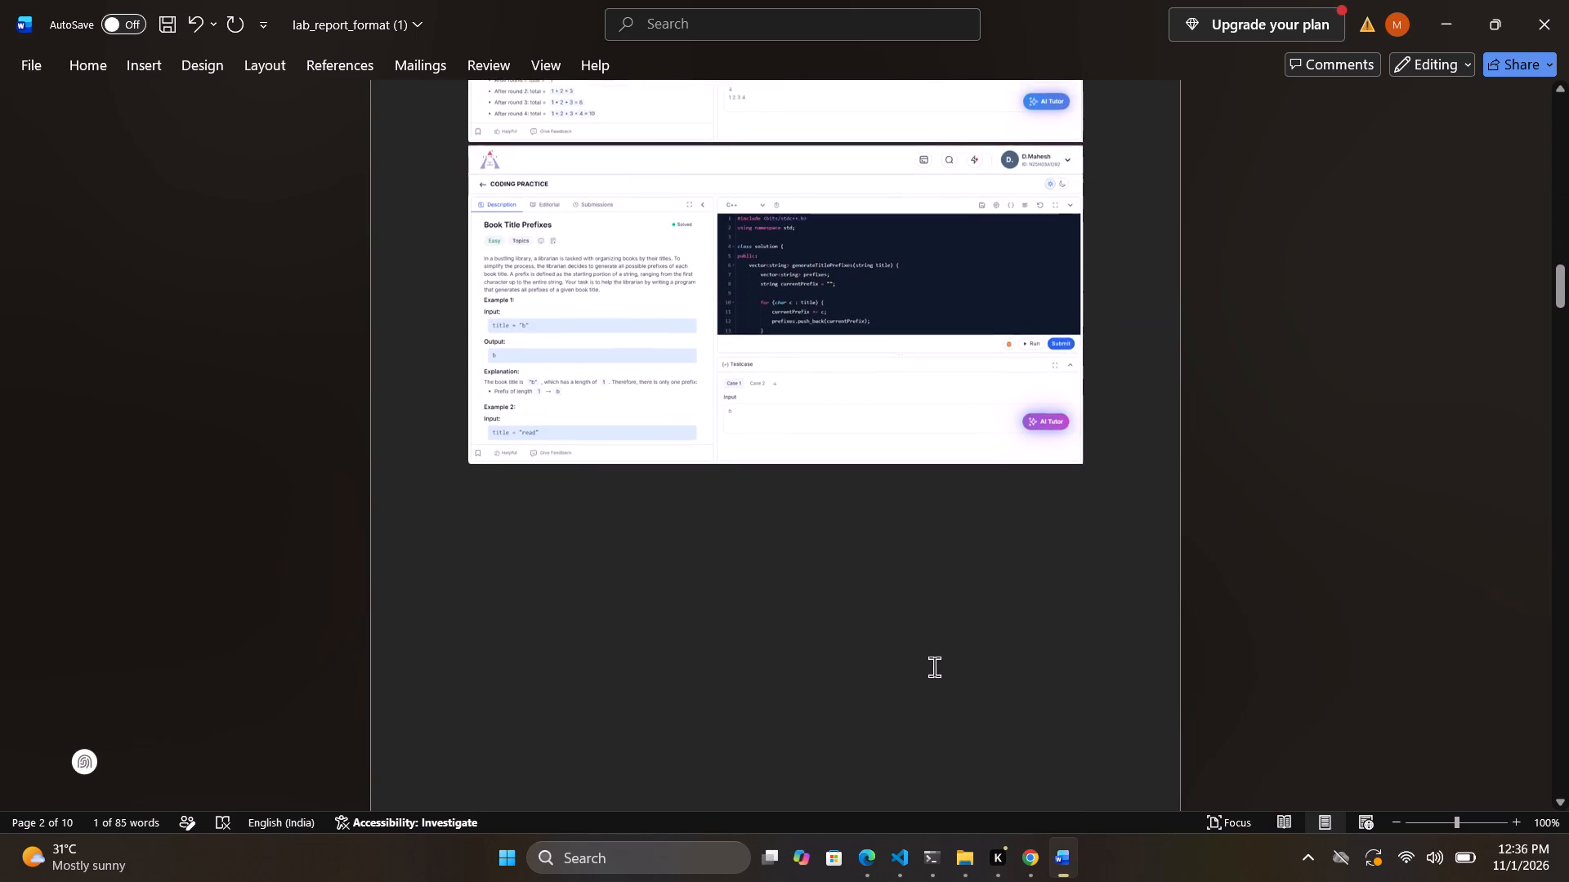
{"action": "scroll", "coordinate": [934, 666], "scroll_direction": "down", "scroll_amount": 15}
{"action": "scroll", "coordinate": [934, 669], "scroll_direction": "down", "scroll_amount": 15}
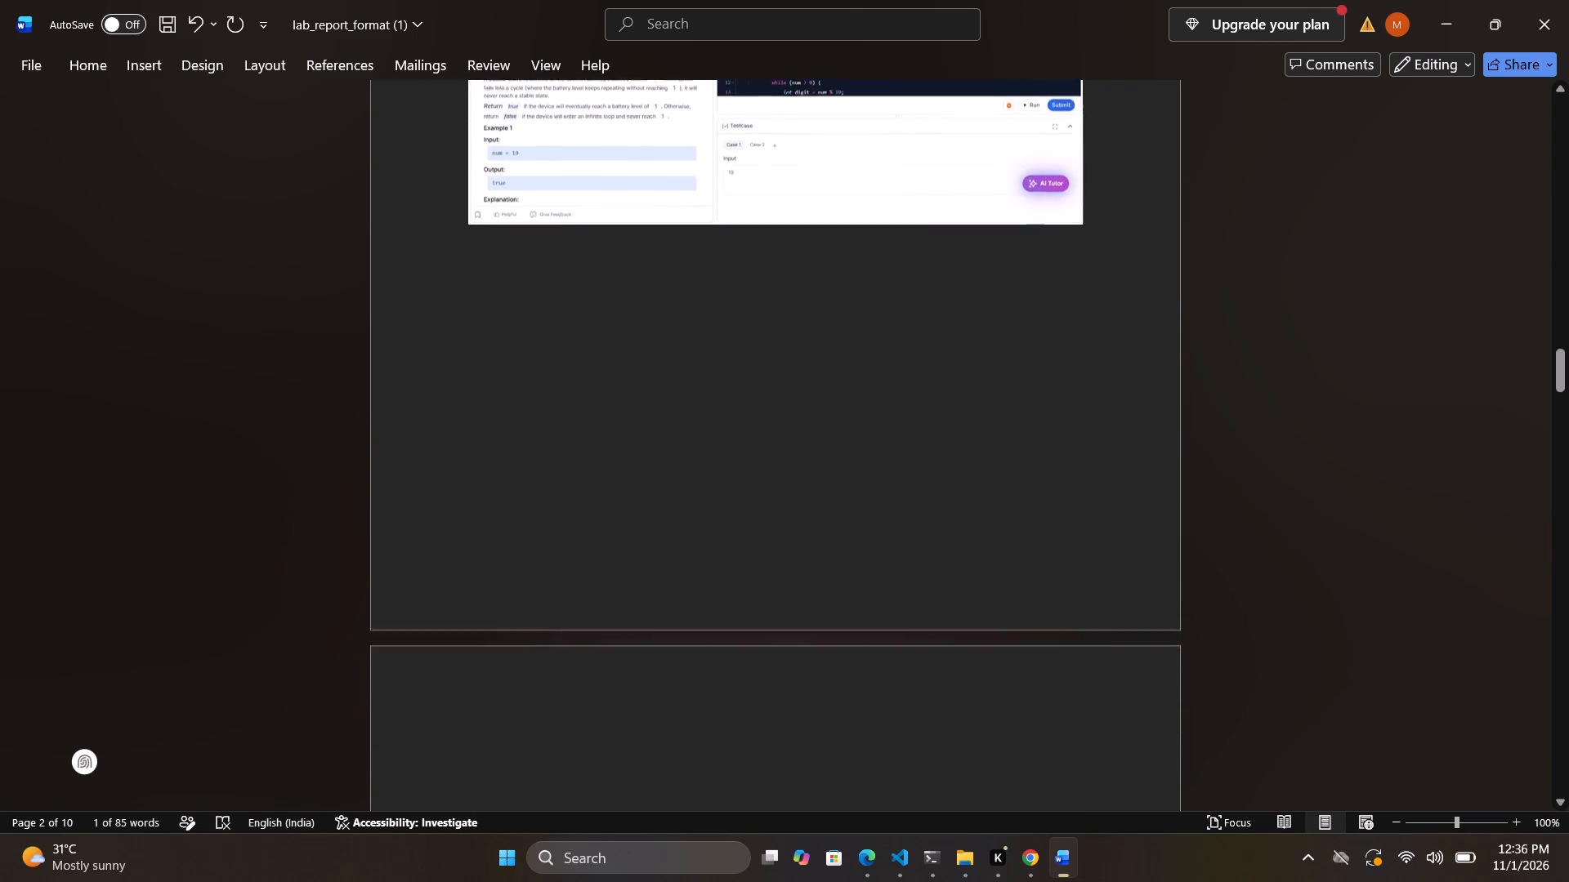
{"action": "scroll", "coordinate": [934, 669], "scroll_direction": "down", "scroll_amount": 6}
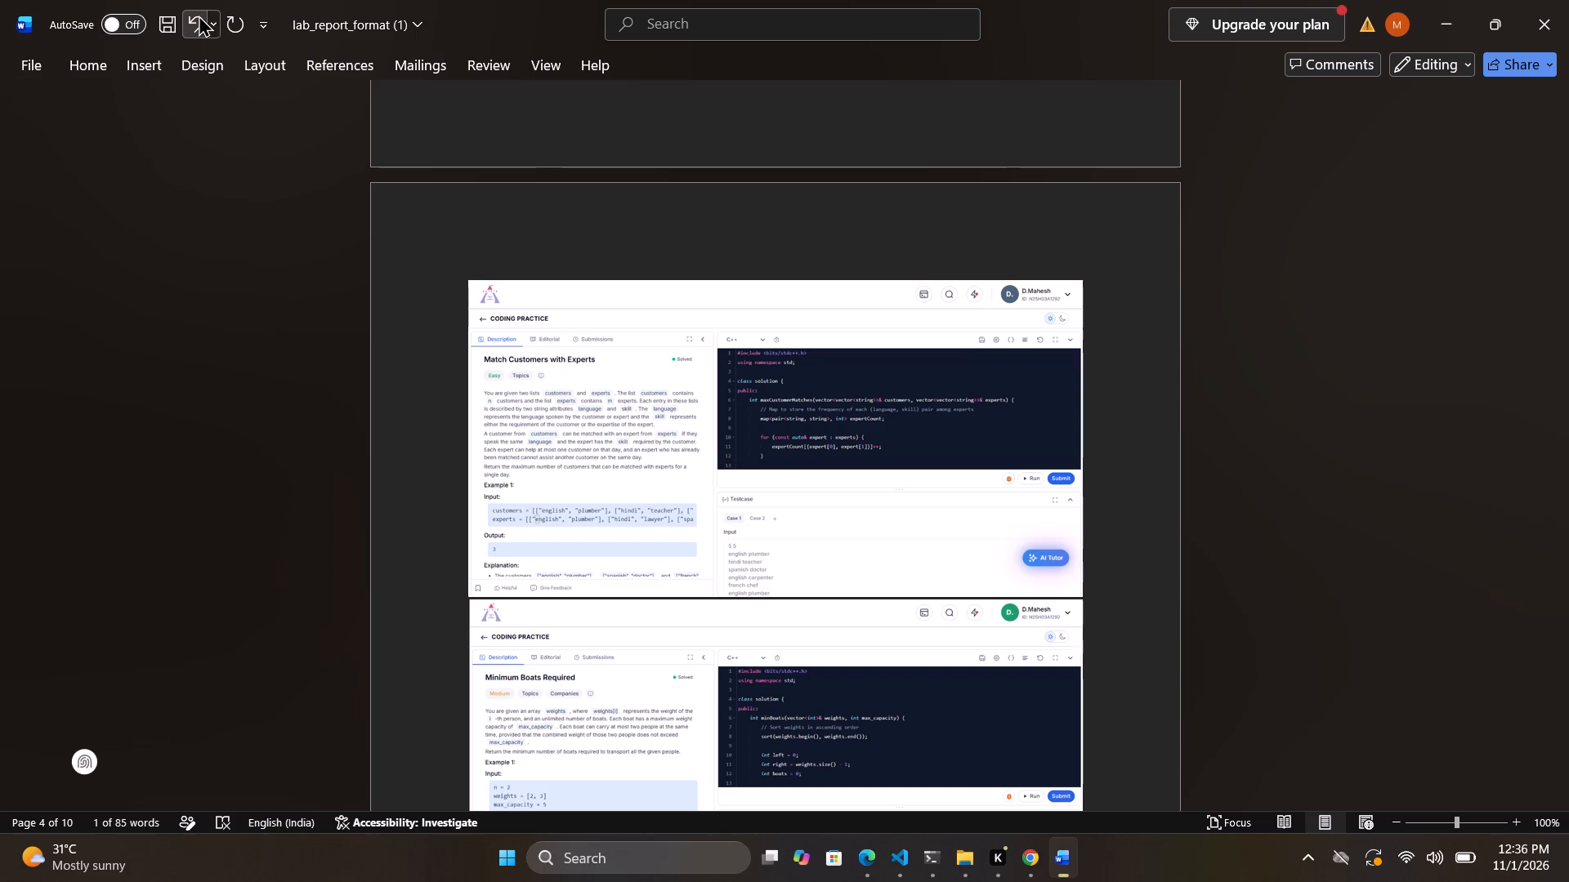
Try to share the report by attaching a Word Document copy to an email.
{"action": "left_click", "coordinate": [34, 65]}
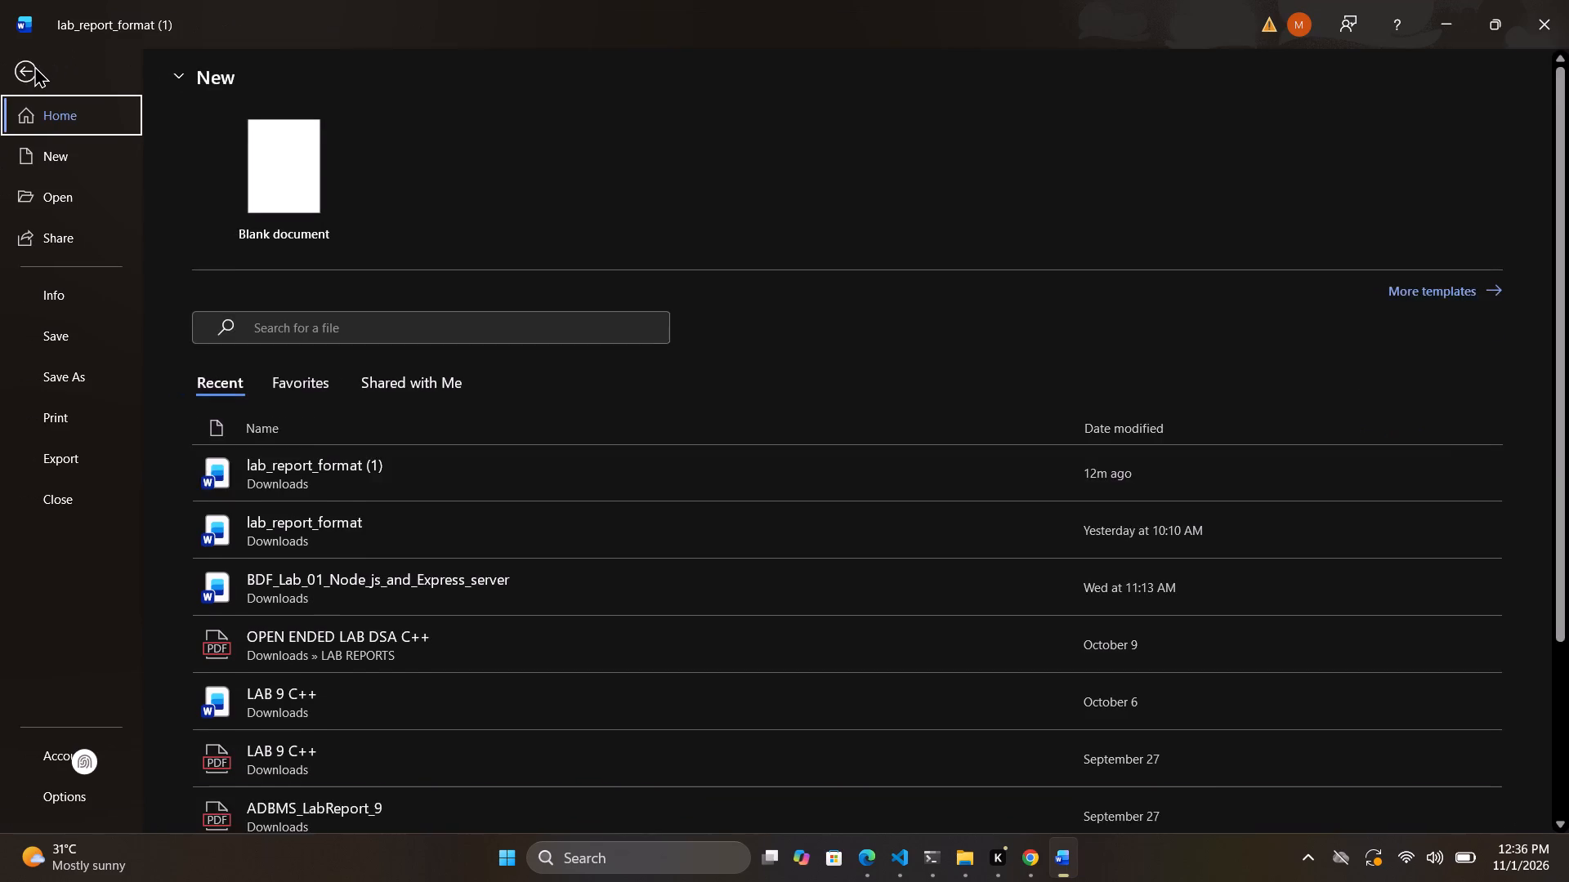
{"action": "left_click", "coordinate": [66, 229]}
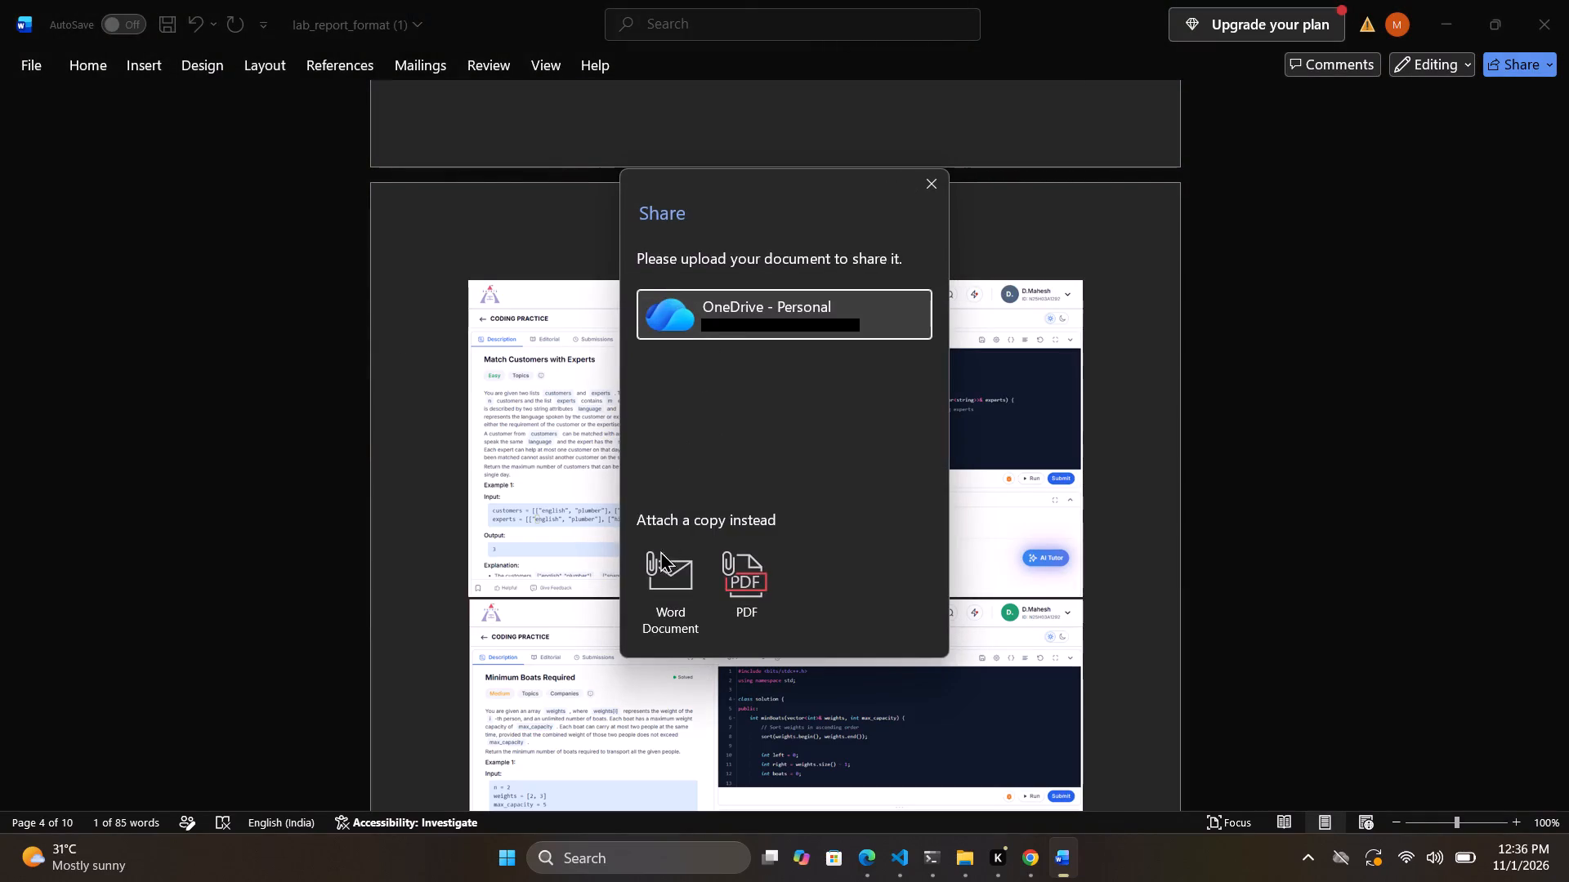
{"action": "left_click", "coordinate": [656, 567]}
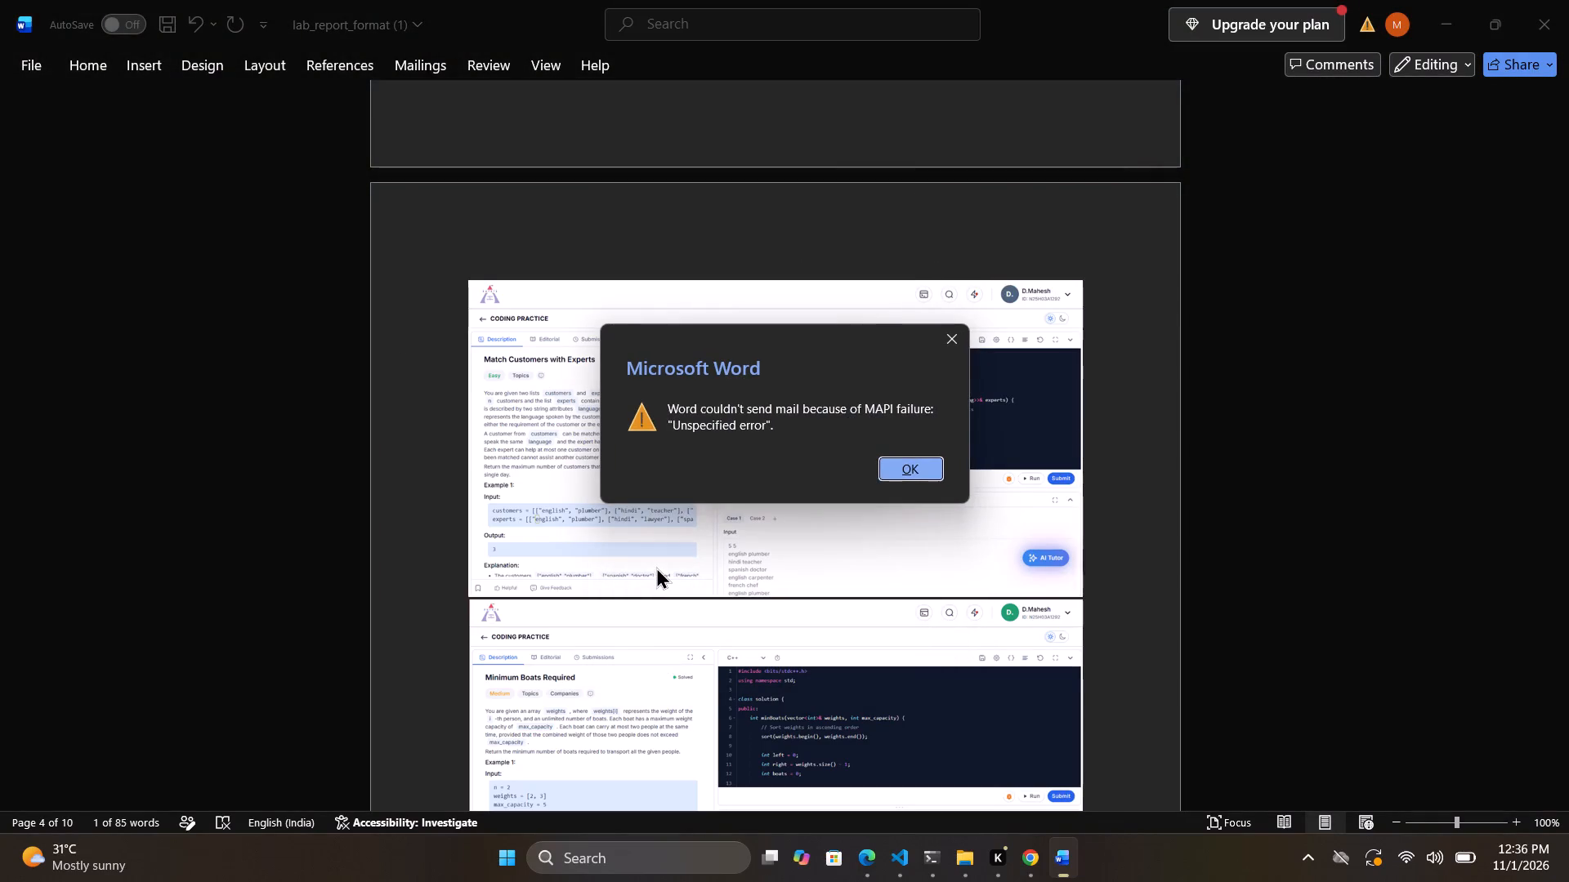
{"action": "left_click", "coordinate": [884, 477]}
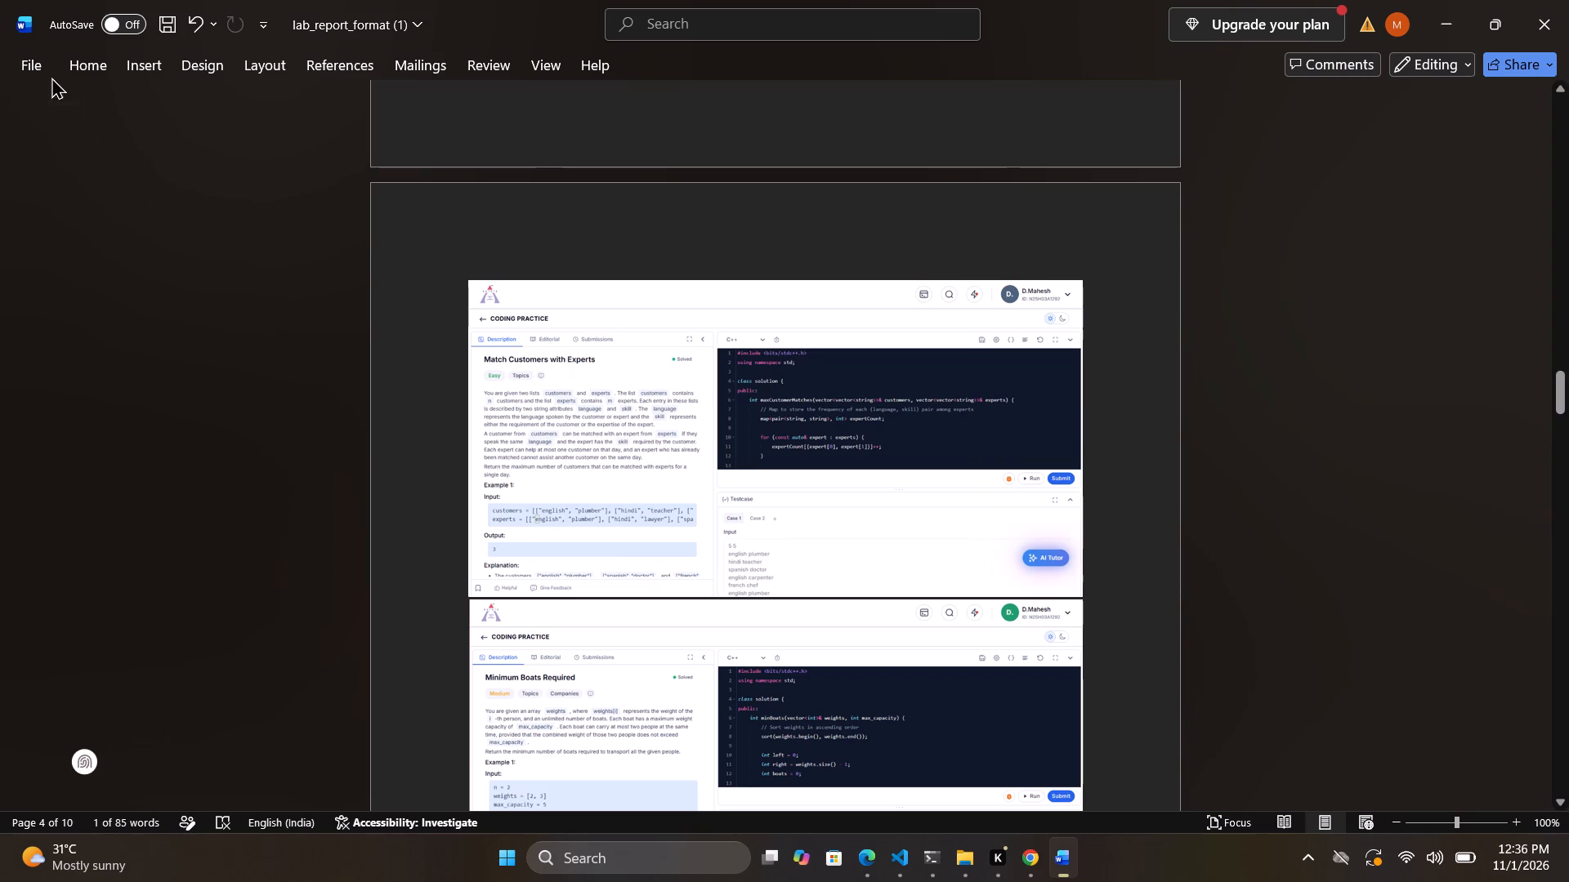
Share the report by uploading it to the personal OneDrive, proceeding to the Microsoft account sign-in's email entry.
{"action": "left_click", "coordinate": [29, 71]}
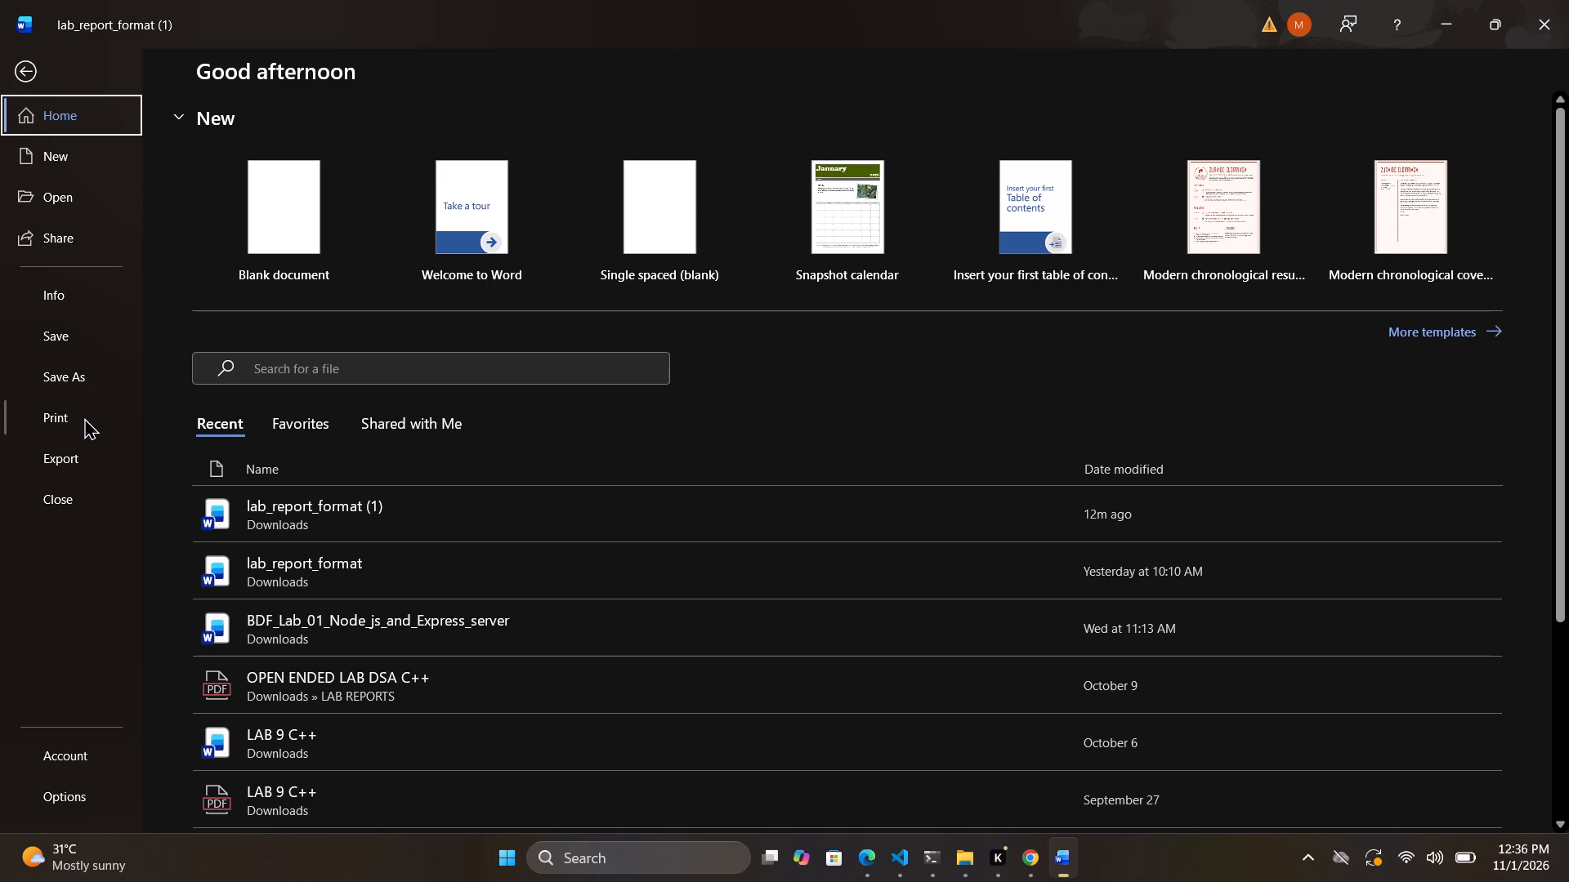
{"action": "left_click", "coordinate": [78, 238]}
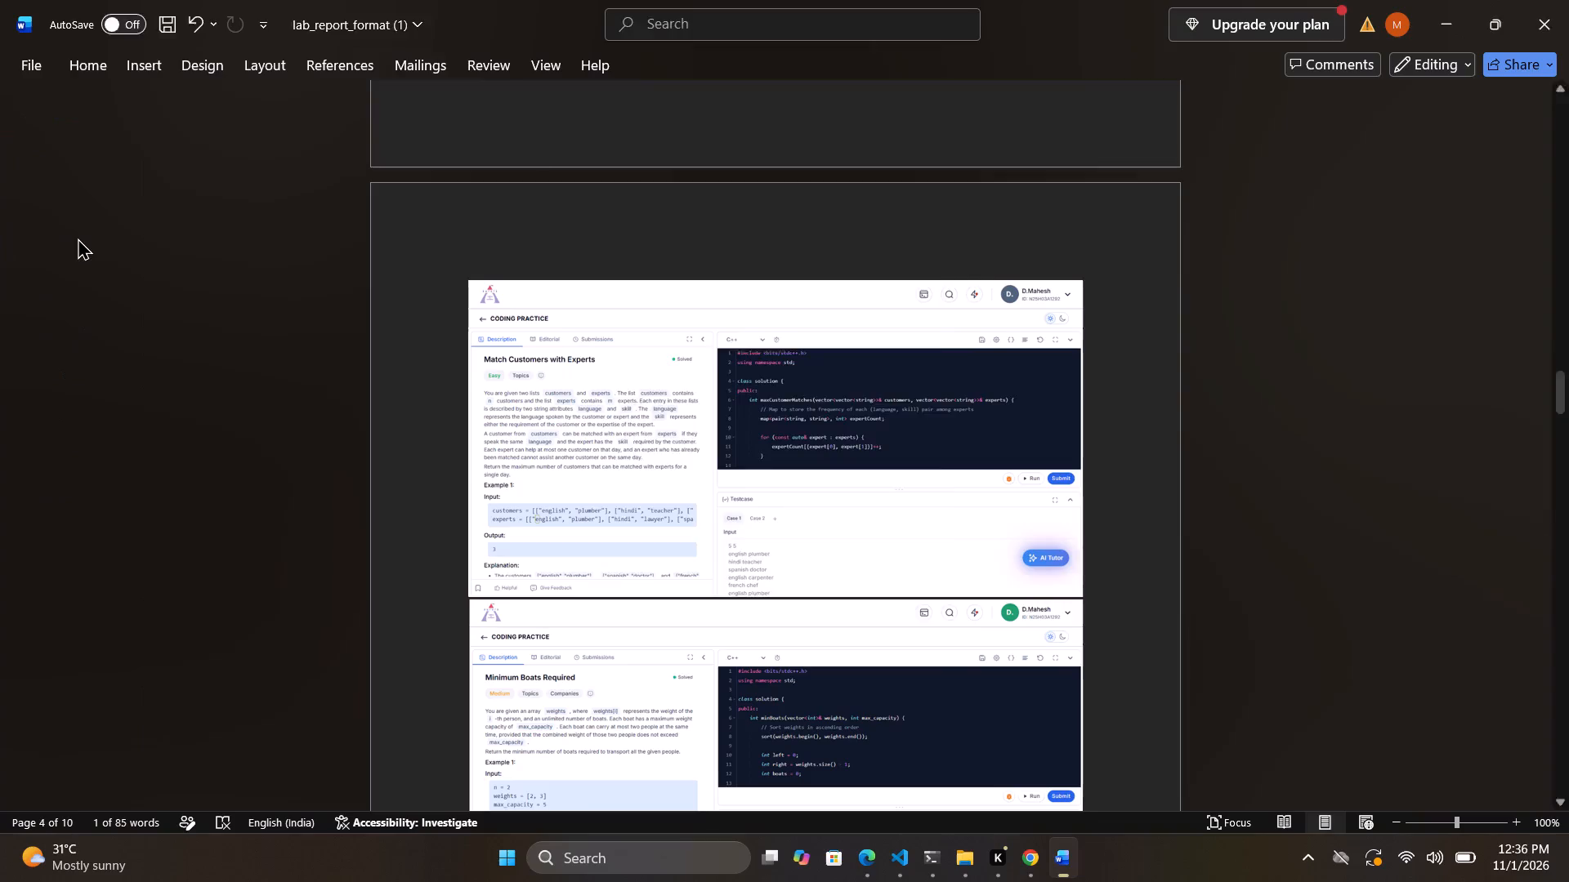
{"action": "left_click", "coordinate": [843, 316]}
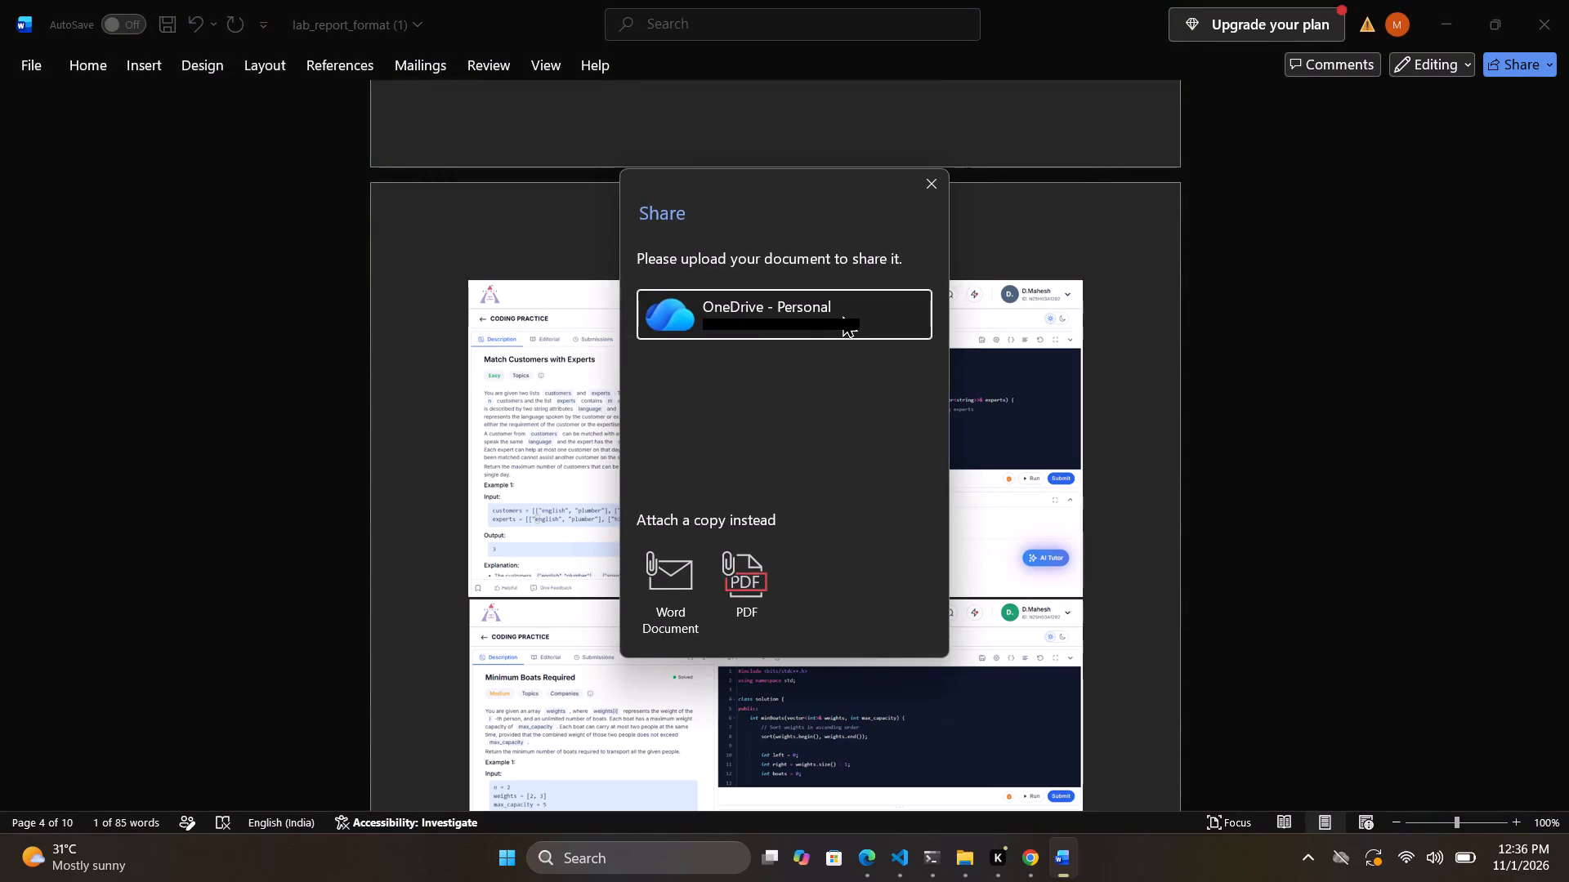
{"action": "left_click", "coordinate": [843, 315]}
{"action": "right_click", "coordinate": [842, 315]}
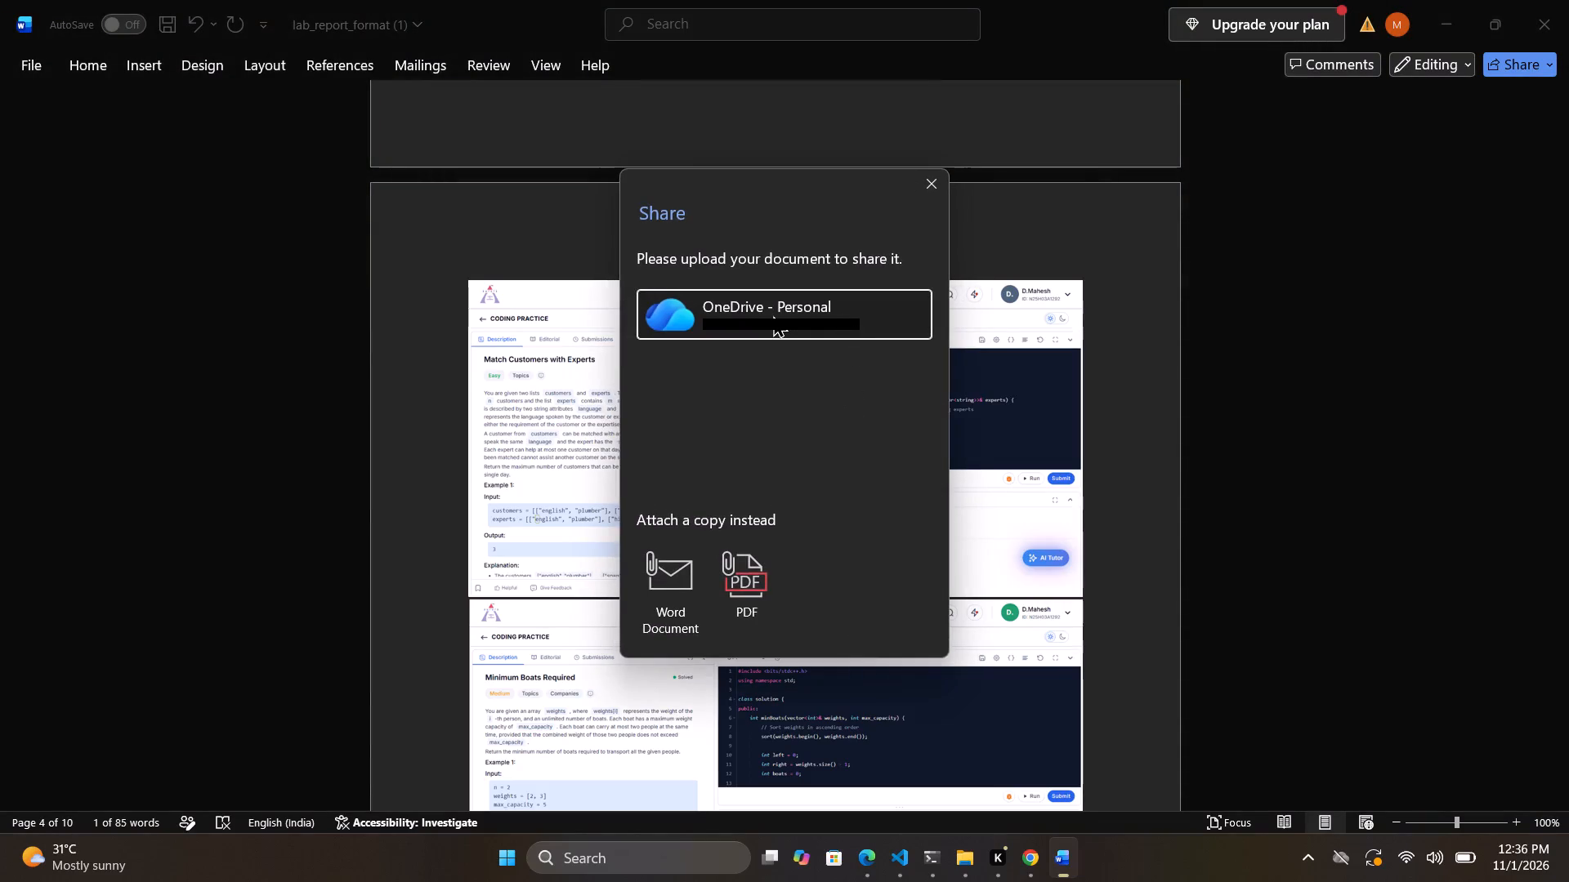
{"action": "left_click", "coordinate": [773, 315]}
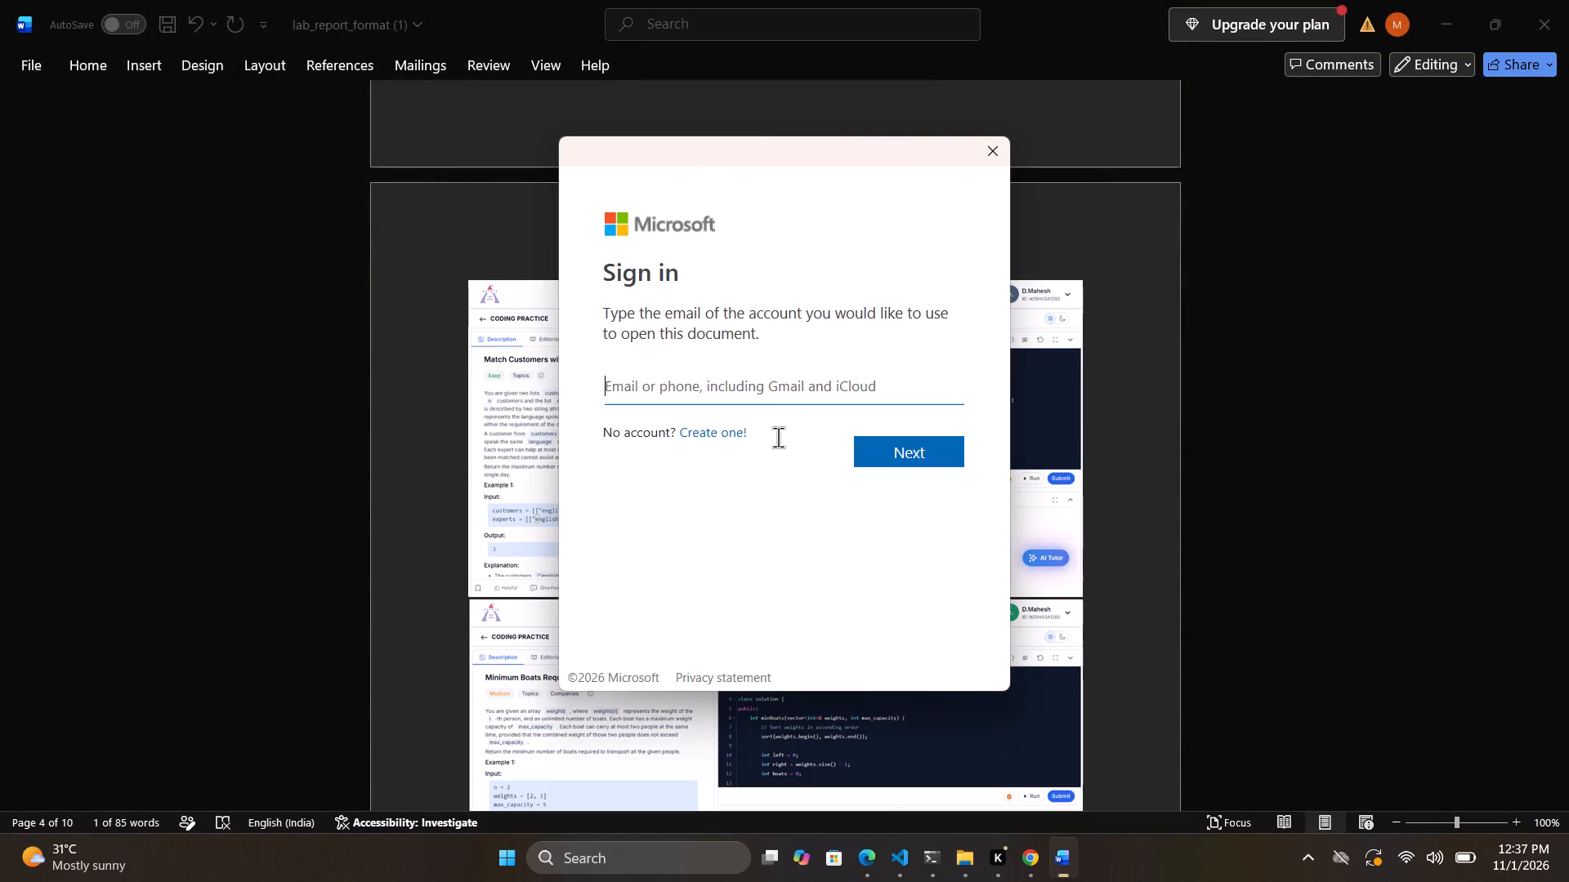
{"action": "left_click", "coordinate": [799, 393]}
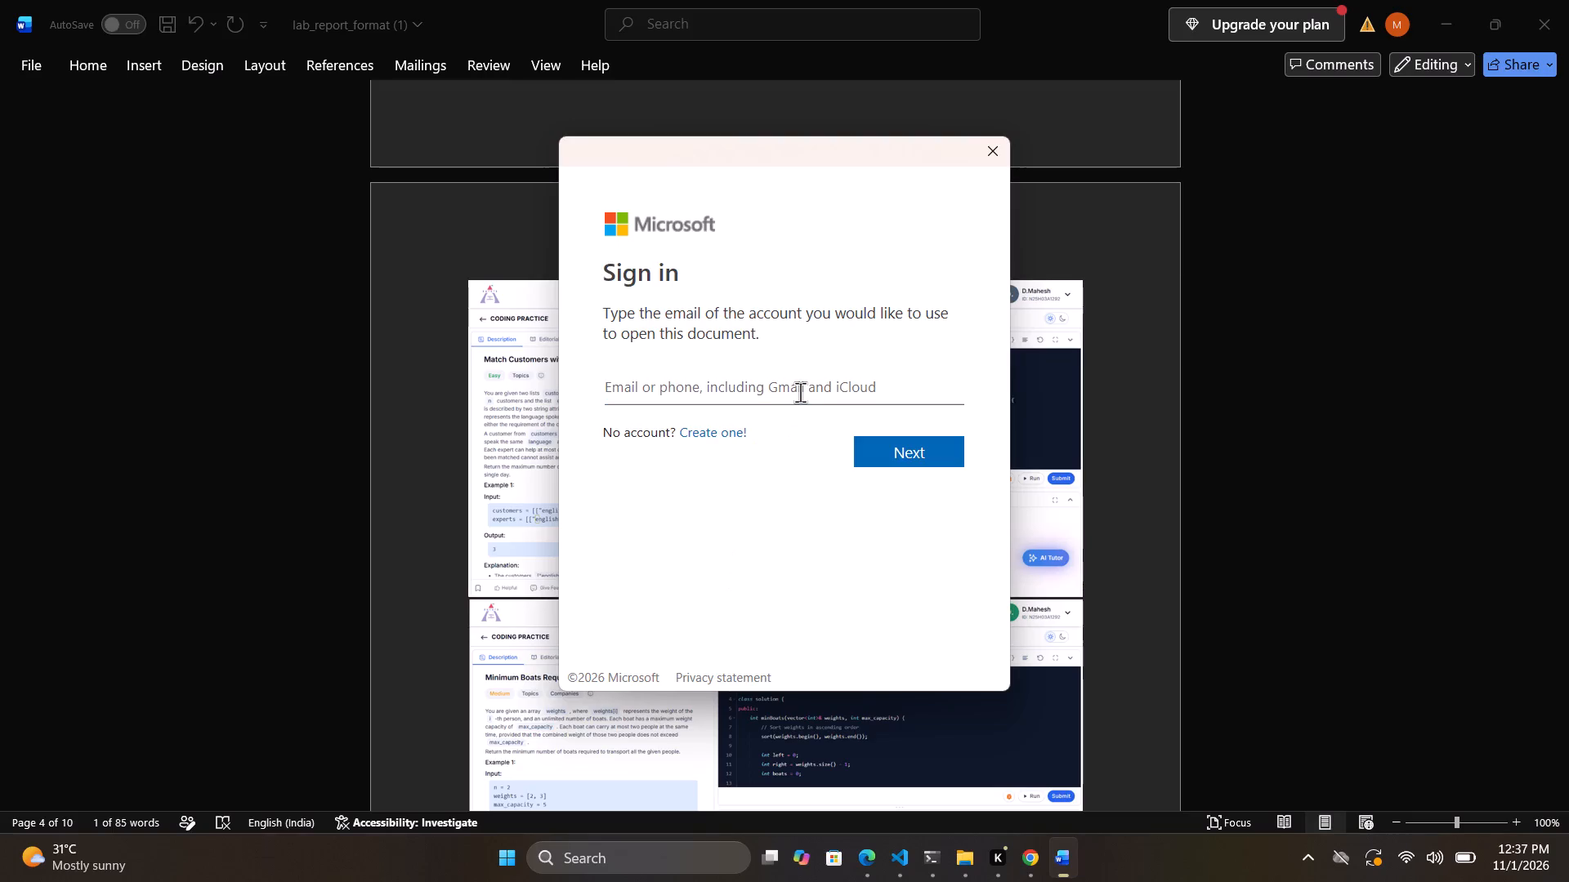
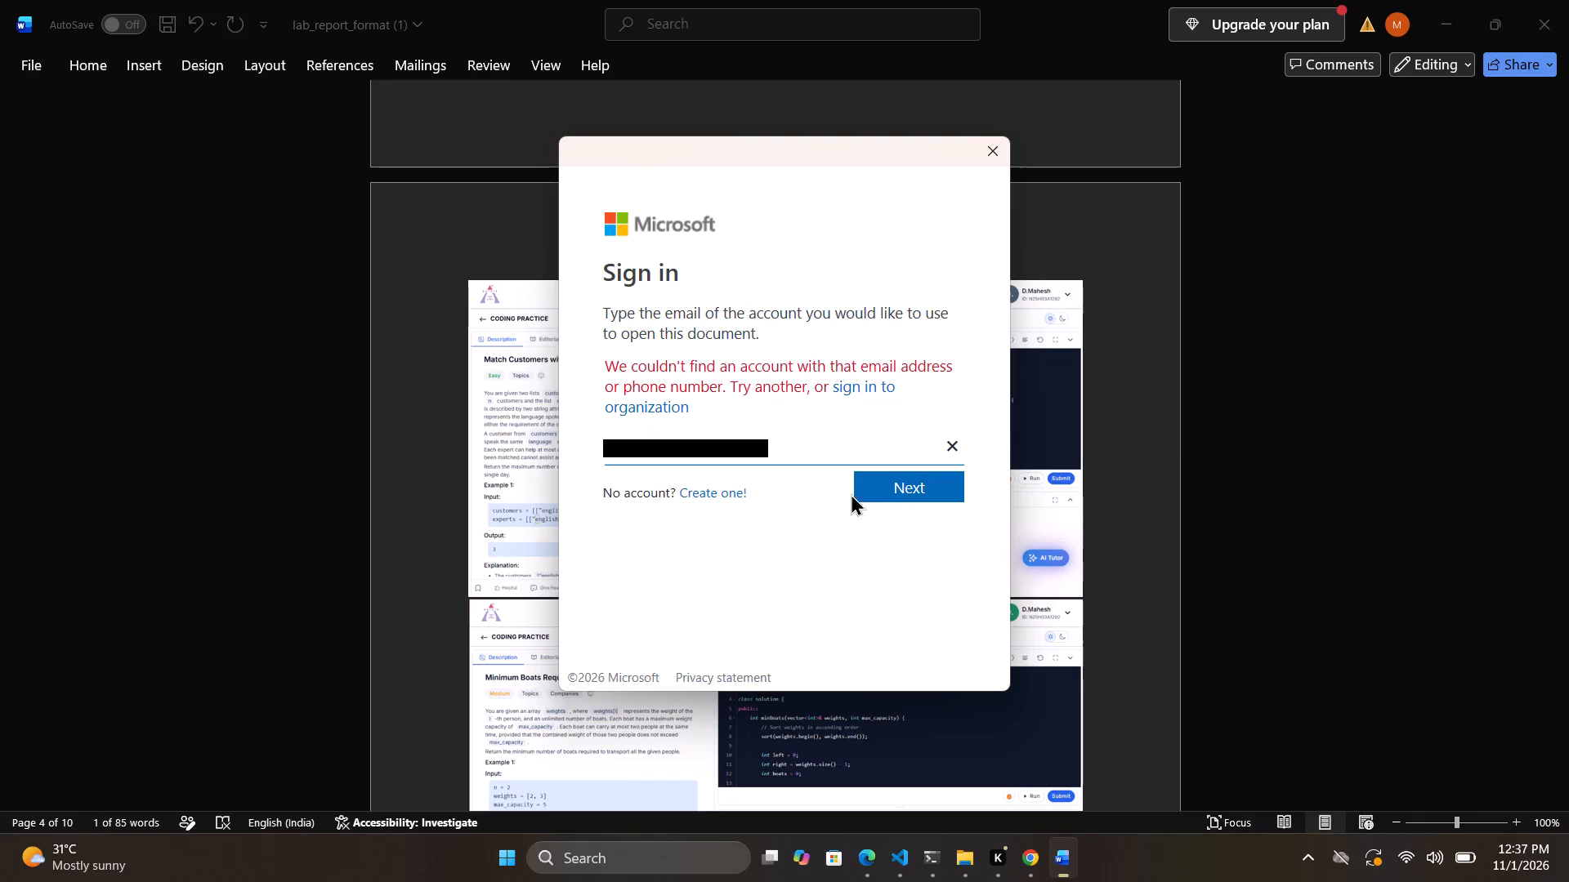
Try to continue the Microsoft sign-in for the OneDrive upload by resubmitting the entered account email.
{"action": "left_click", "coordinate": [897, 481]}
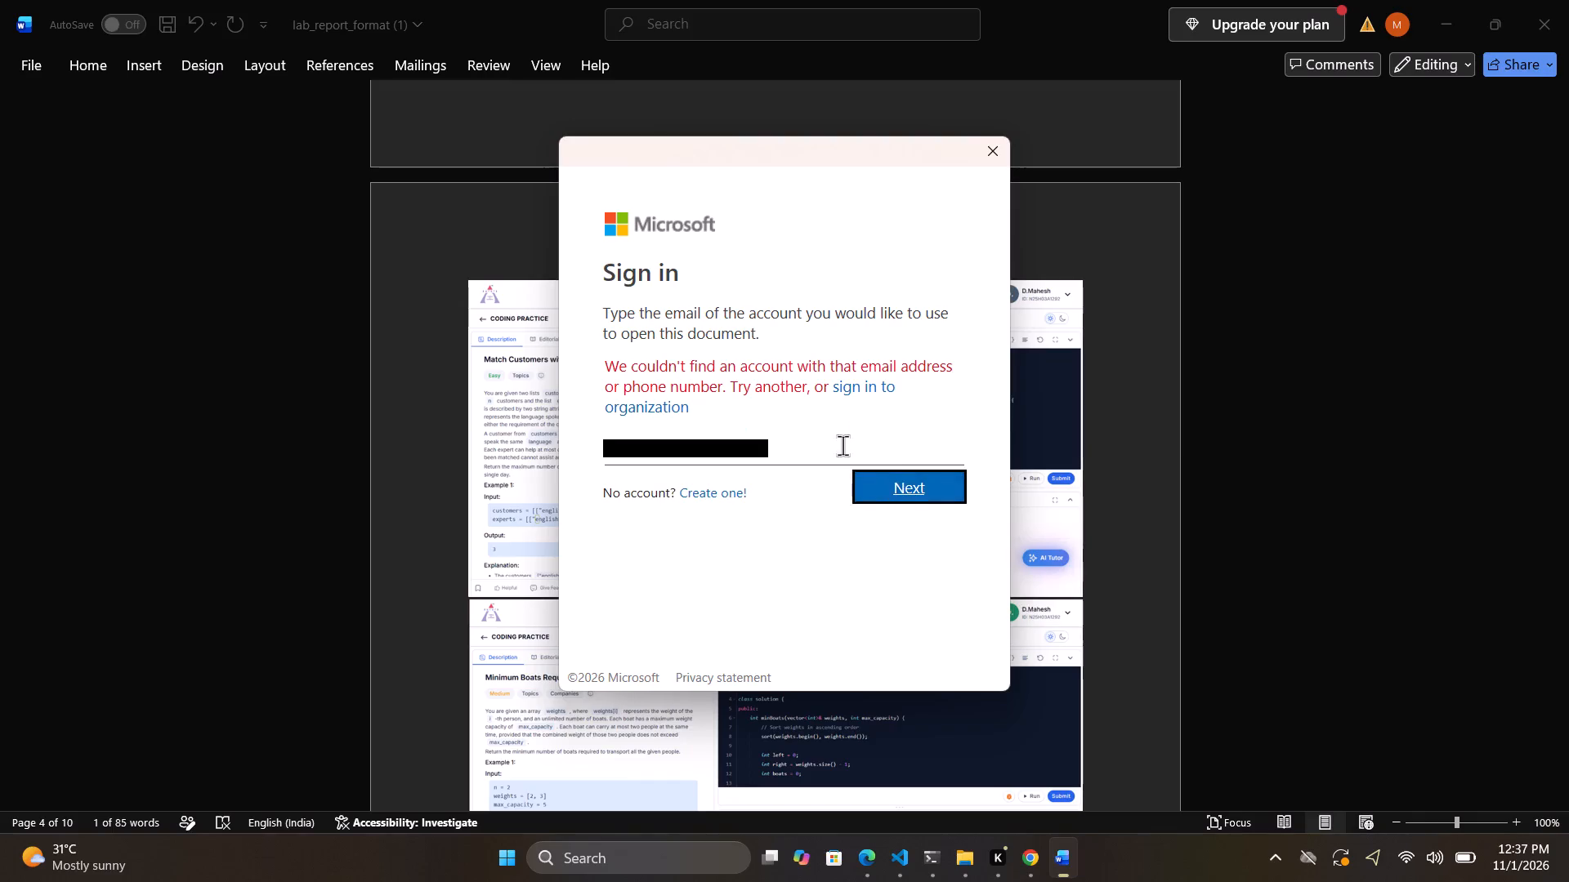
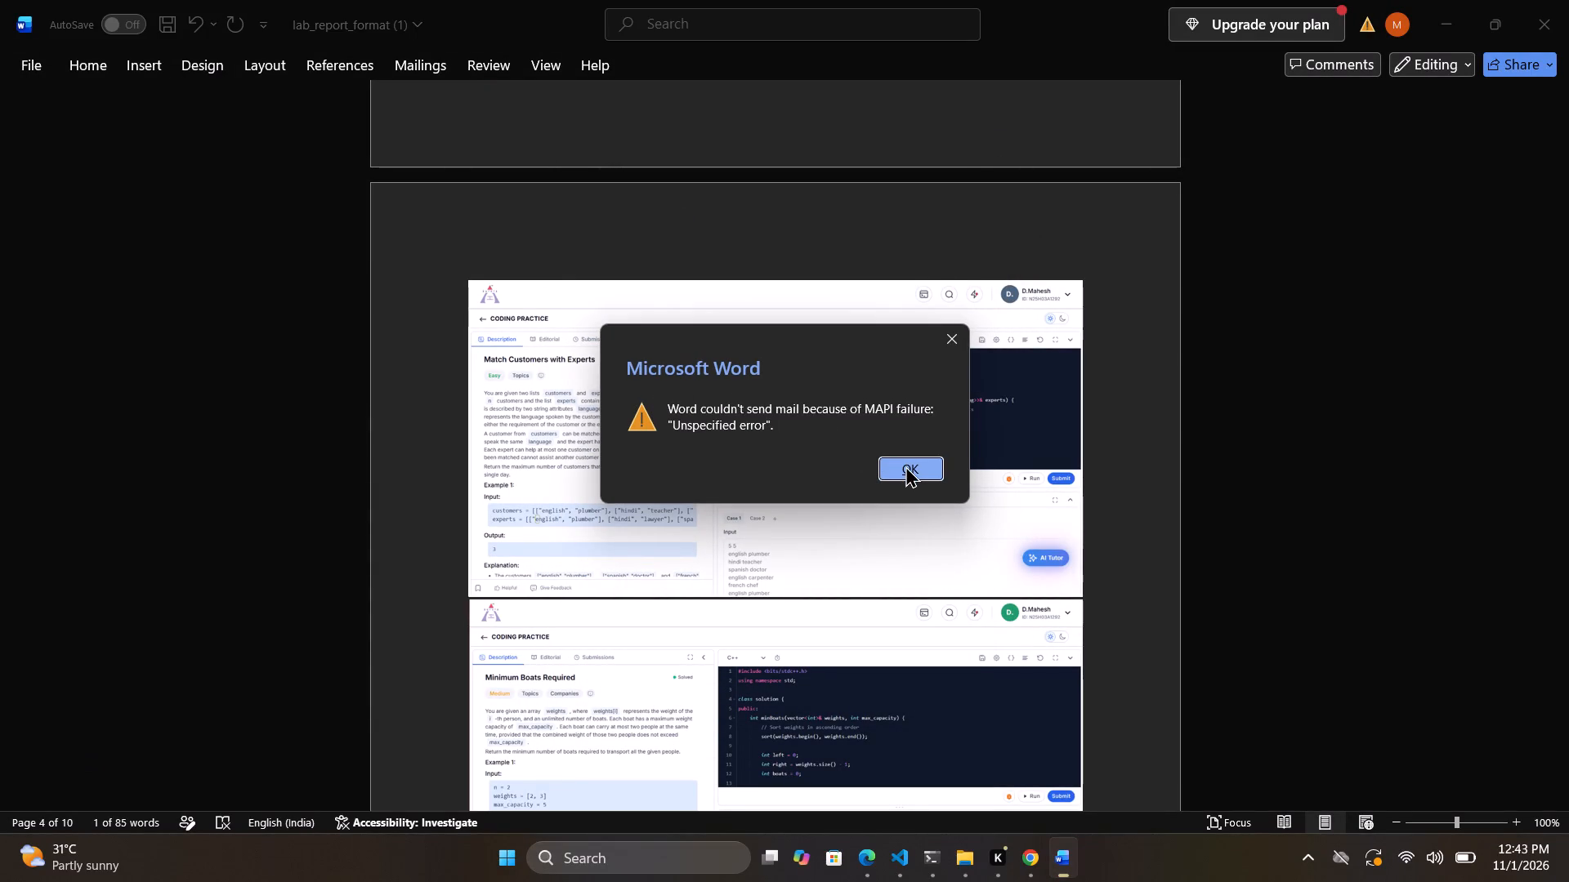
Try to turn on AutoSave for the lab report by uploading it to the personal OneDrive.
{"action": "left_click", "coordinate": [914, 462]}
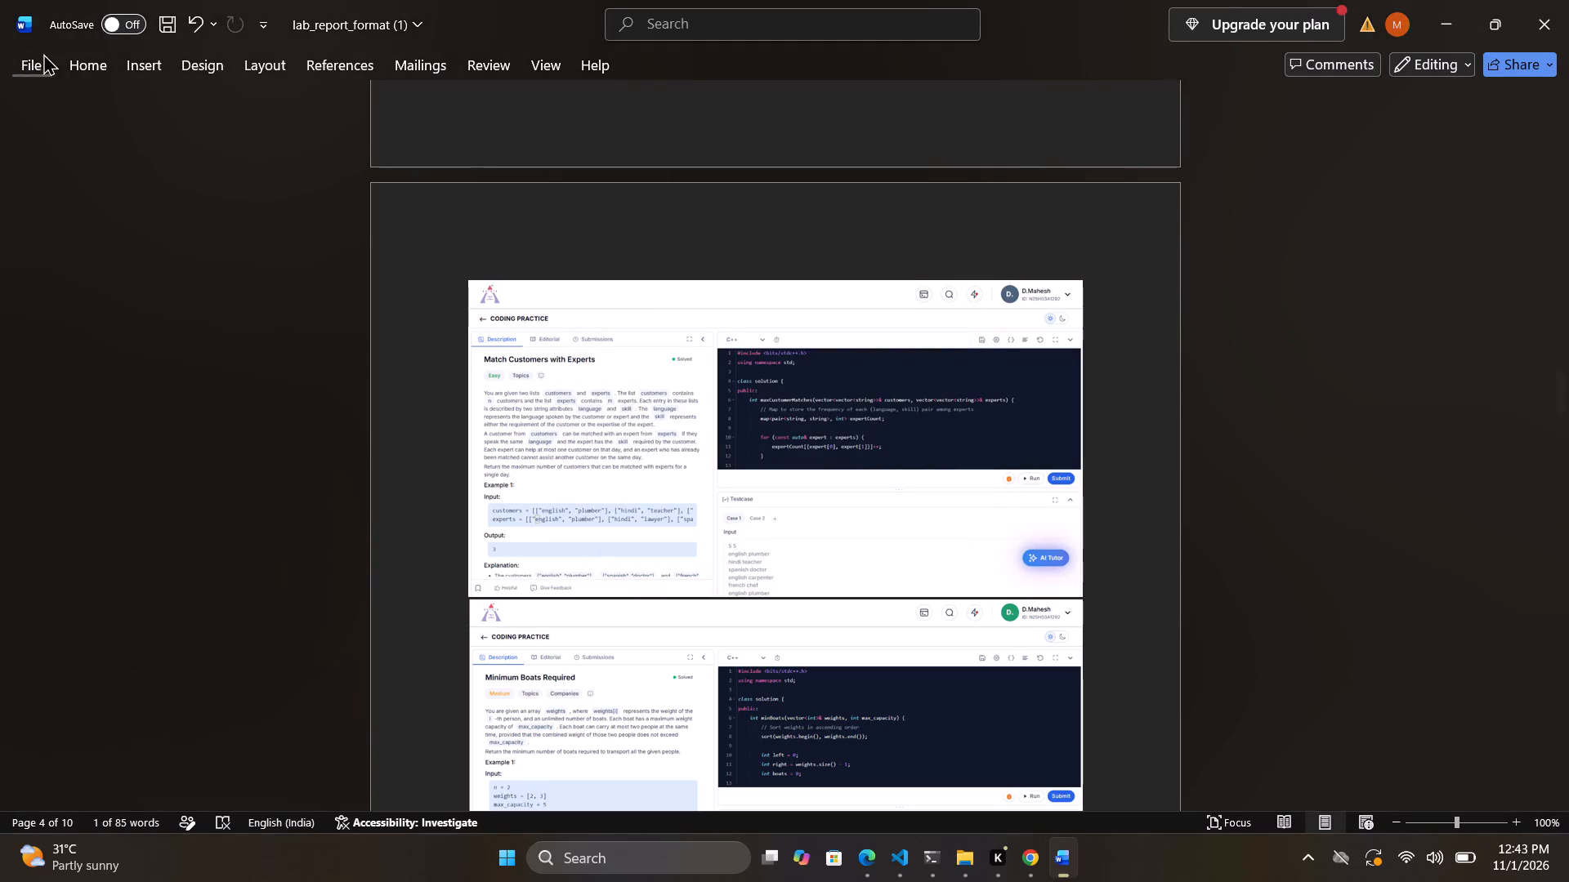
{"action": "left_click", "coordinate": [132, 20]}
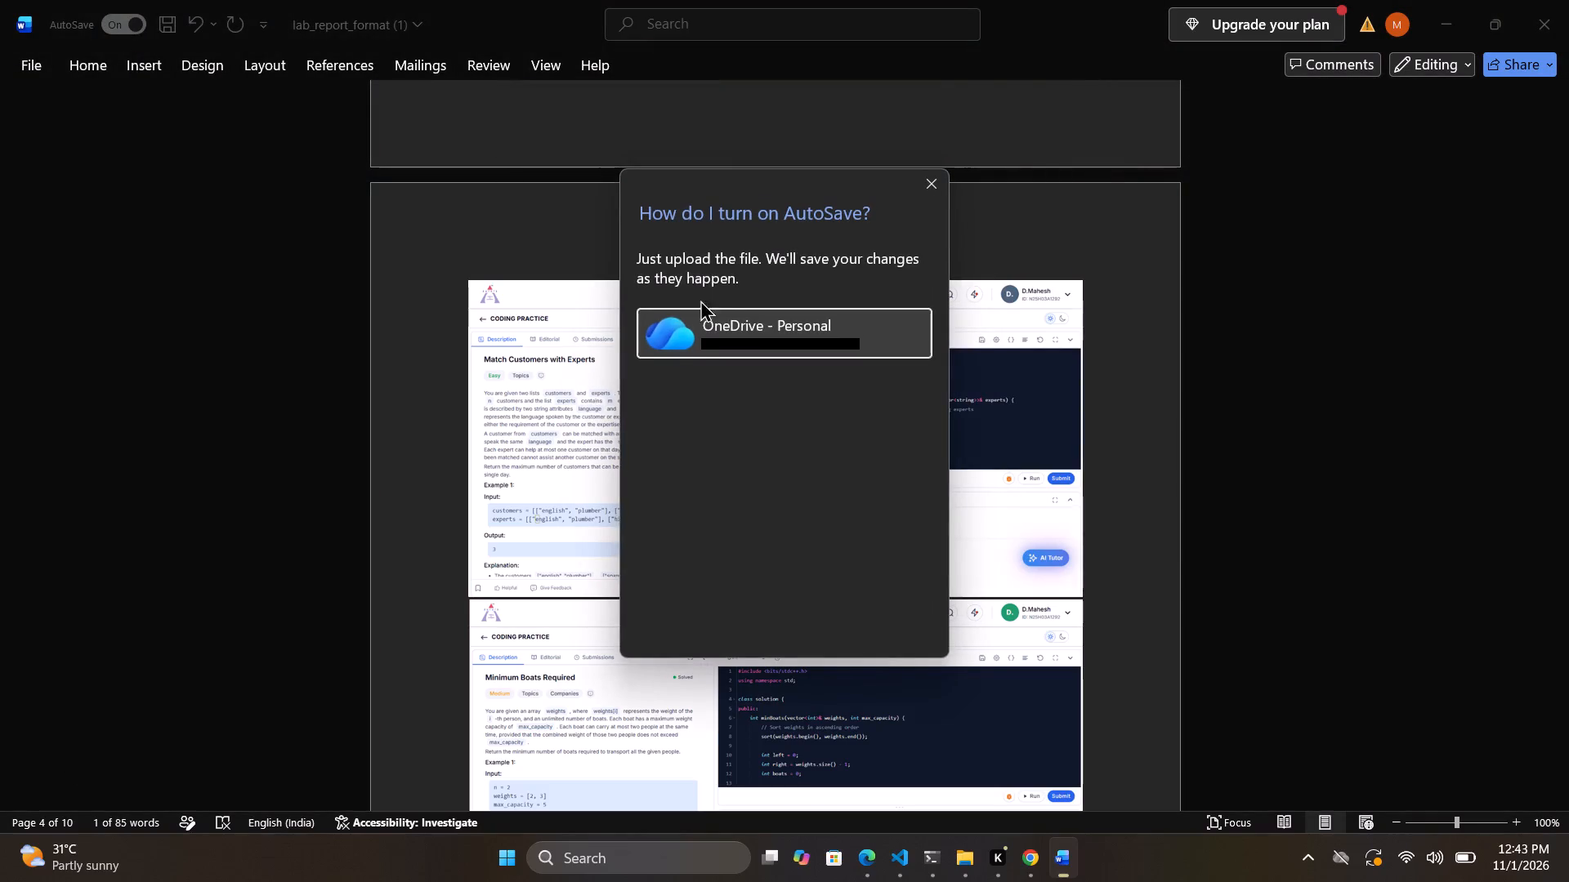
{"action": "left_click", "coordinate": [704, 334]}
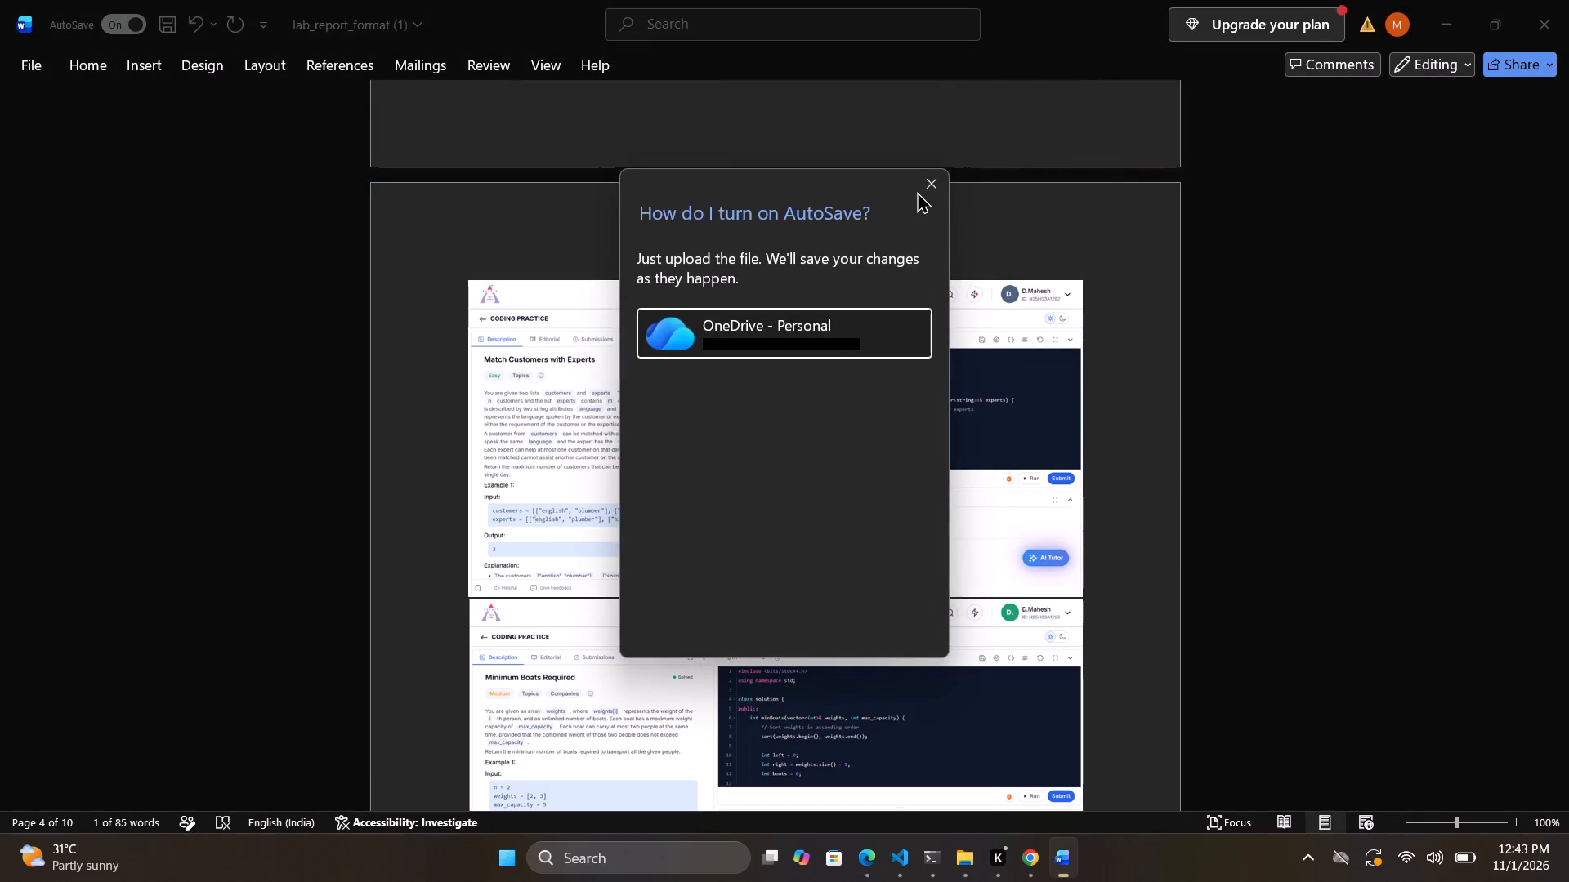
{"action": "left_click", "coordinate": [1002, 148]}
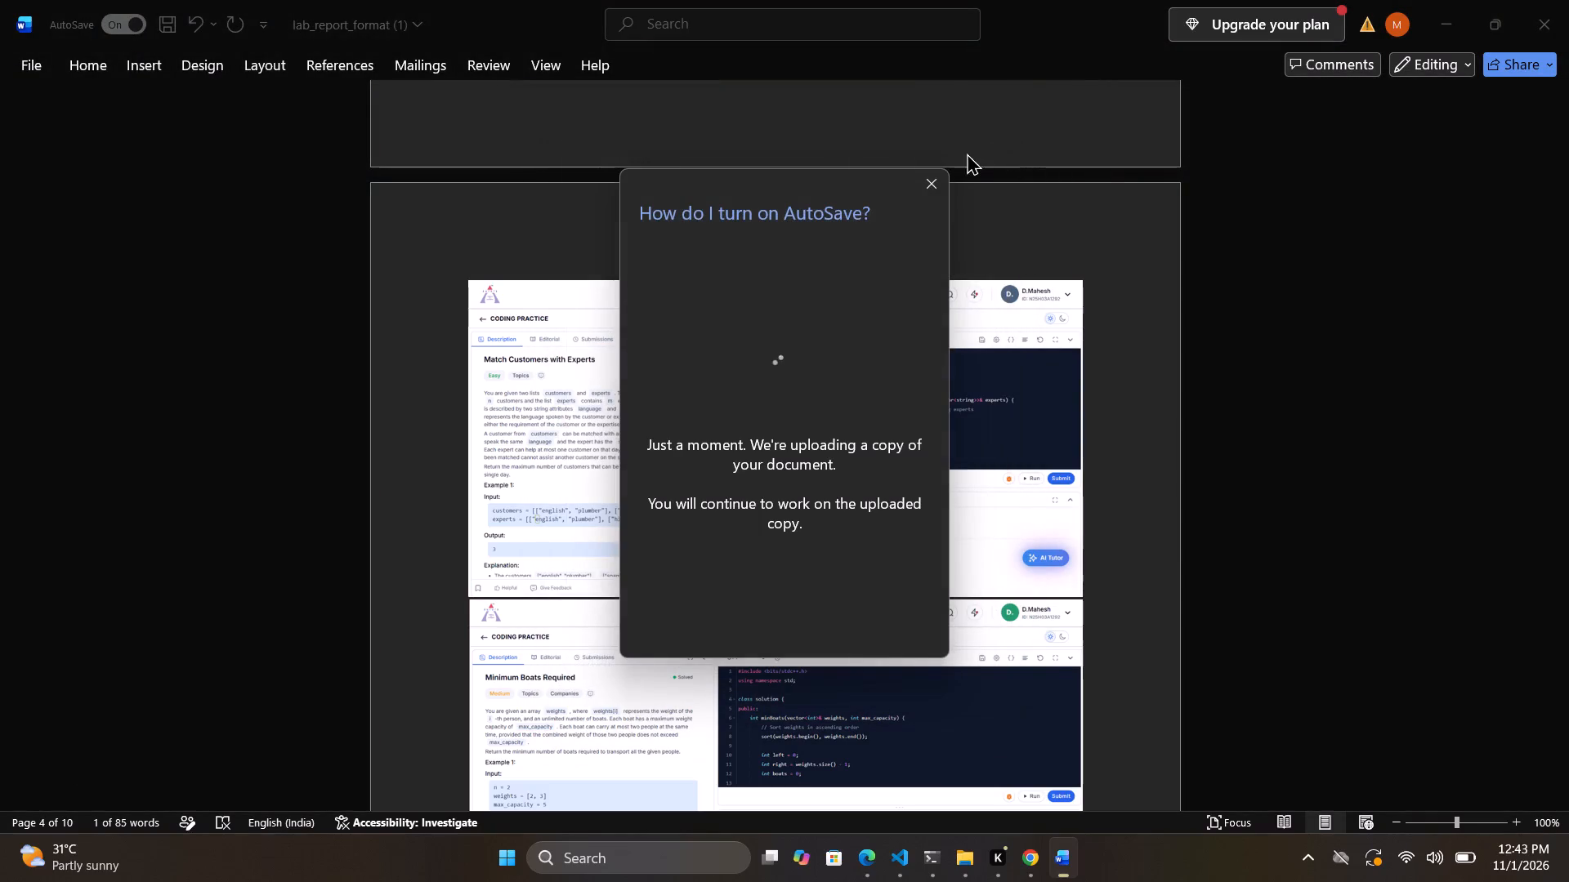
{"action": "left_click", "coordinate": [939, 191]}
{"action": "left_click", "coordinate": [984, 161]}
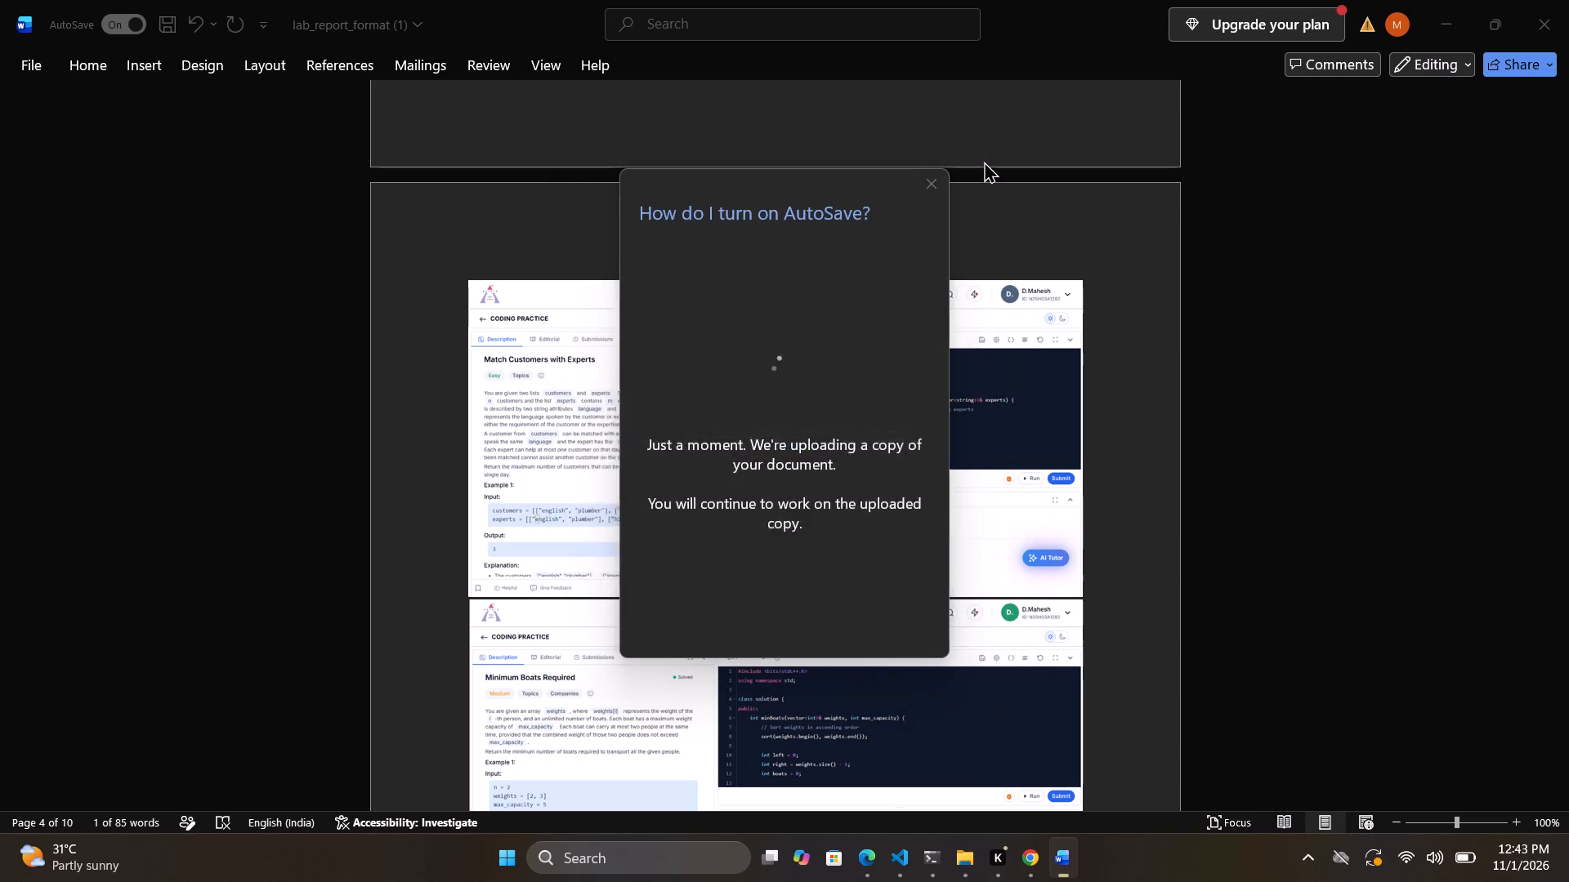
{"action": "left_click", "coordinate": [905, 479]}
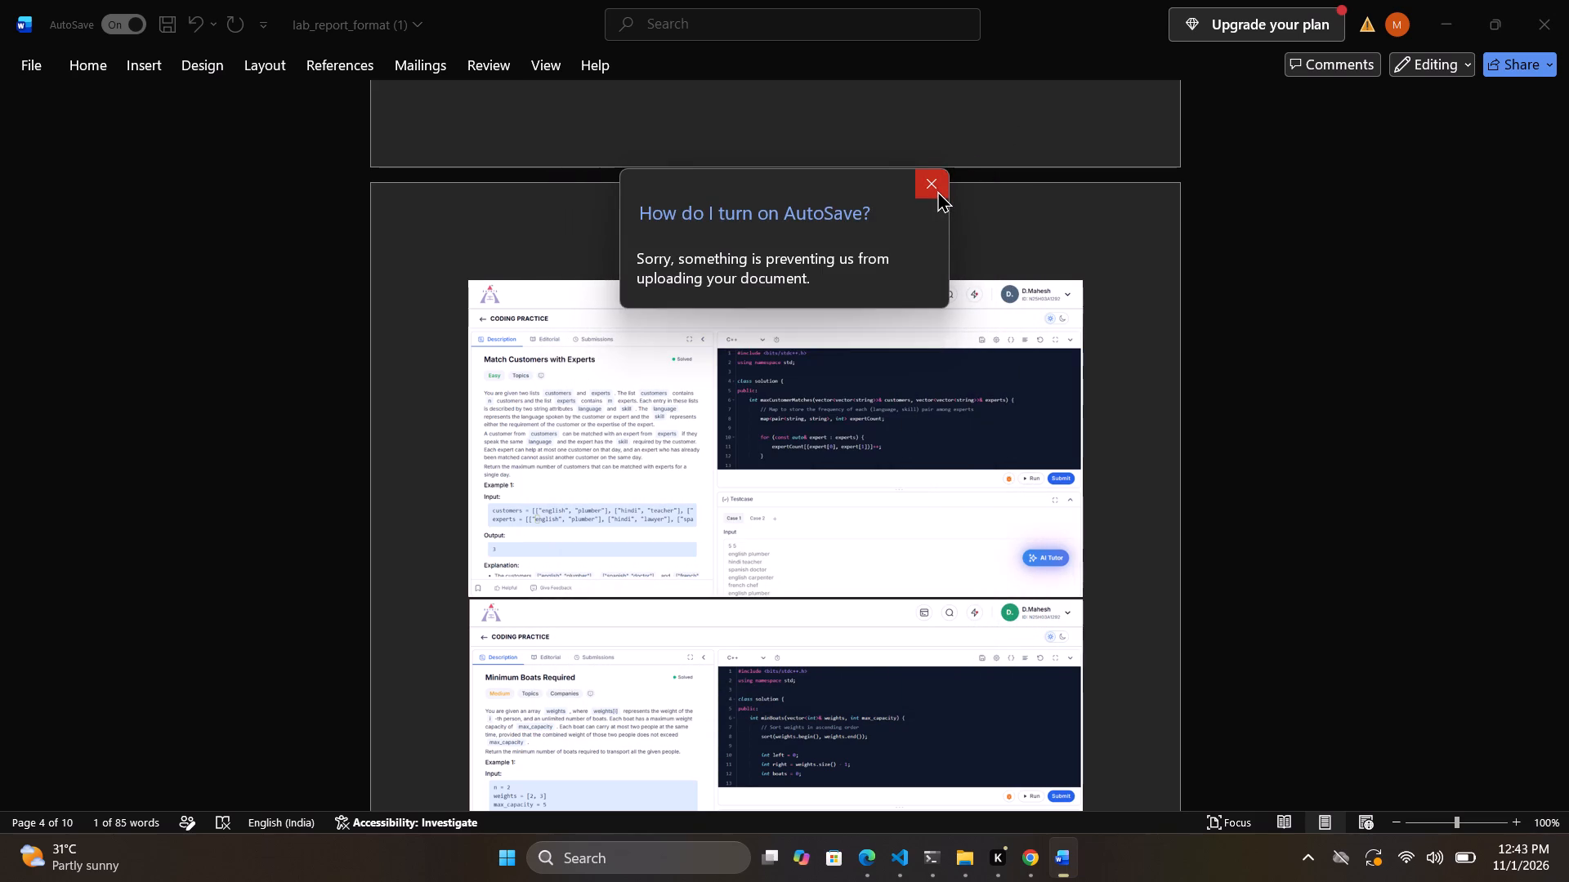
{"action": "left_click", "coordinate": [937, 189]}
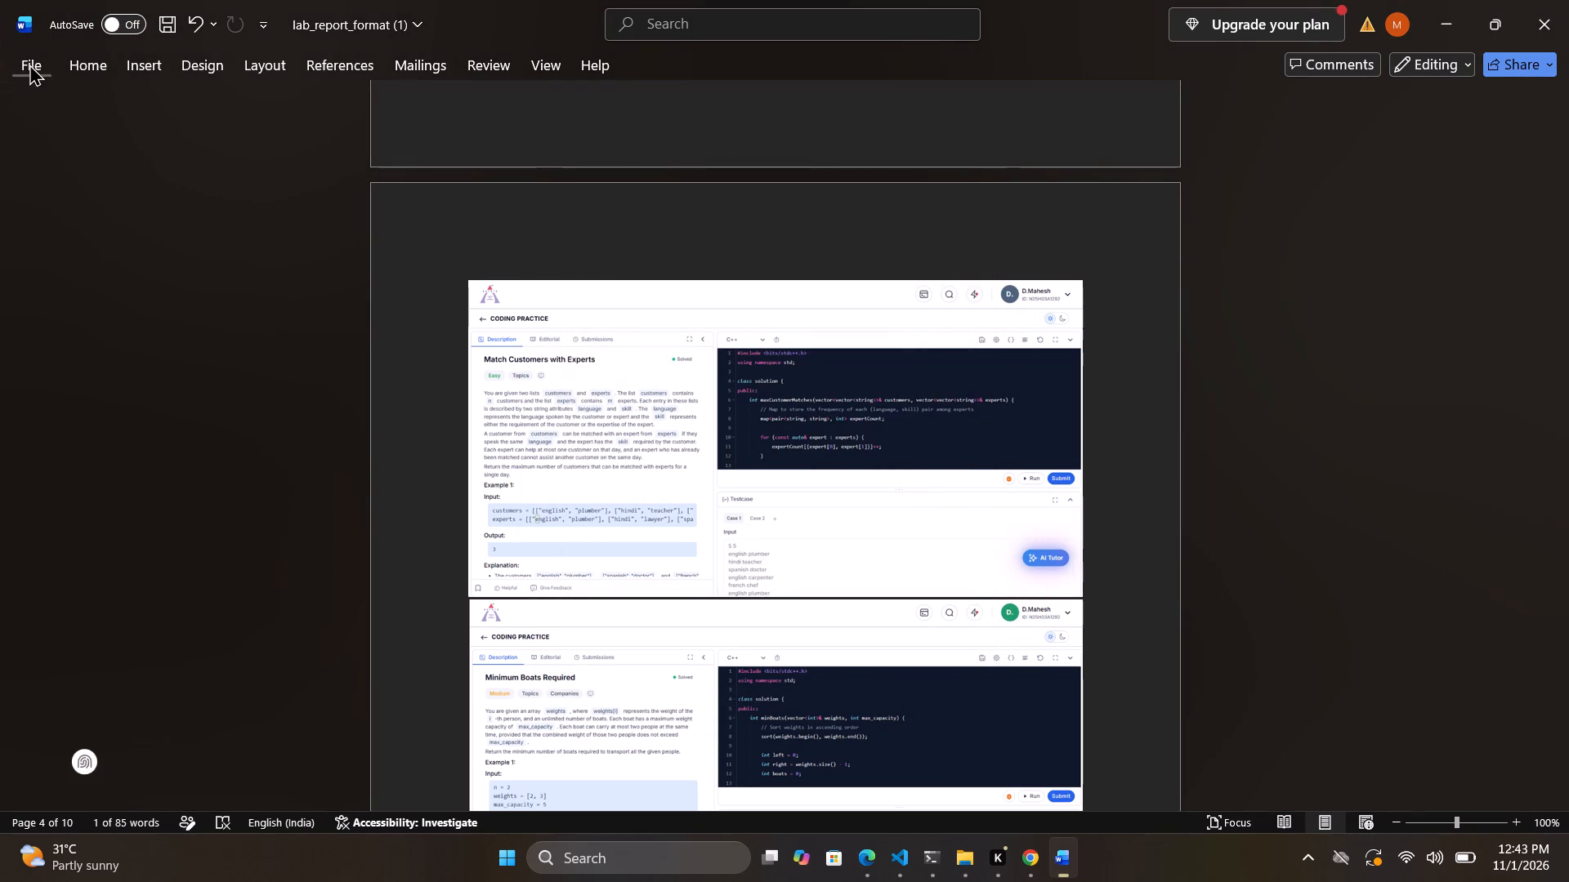
Start saving a copy of the report in the Downloads folder under the file name "Advanced Data Structures LAB".
{"action": "left_click", "coordinate": [24, 65]}
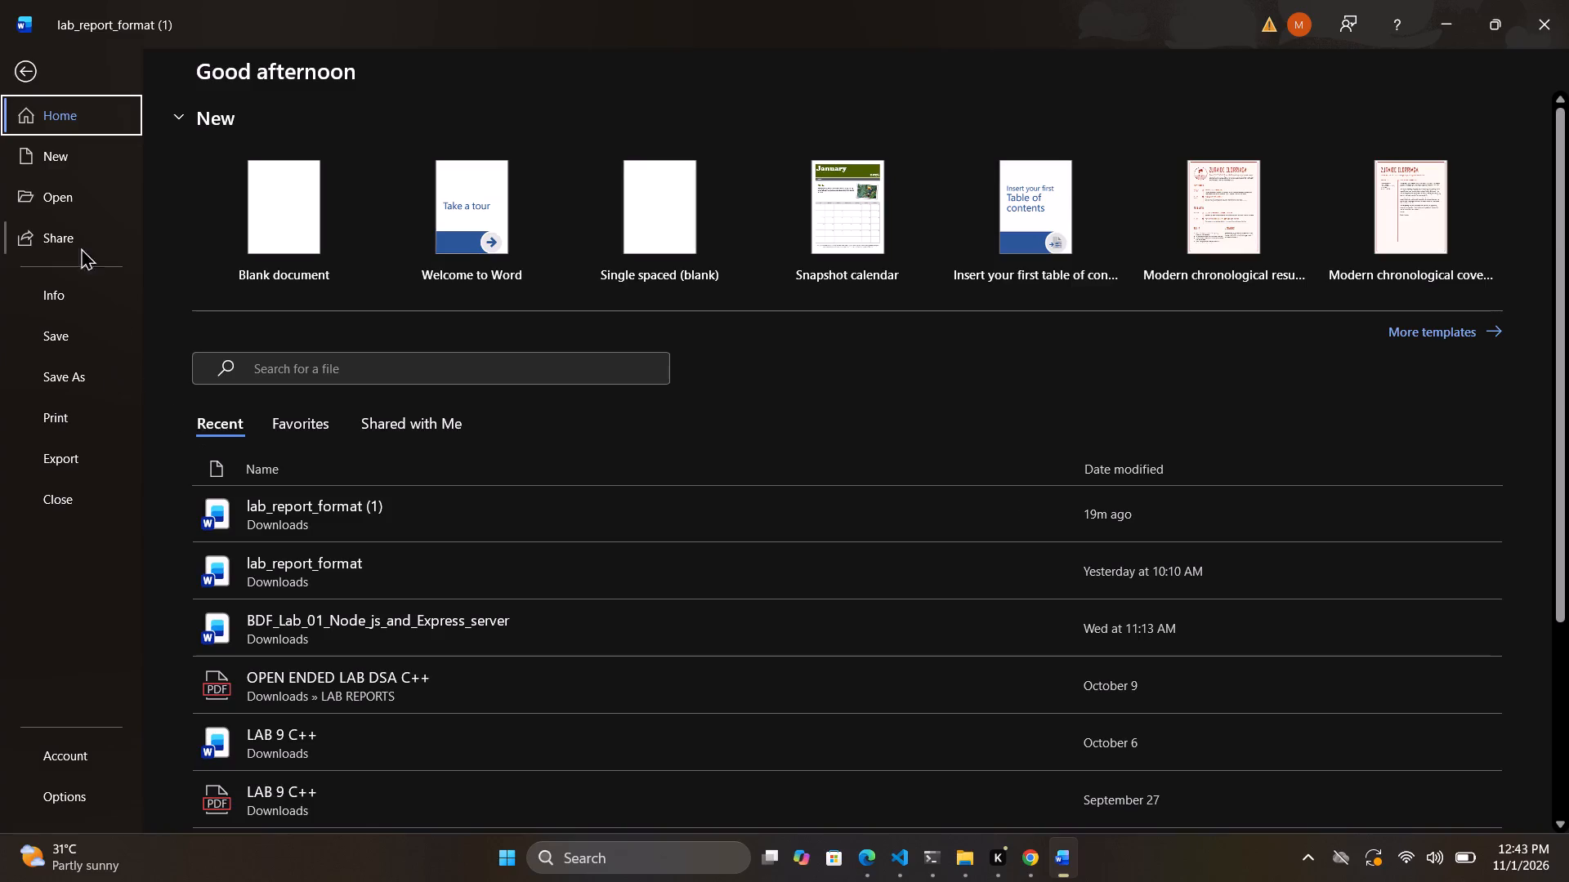
{"action": "left_click", "coordinate": [69, 382]}
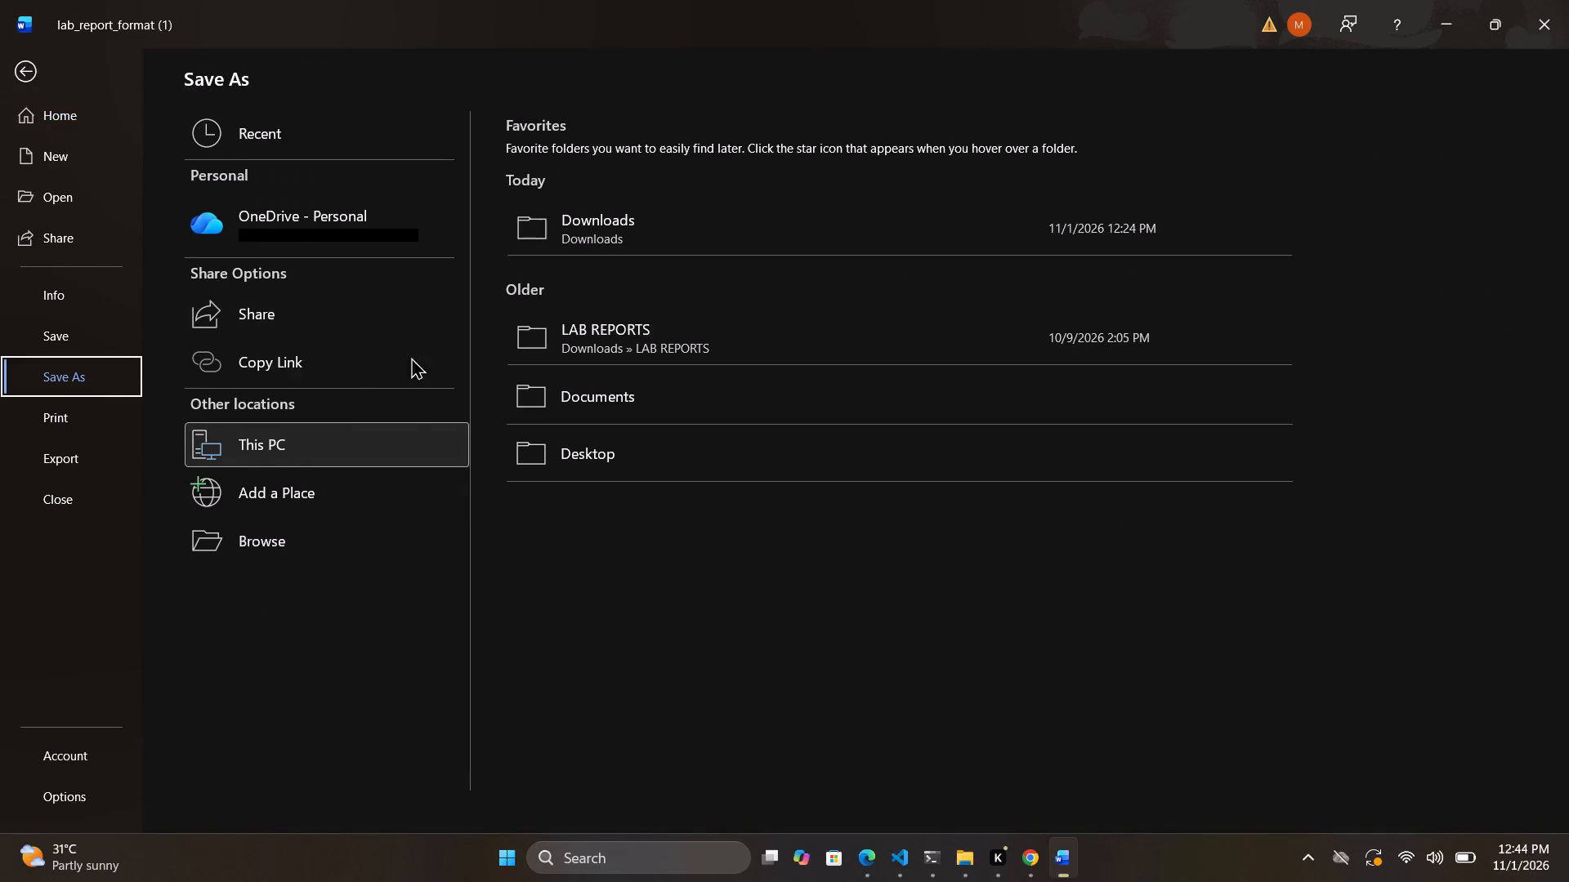
{"action": "left_click", "coordinate": [592, 408]}
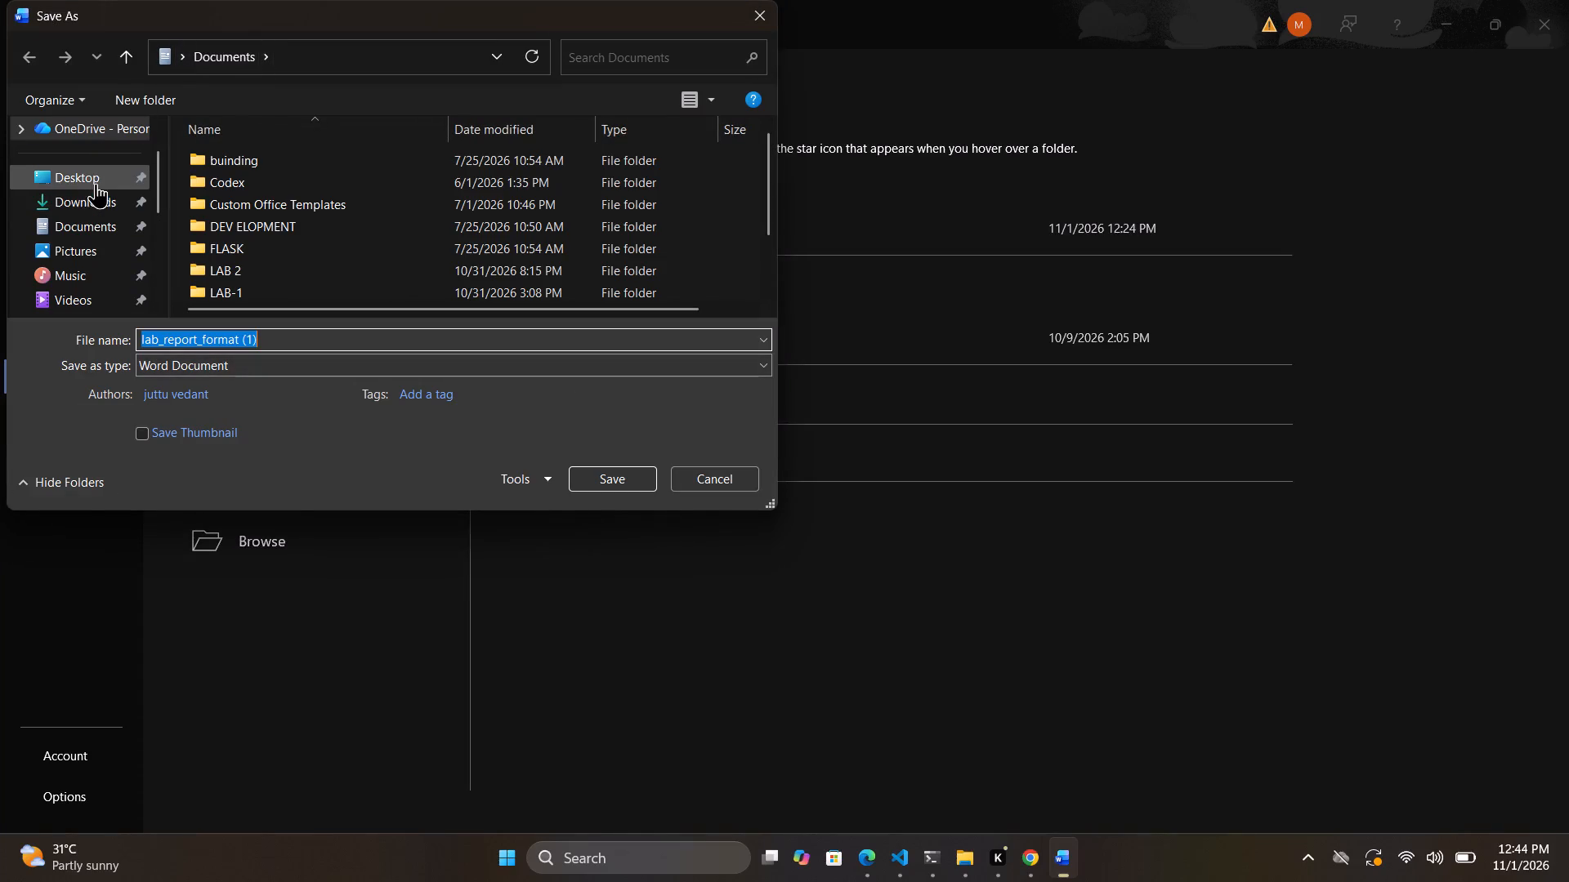
{"action": "left_click", "coordinate": [100, 203]}
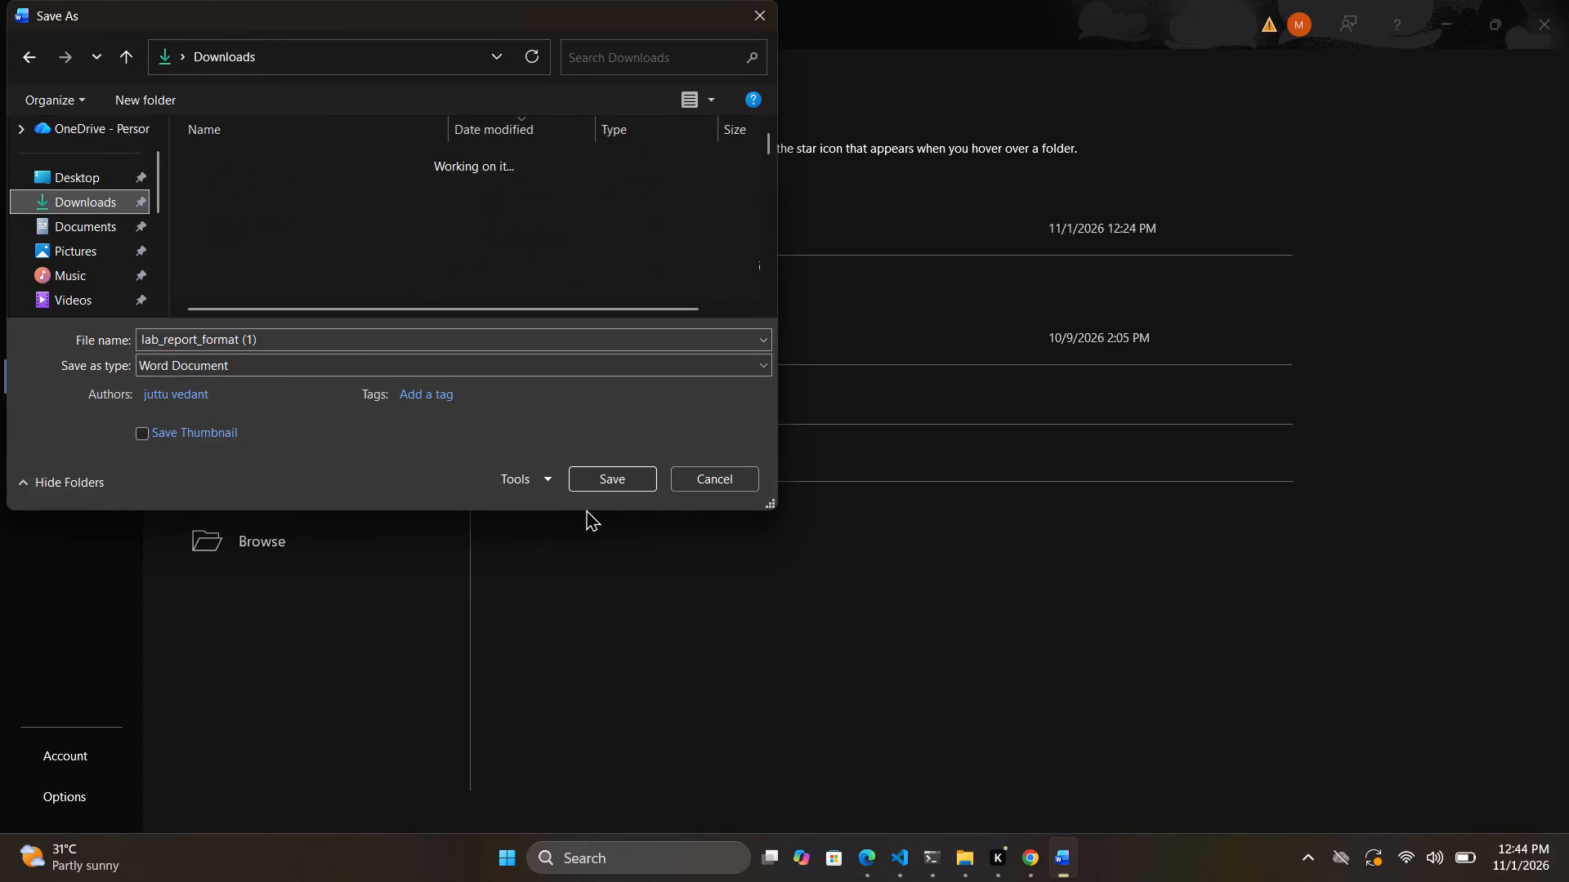
{"action": "left_click", "coordinate": [375, 338]}
{"action": "key", "text": "BackSpace"}
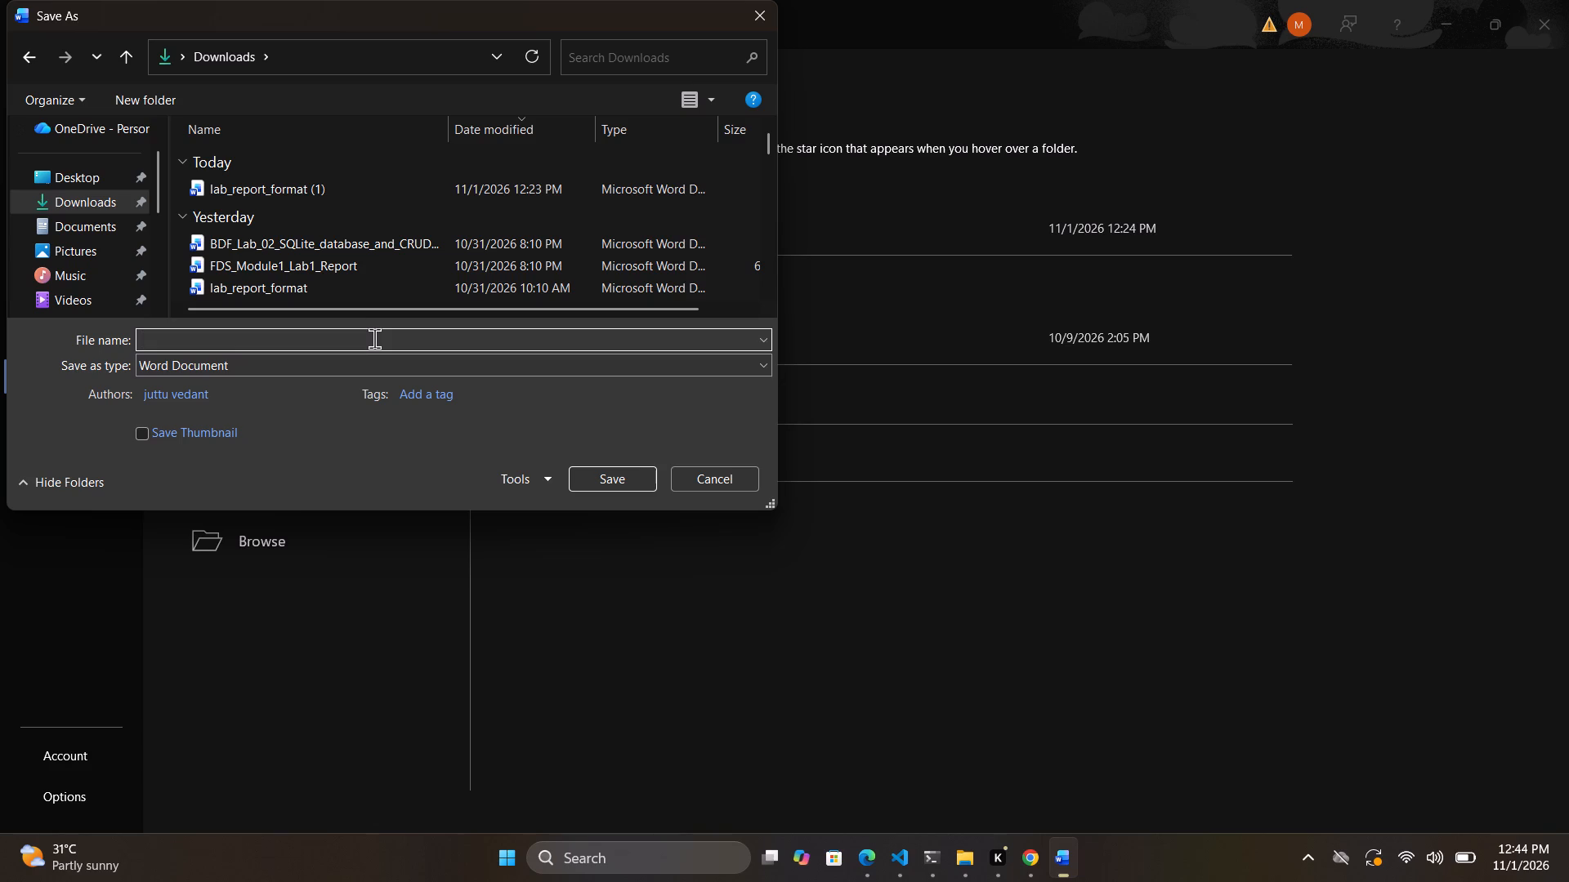
{"action": "key", "text": "ctrl+v"}
{"action": "key", "text": "space"}
{"action": "key", "text": "l"}
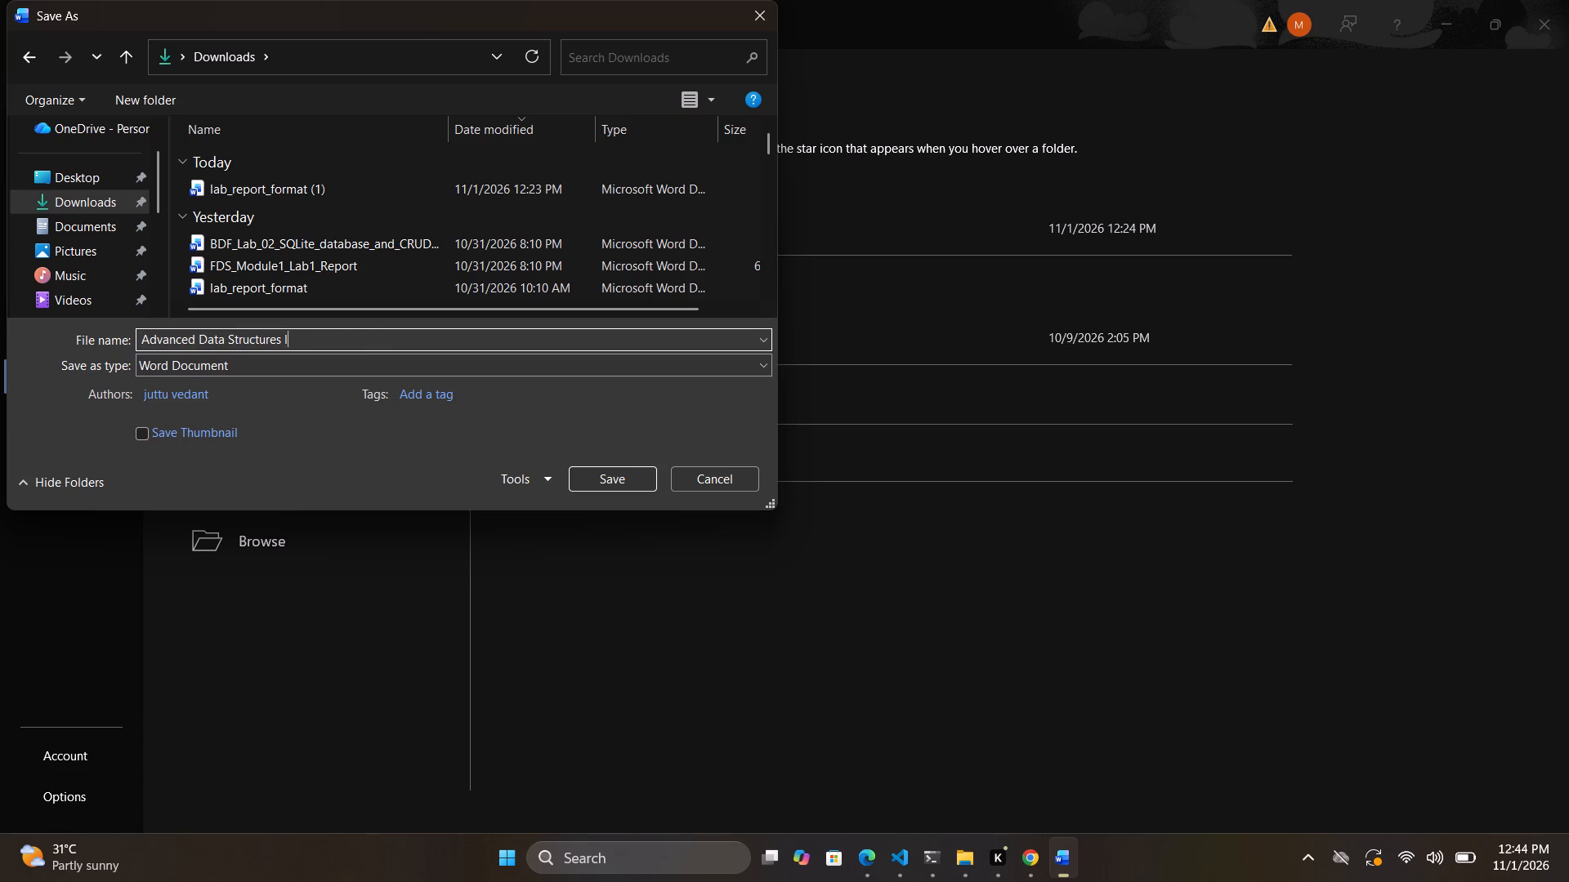
{"action": "key", "text": "b"}
{"action": "key", "text": "BackSpace"}
{"action": "key", "text": "BackSpace"}
{"action": "type", "text": "LAB"}
Create a folder named "2ND YEAR LABS" inside Downloads for the saved report.
{"action": "left_click", "coordinate": [127, 97]}
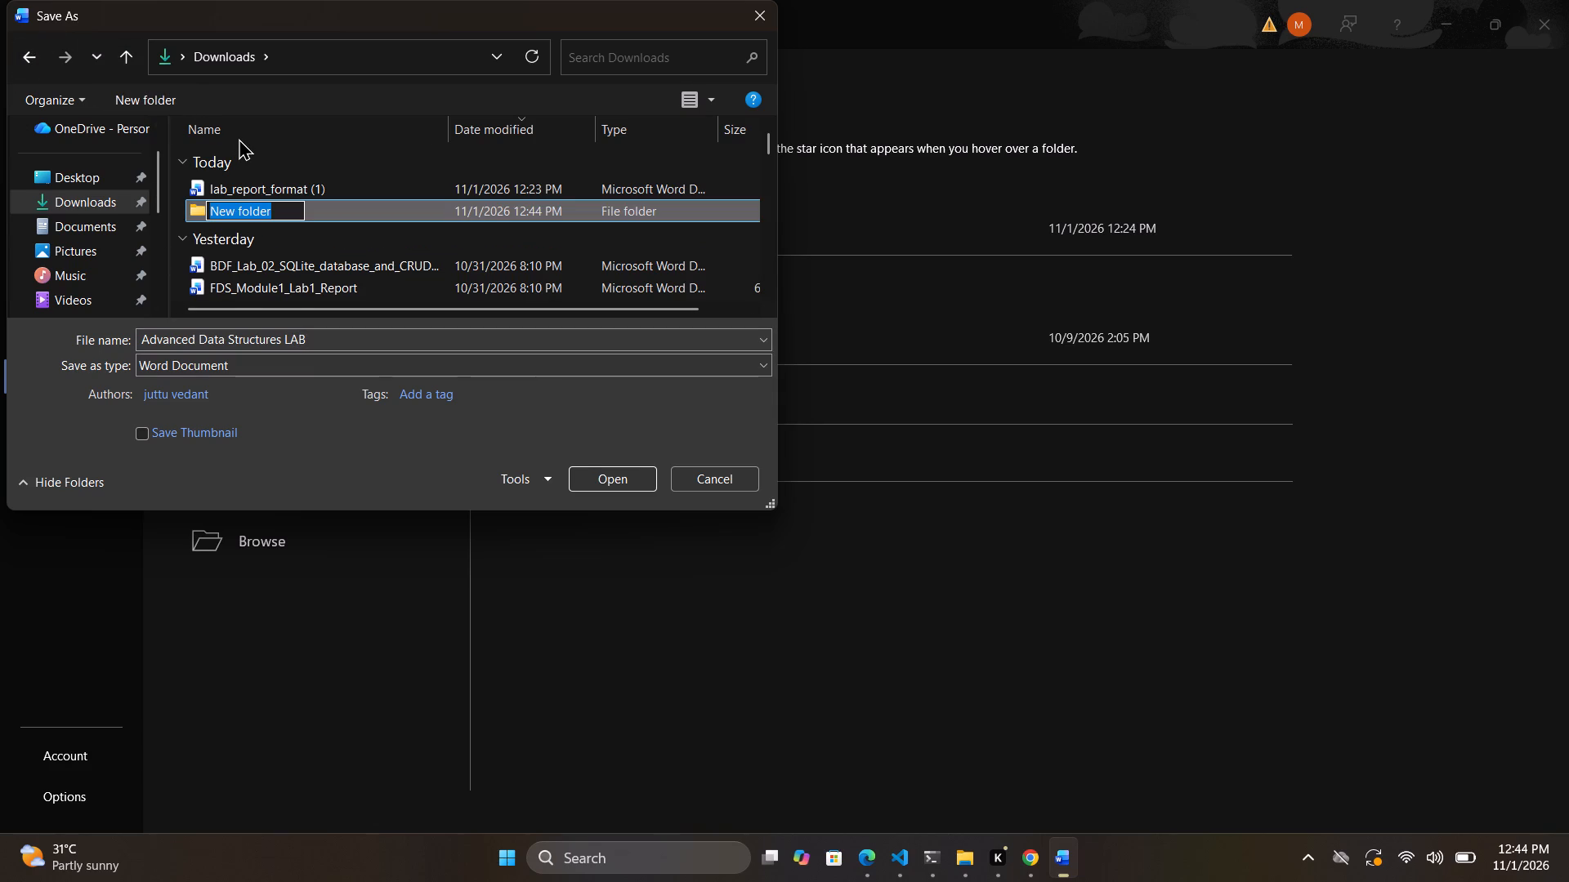
{"action": "key", "text": "BackSpace"}
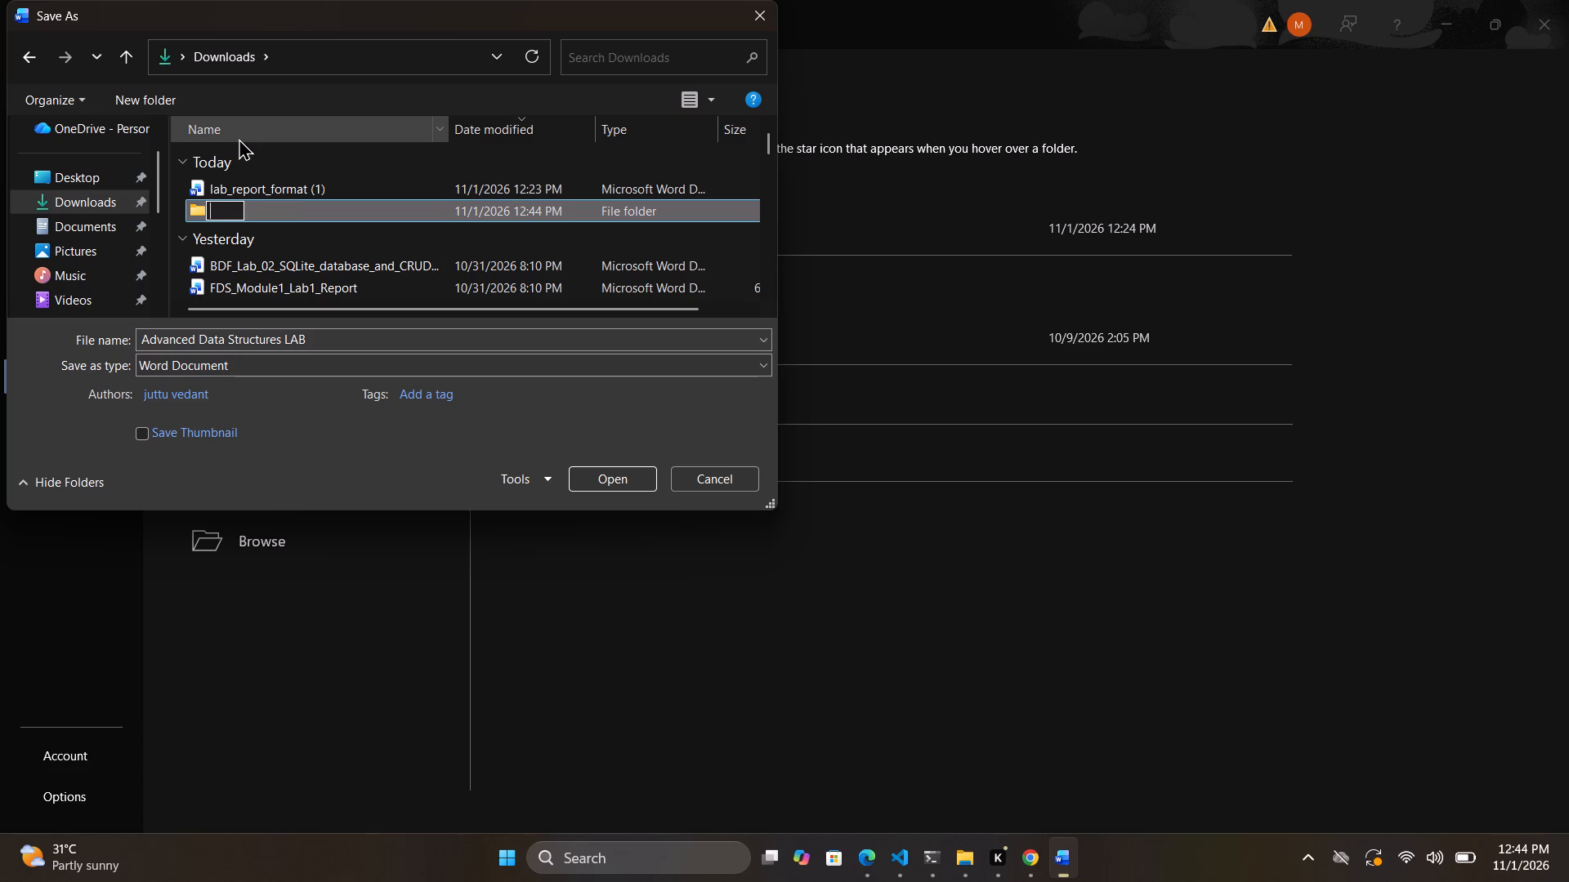
{"action": "key", "text": "2"}
{"action": "type", "text": "ND"}
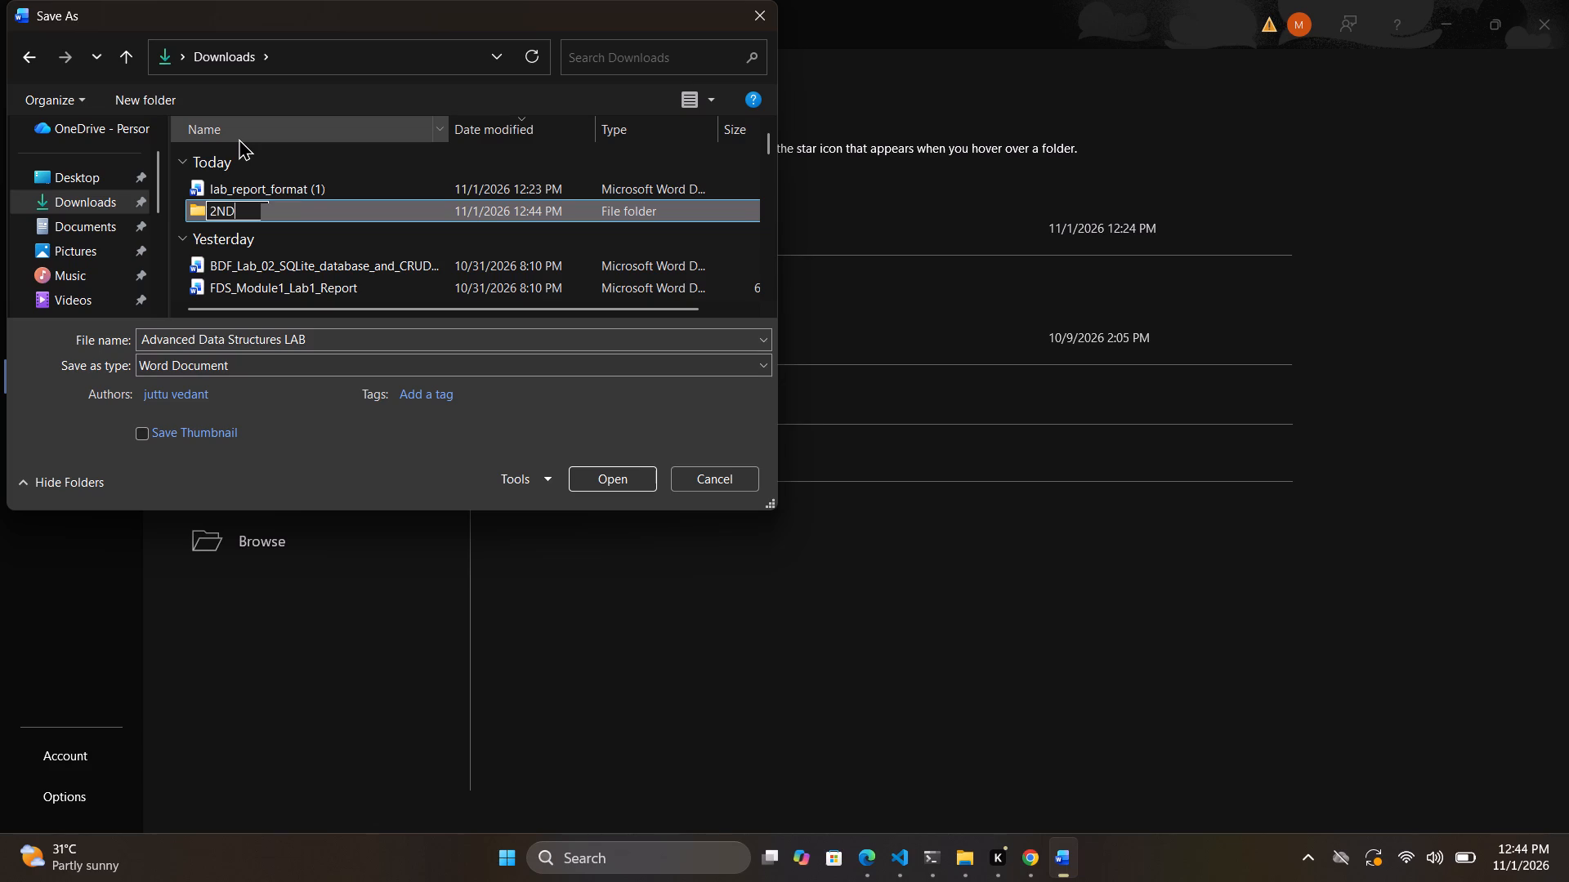
{"action": "key", "text": "space"}
{"action": "type", "text": "YEAR"}
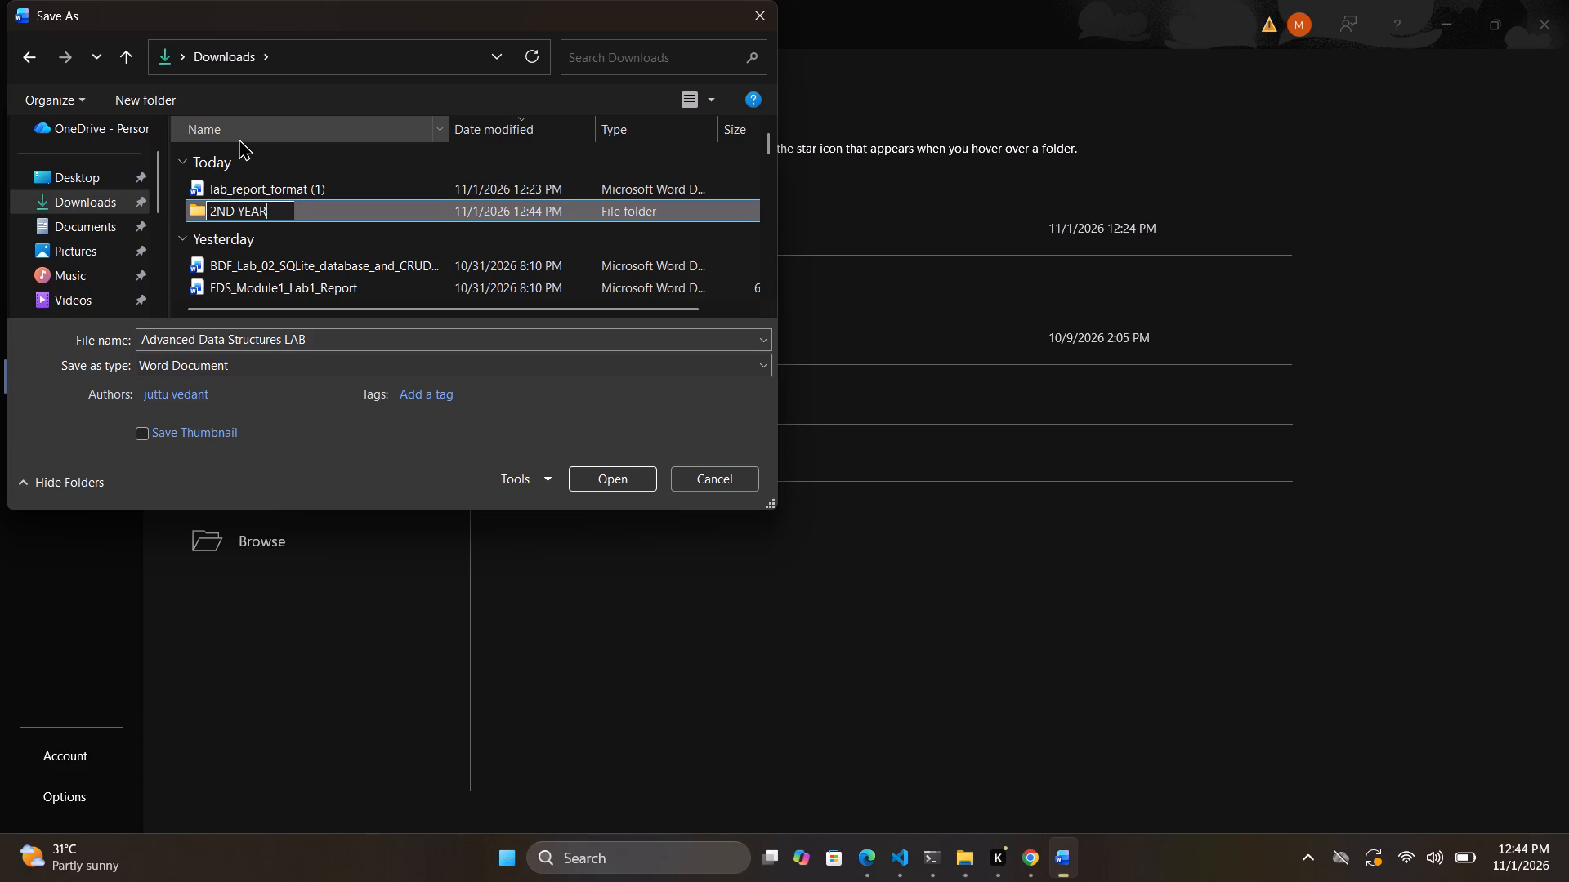
{"action": "key", "text": "space"}
{"action": "type", "text": "LAB"}
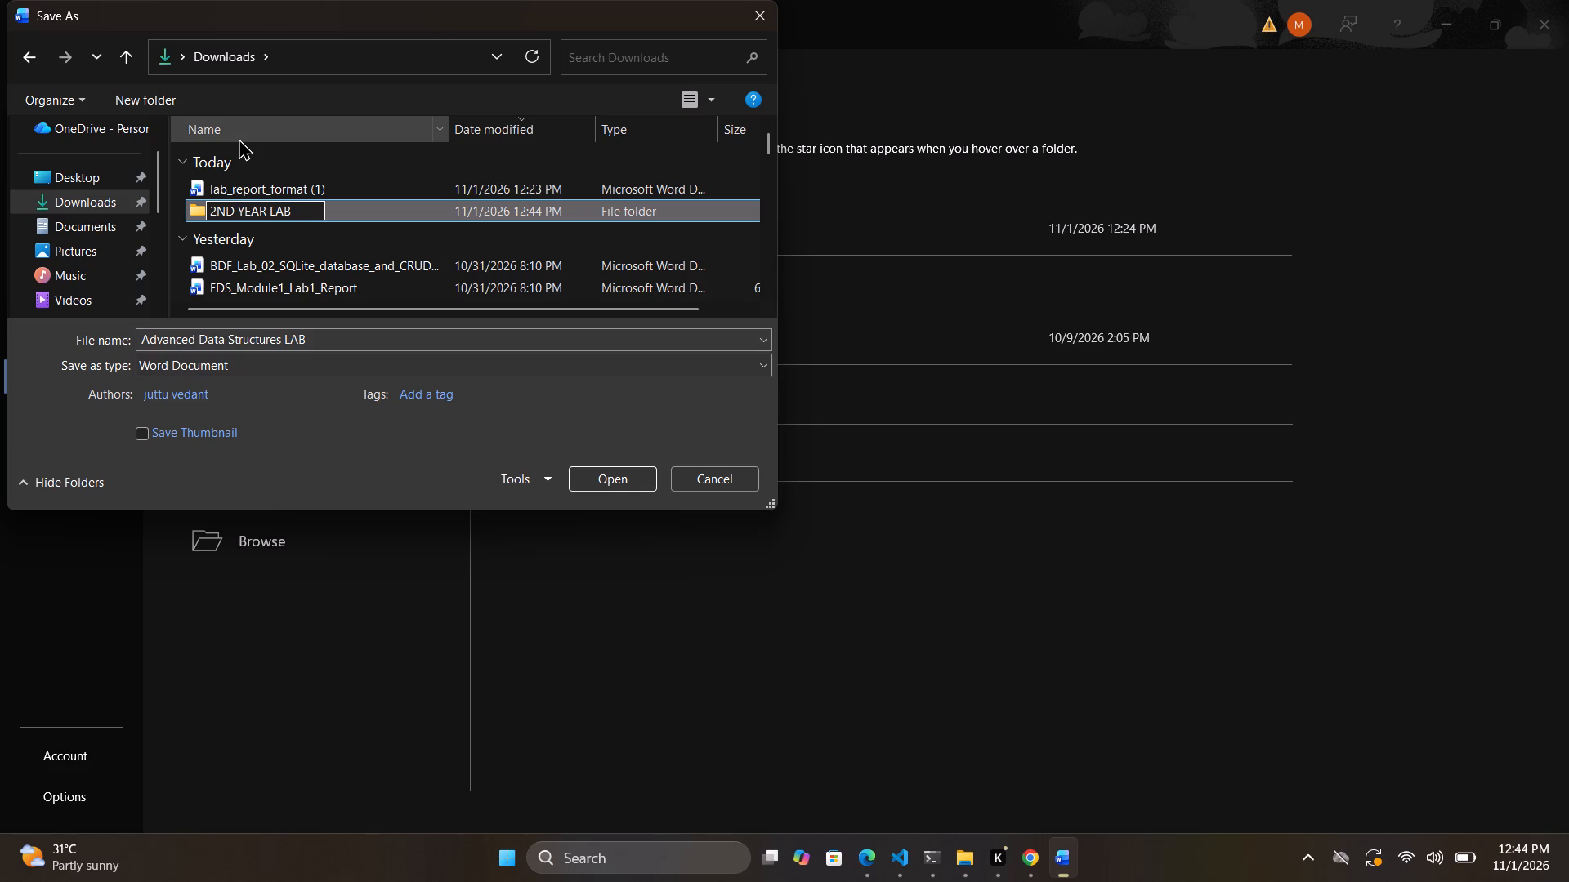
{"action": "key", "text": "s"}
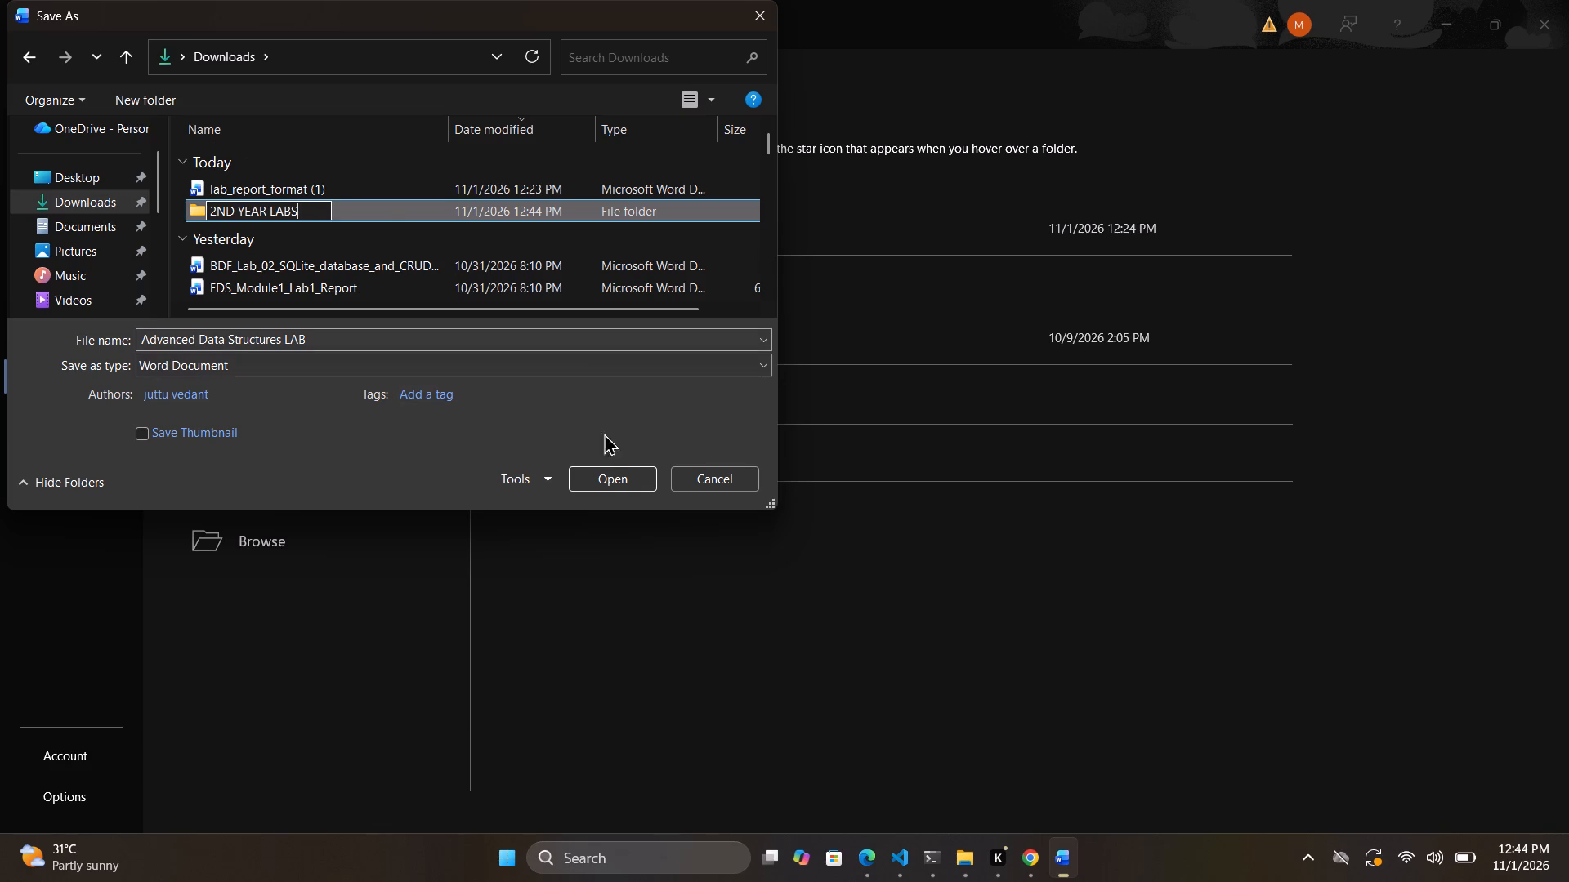
Save the report as a Word document named "Advanced Data Structures LAB" in the "2ND YEAR LABS" folder inside Downloads.
{"action": "left_click", "coordinate": [610, 481]}
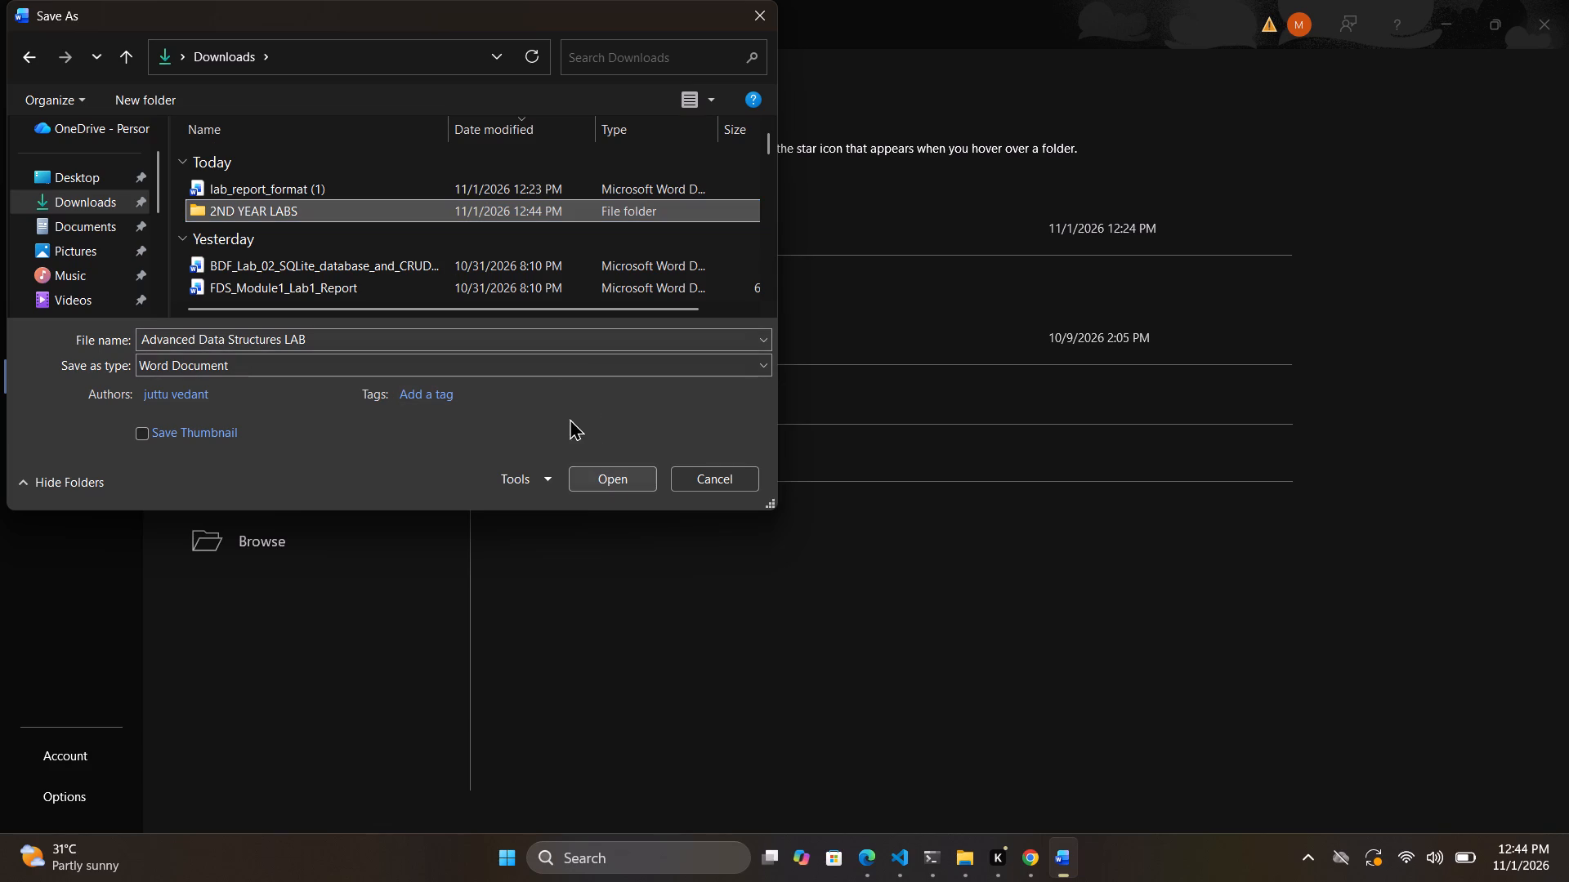
{"action": "left_click", "coordinate": [516, 339]}
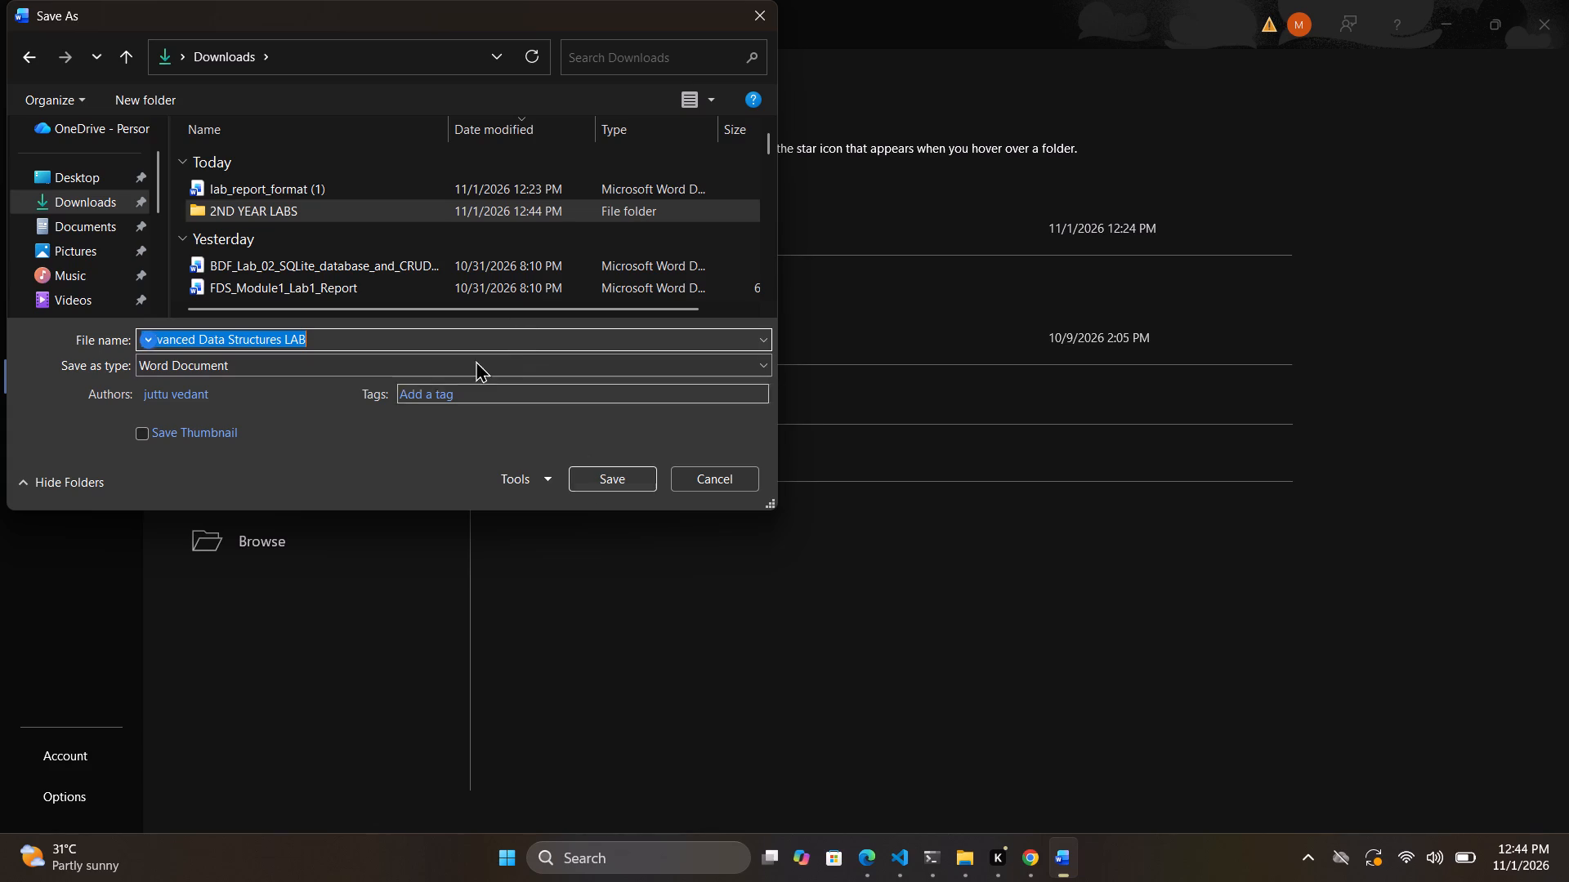
{"action": "left_click", "coordinate": [440, 339]}
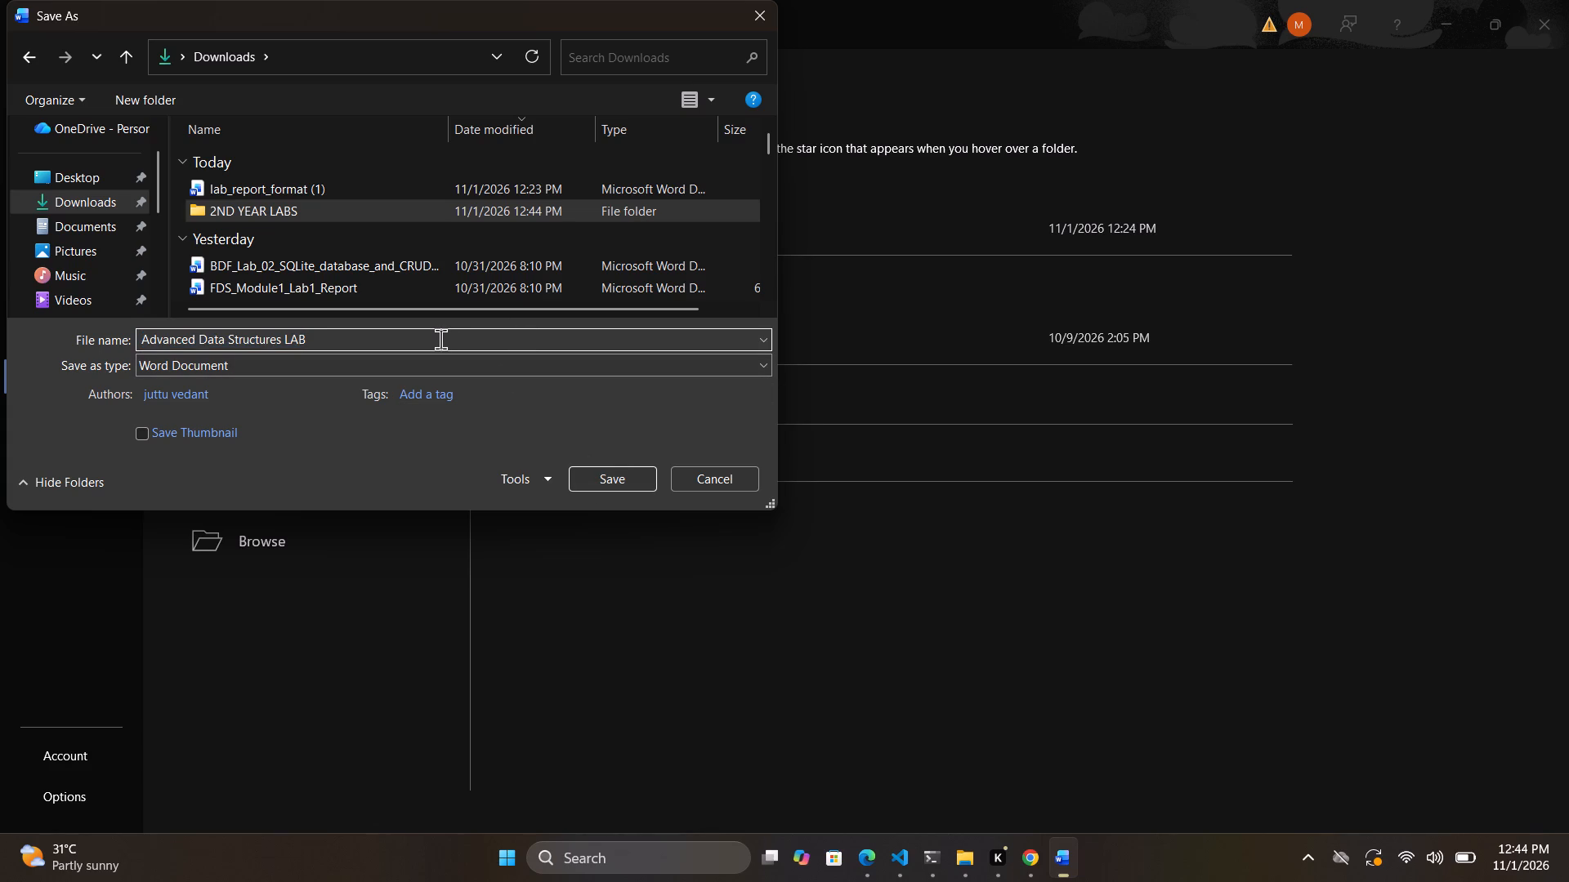
{"action": "left_click", "coordinate": [625, 484]}
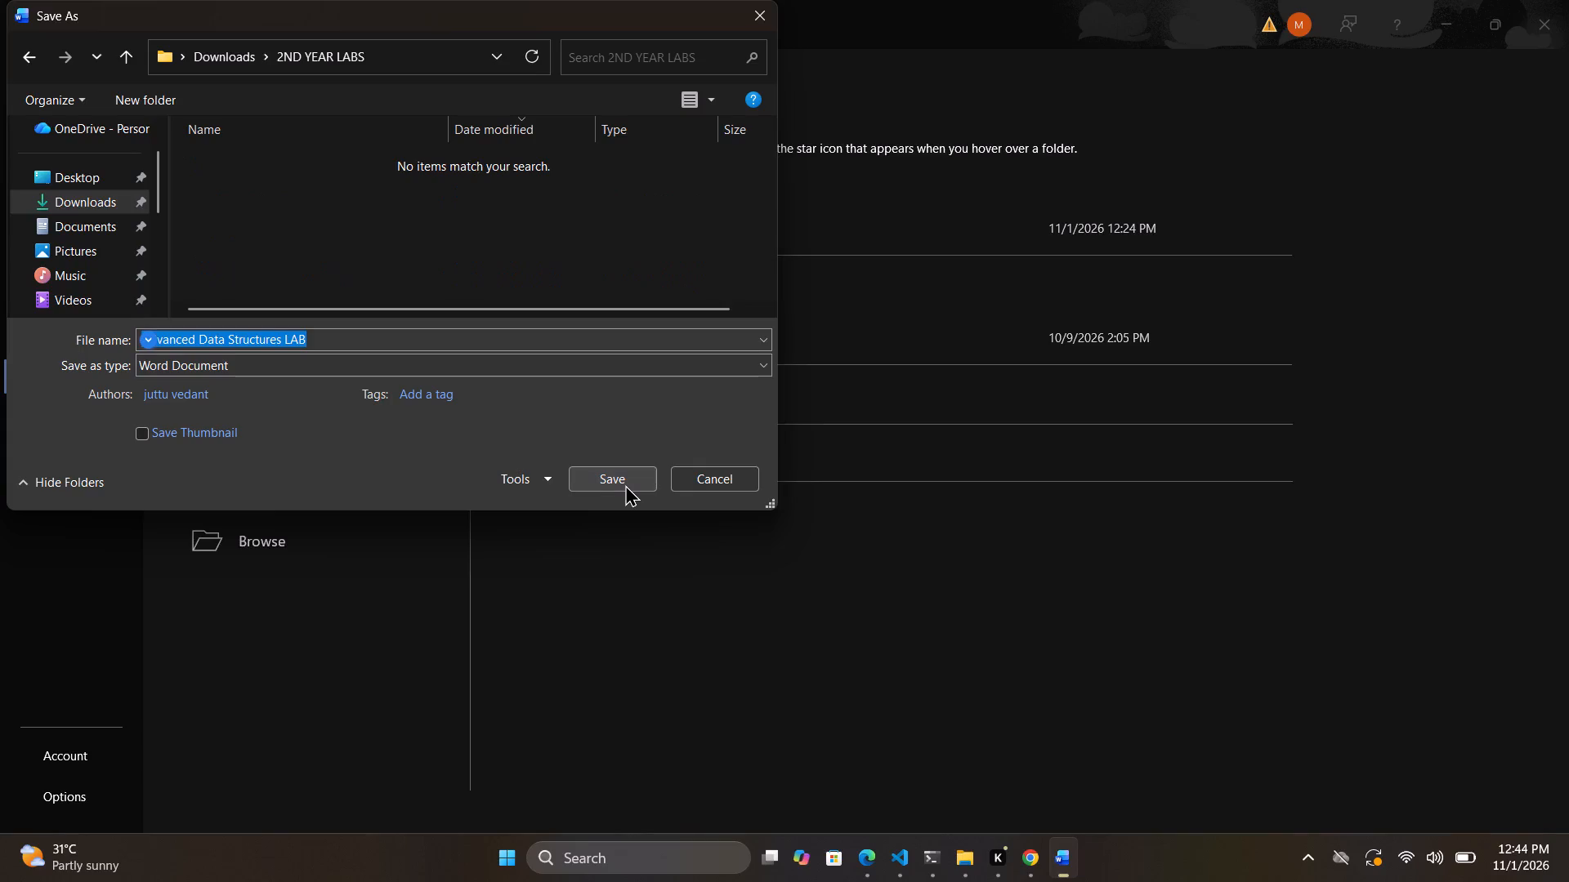
{"action": "left_click", "coordinate": [625, 484]}
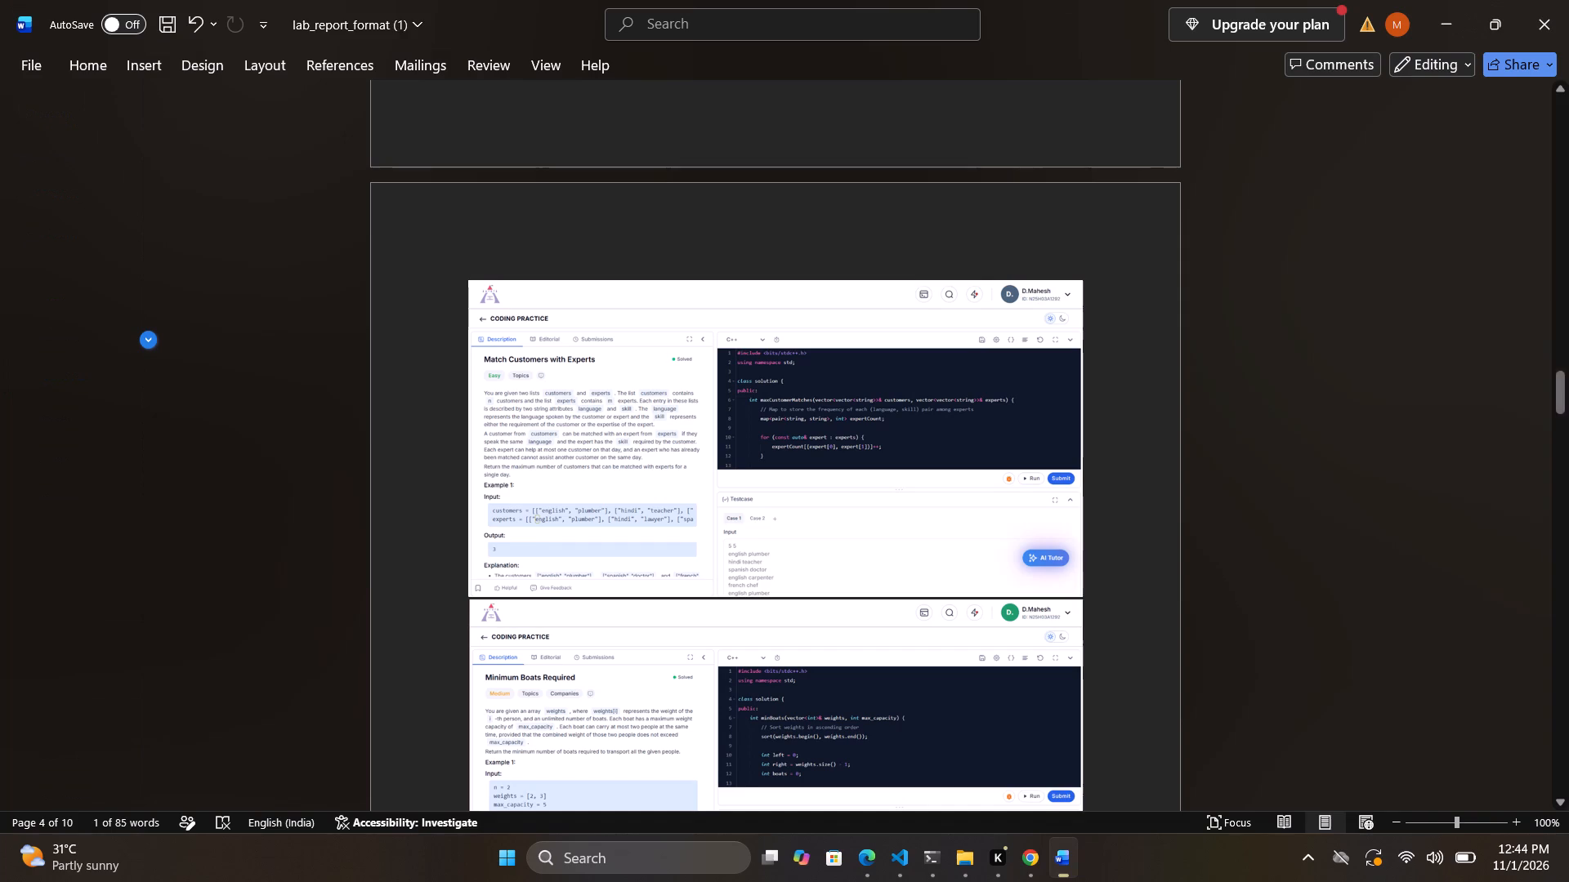
Switch to the File Explorer window with the LAB REPORTS folder.
{"action": "left_click", "coordinate": [962, 876]}
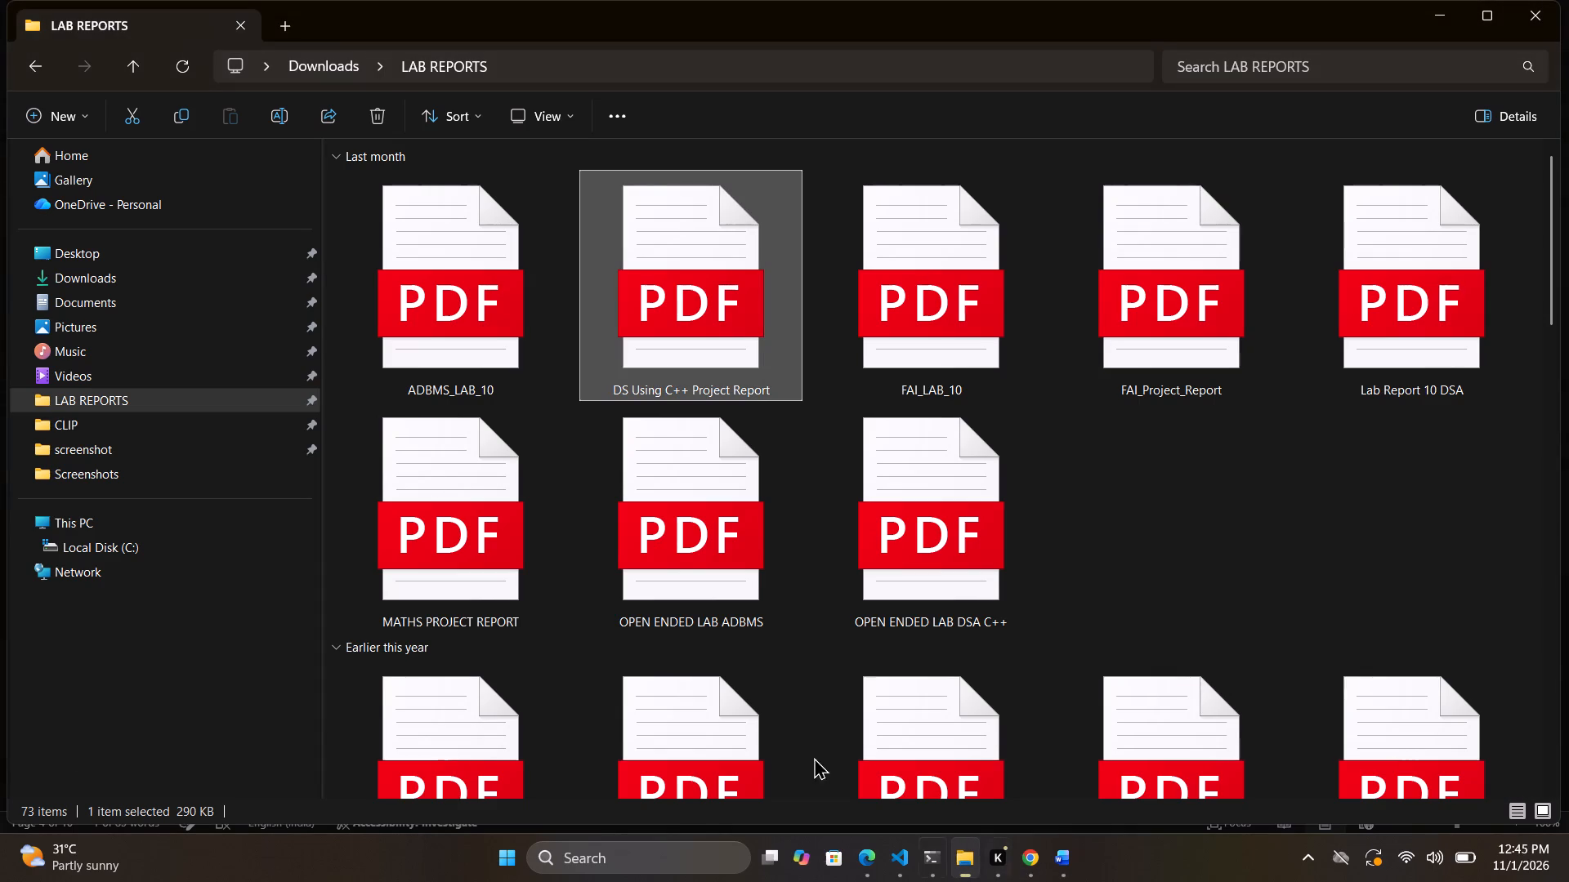